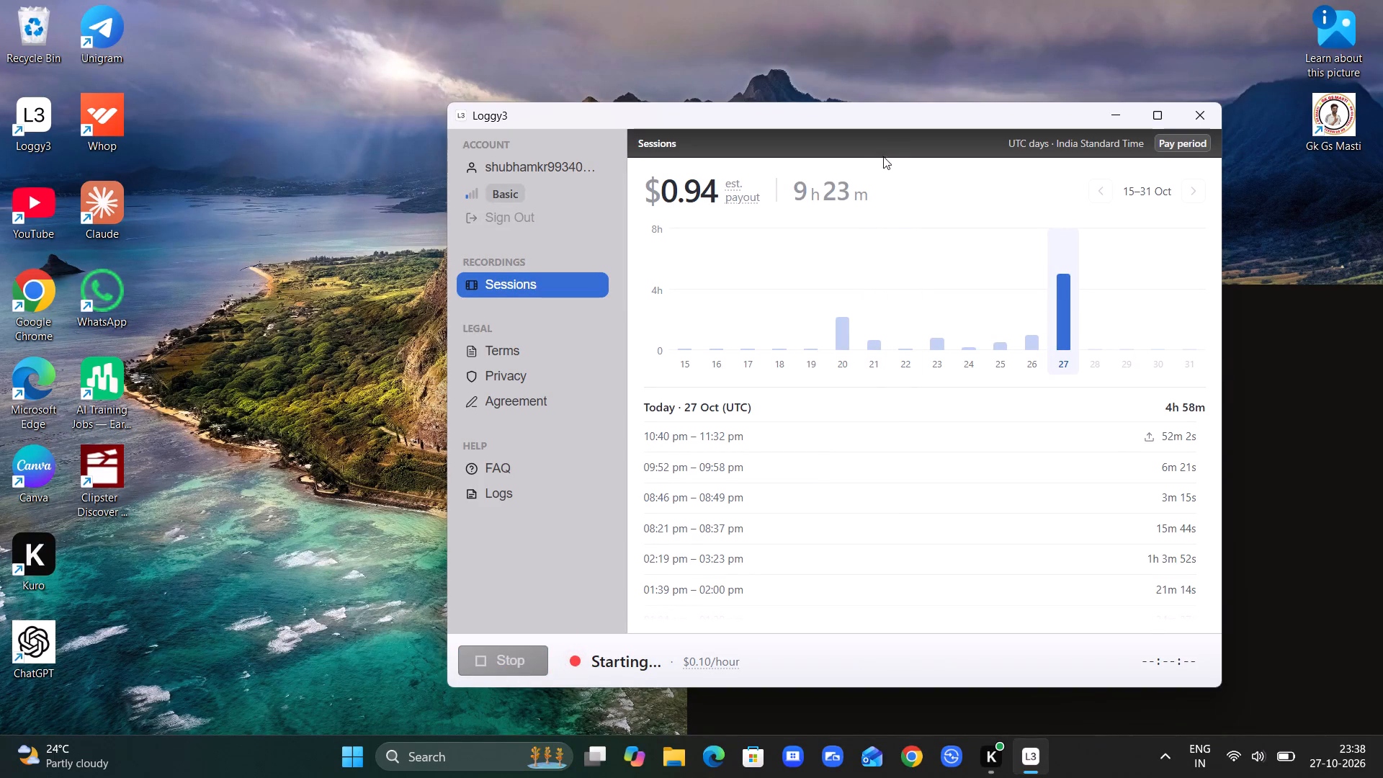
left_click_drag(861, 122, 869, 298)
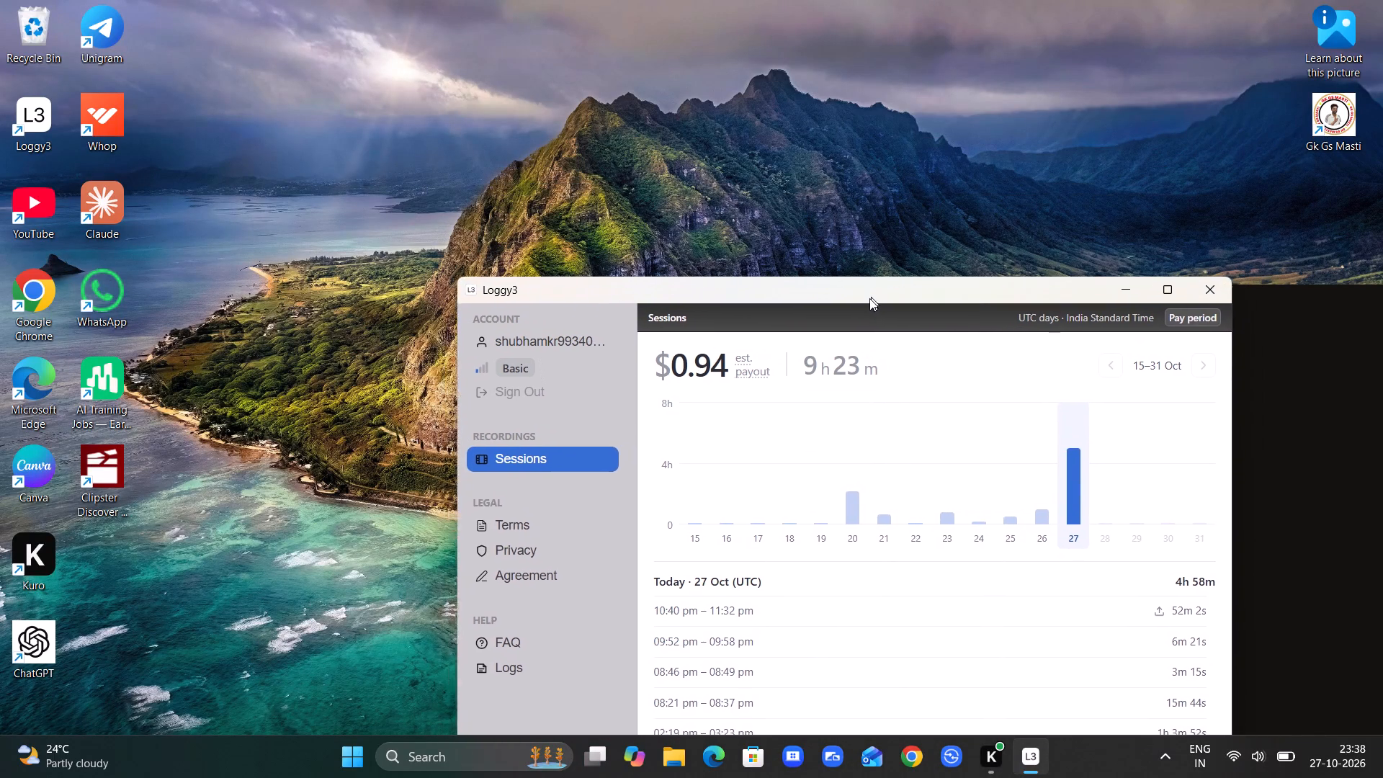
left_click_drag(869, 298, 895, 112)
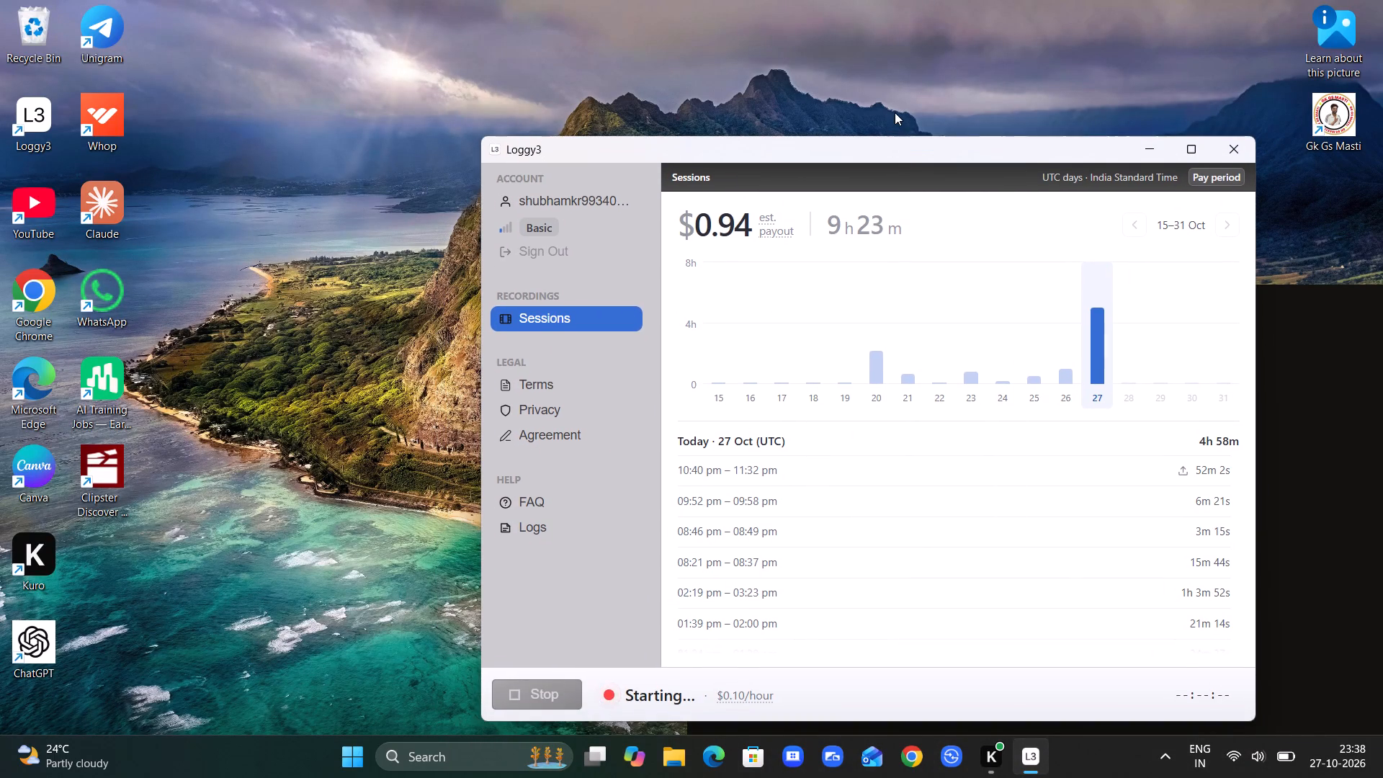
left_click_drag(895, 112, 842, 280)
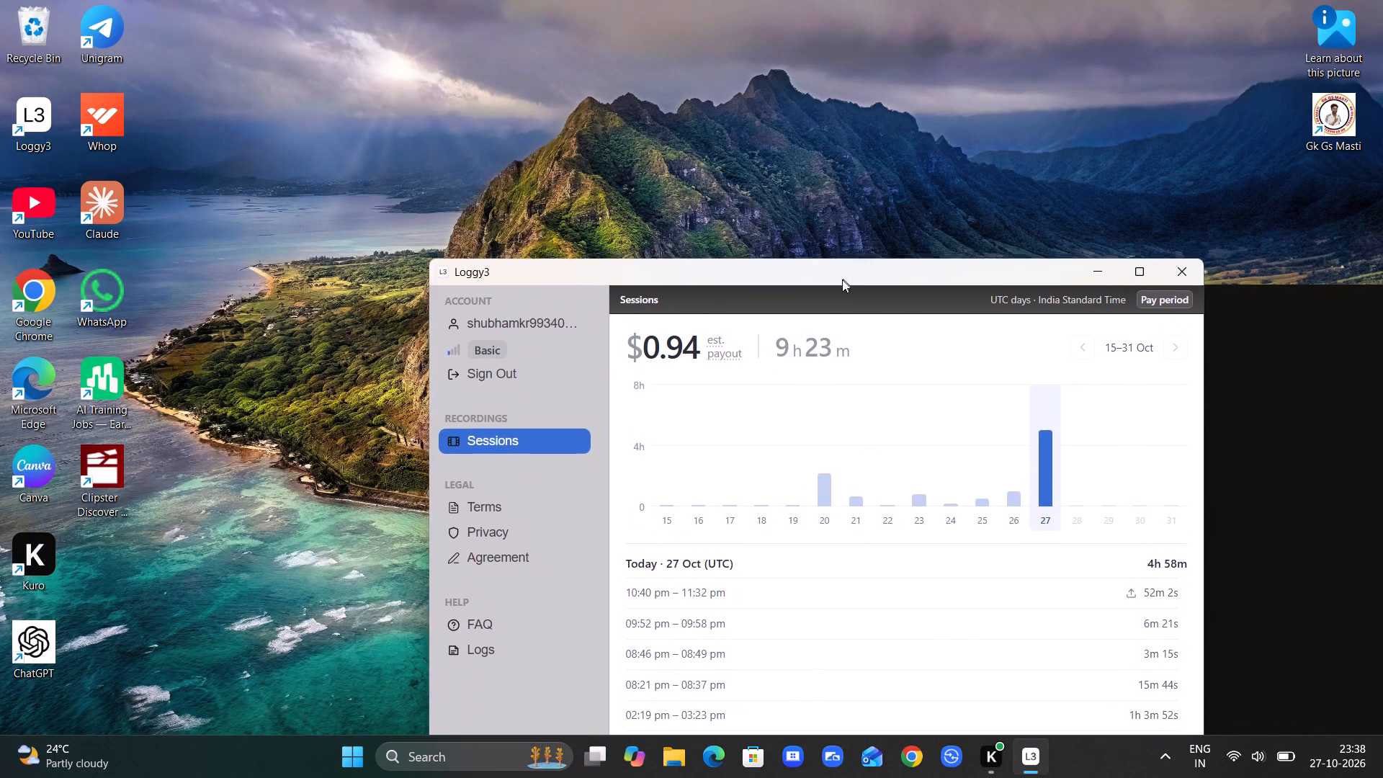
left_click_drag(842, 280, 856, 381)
Open Canva from the desktop, with the fashion store social media poster ready for editing.
double_click(46, 487)
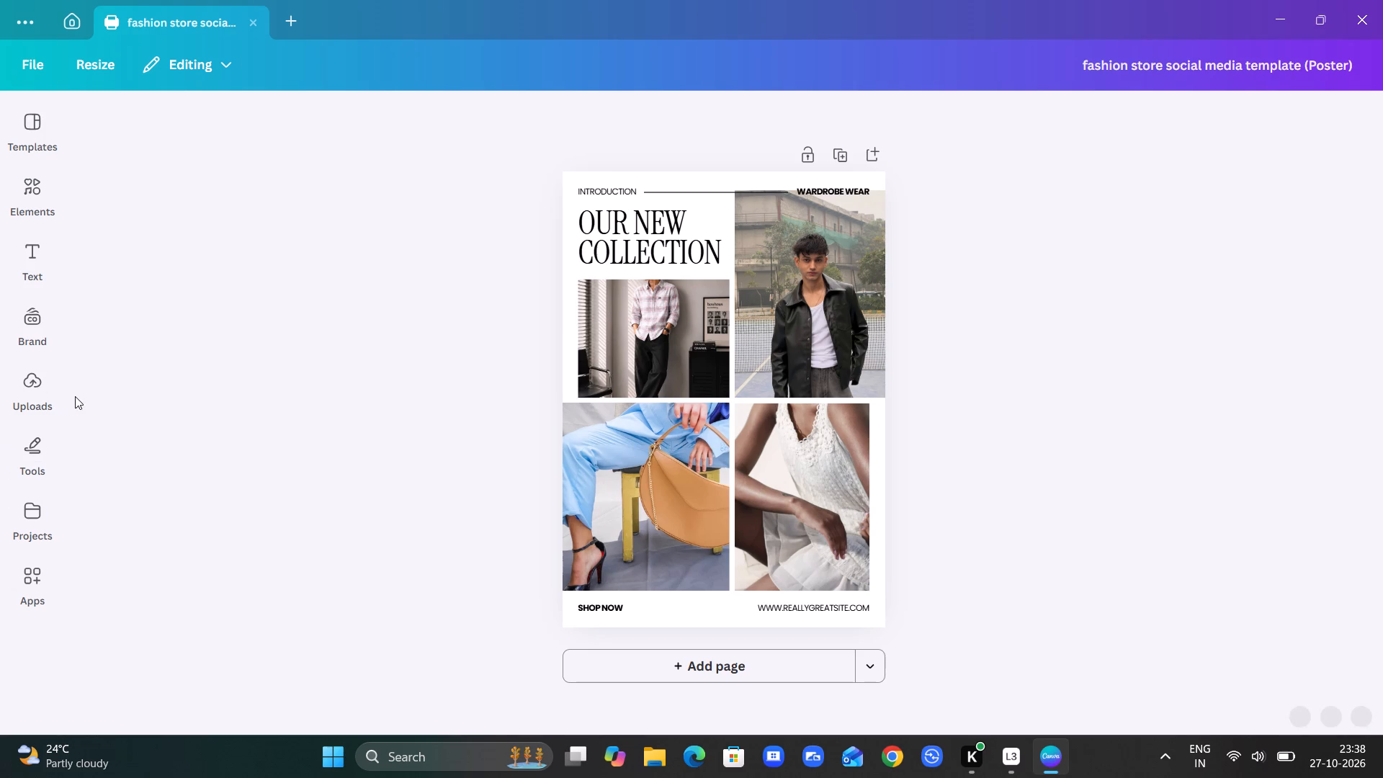
left_click(55, 399)
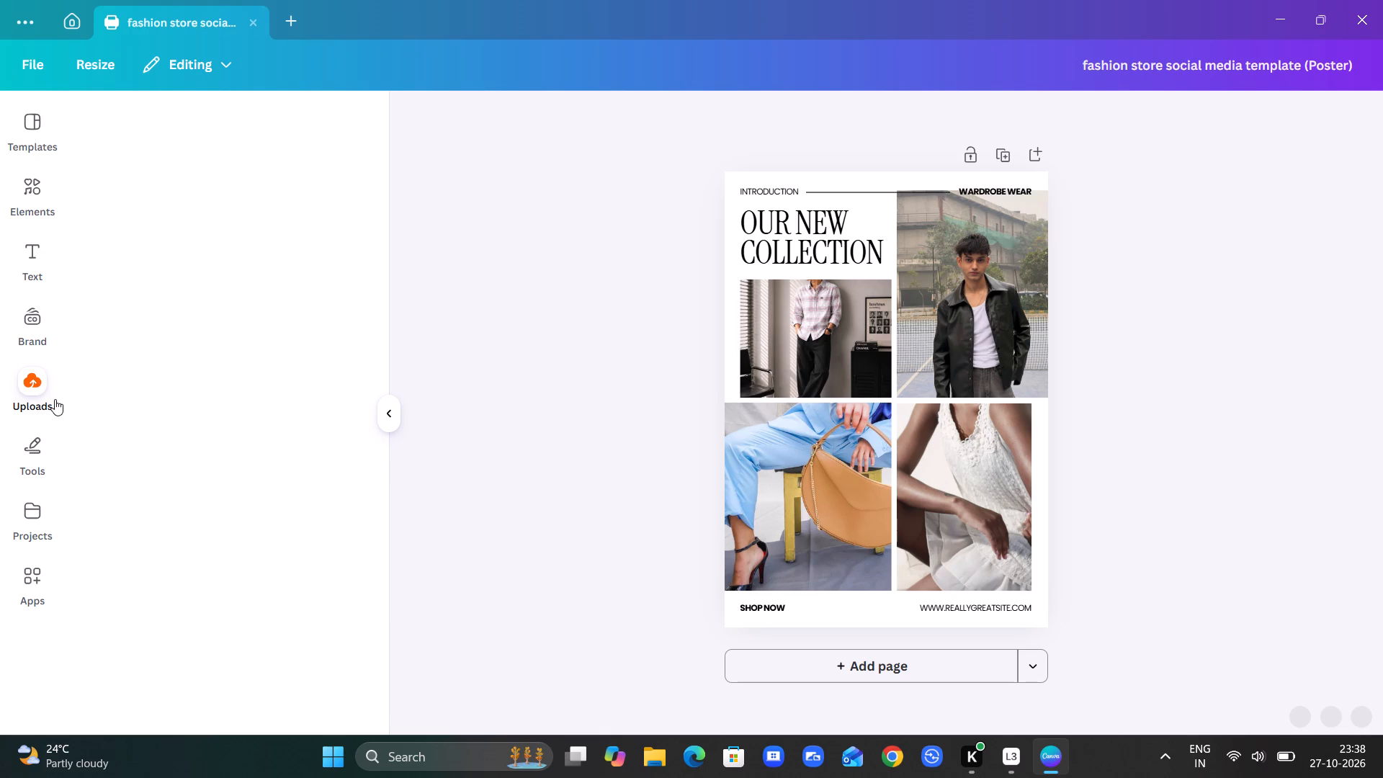
left_click(48, 144)
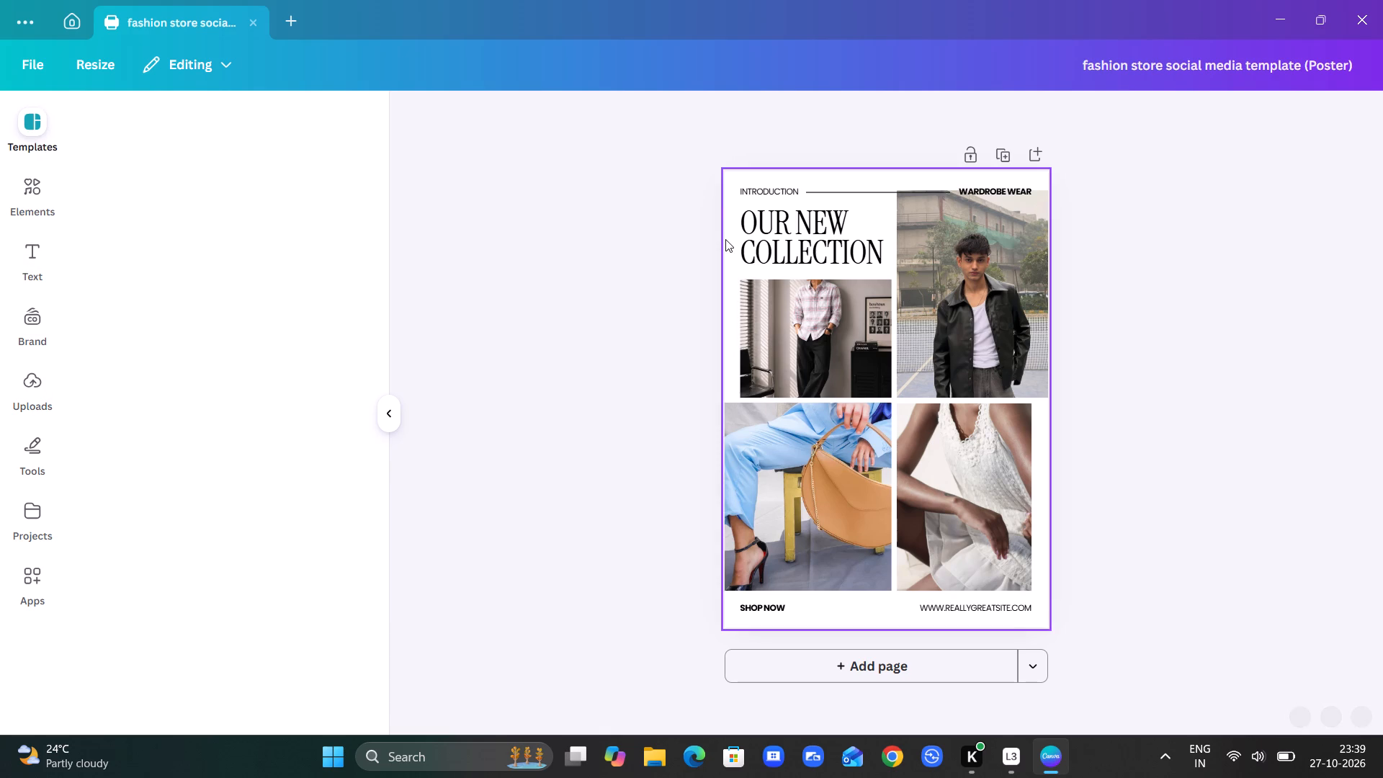
Nudge the checked-shirt photo below the headline slightly toward the poster's left edge.
left_click_drag(825, 304, 819, 251)
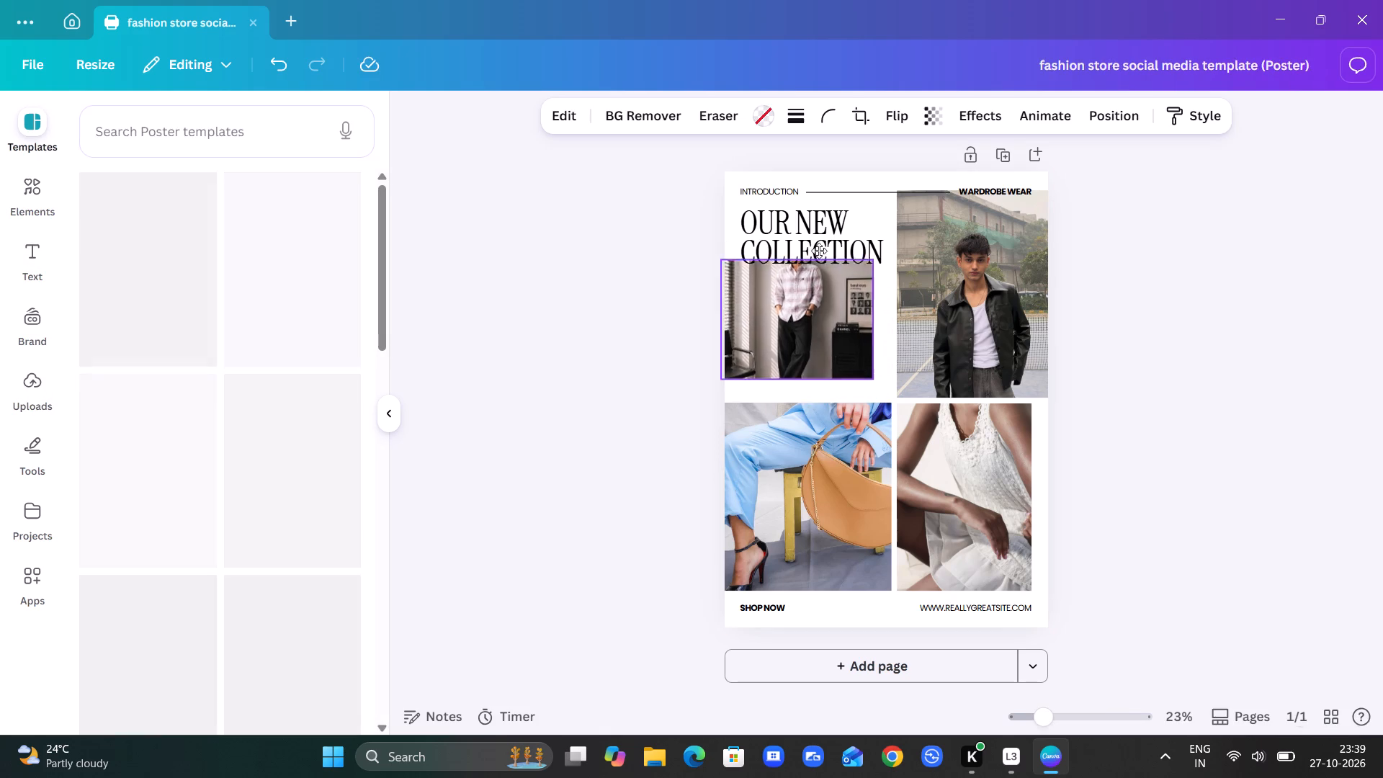
left_click_drag(819, 251, 816, 304)
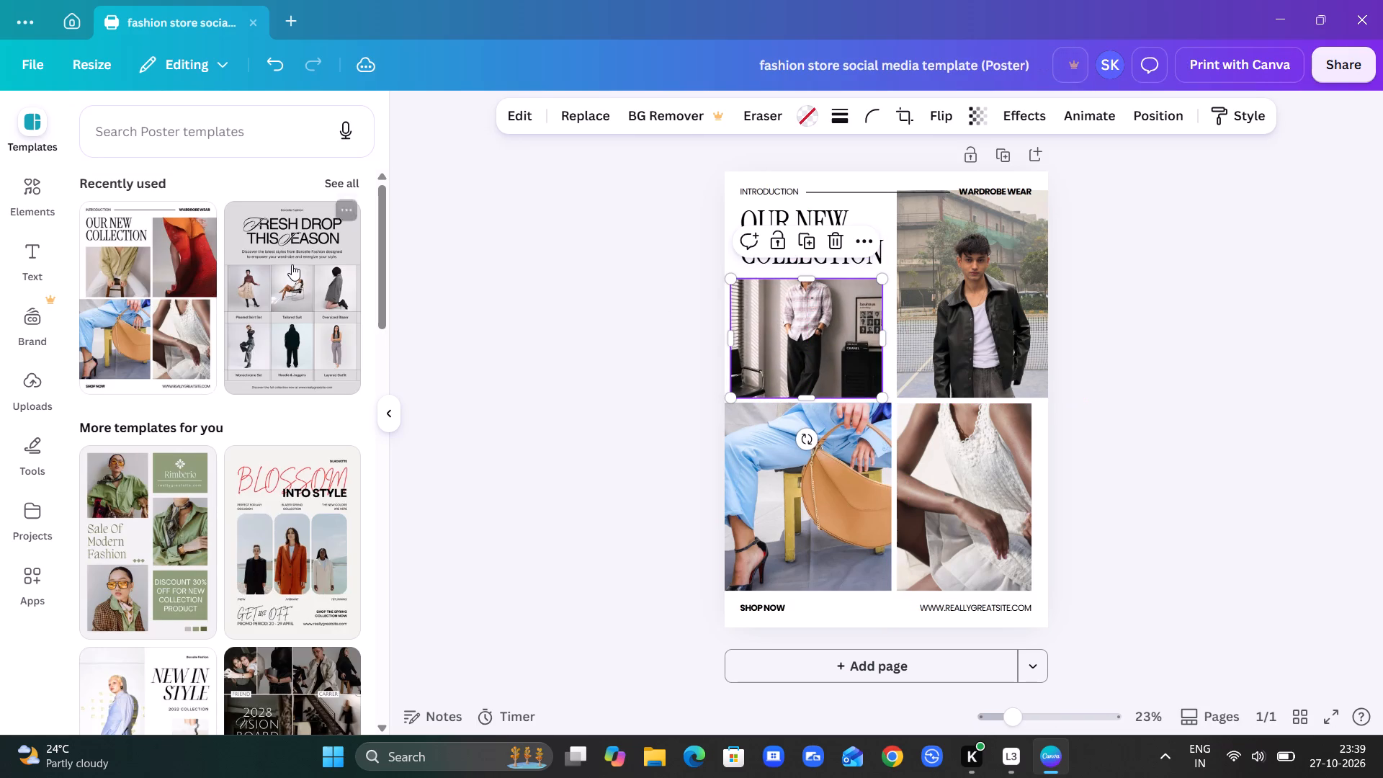
Replace the black-jacket photo in the poster's upper-right frame with the uploaded yellow-background photo of the seated man in sunglasses.
left_click(12, 393)
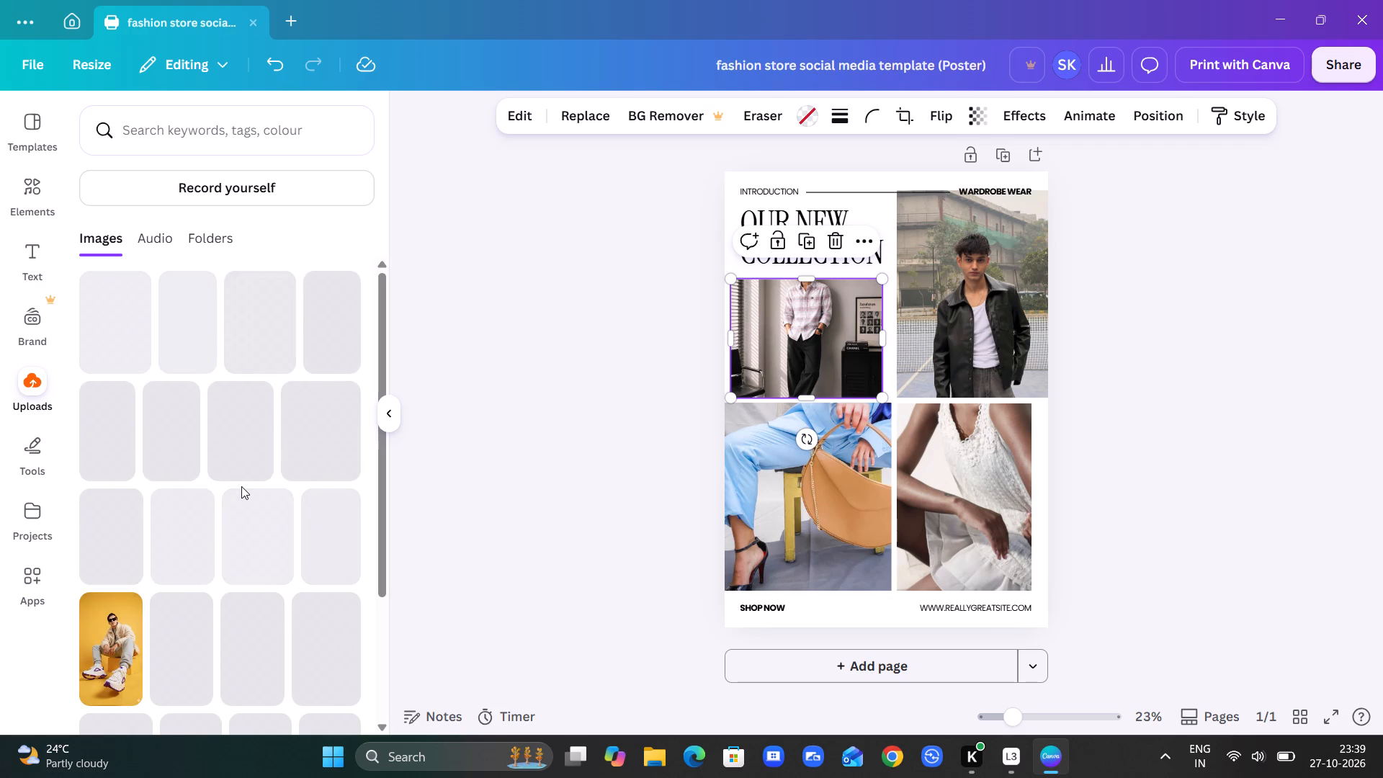
left_click_drag(105, 650, 820, 492)
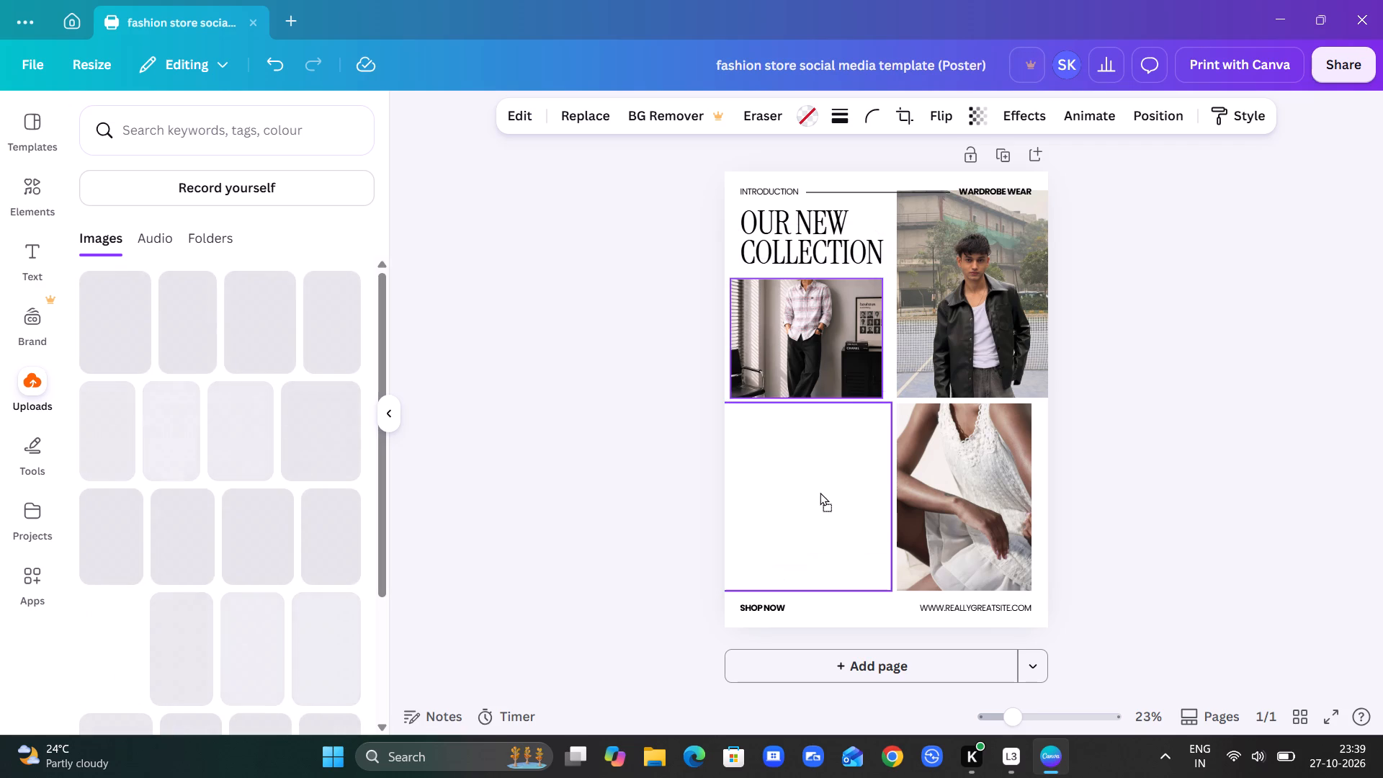
left_click_drag(820, 492, 1006, 336)
scroll(860, 463, "right", 1)
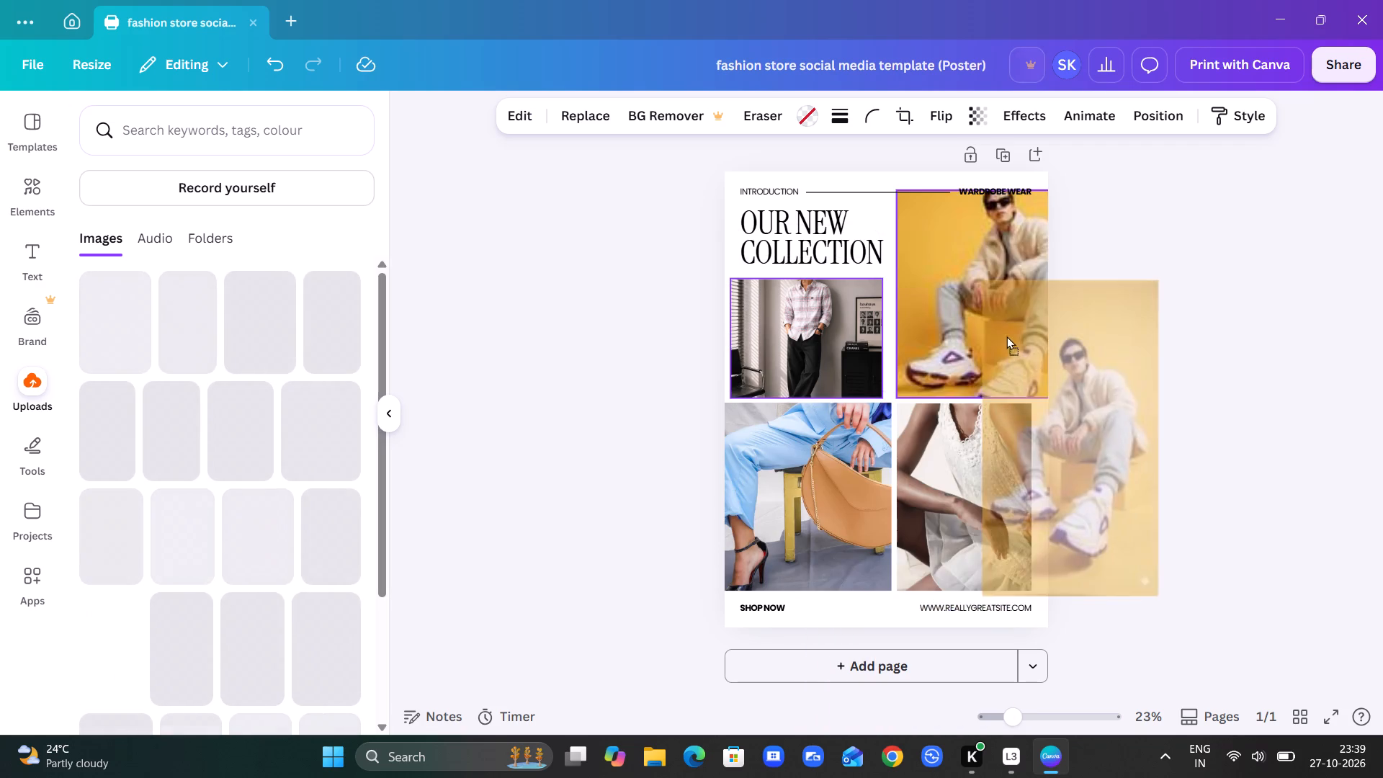
left_click_drag(1006, 336, 856, 432)
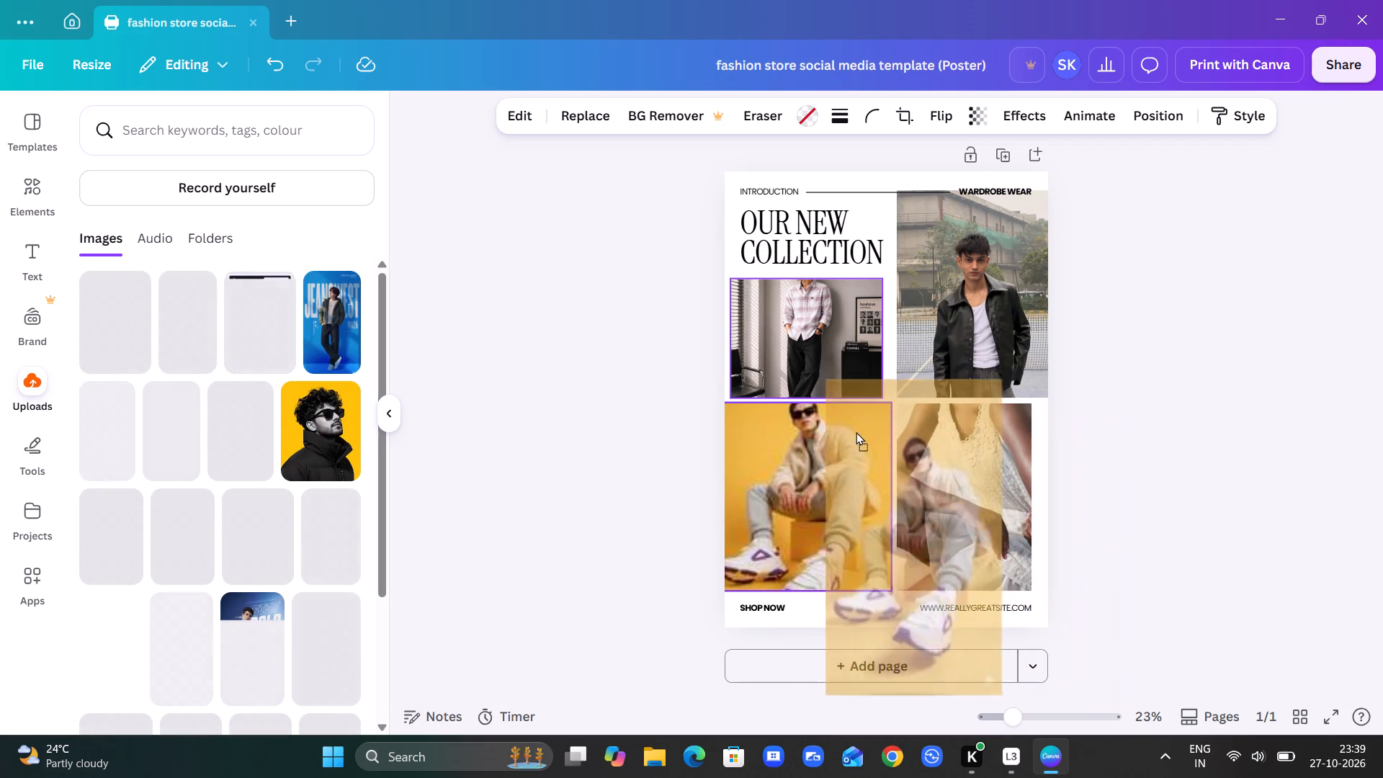
left_click_drag(856, 432, 872, 392)
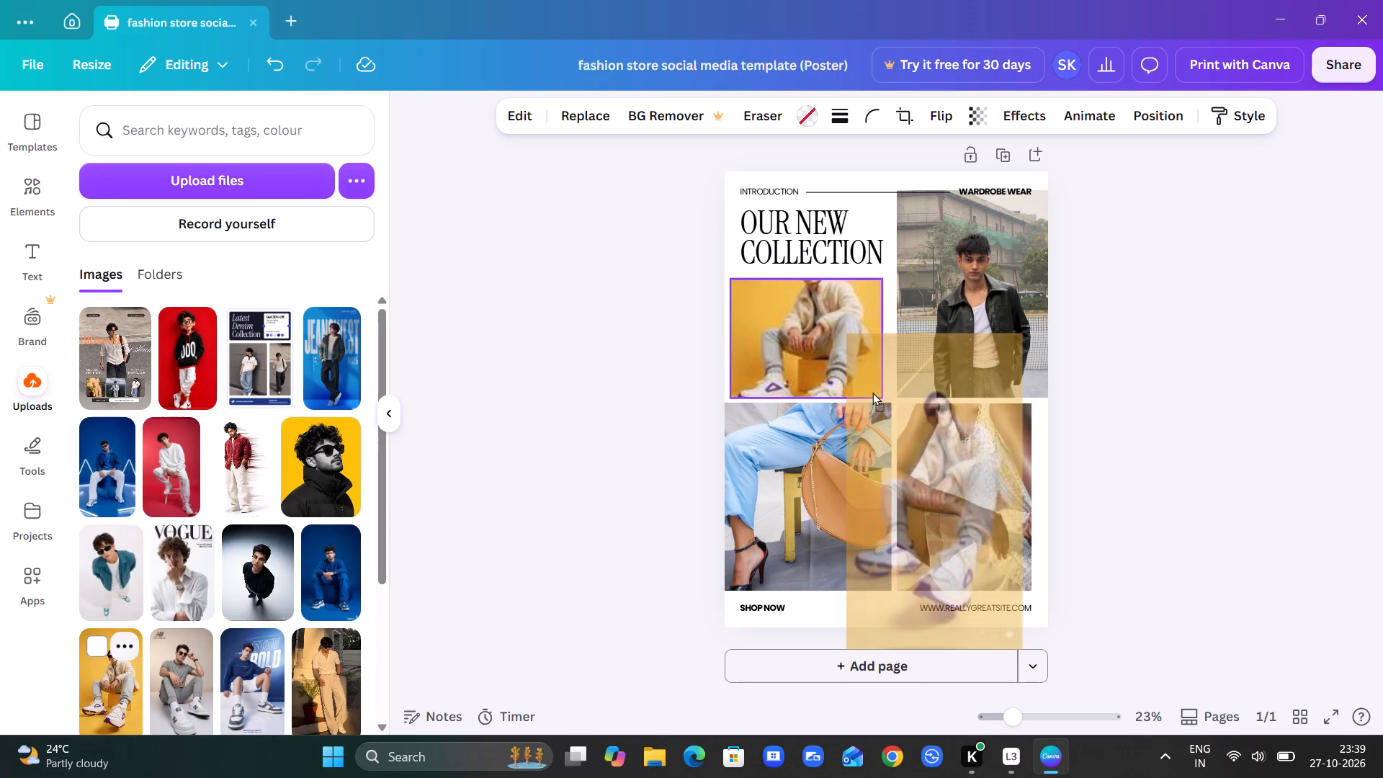
left_click_drag(872, 392, 769, 483)
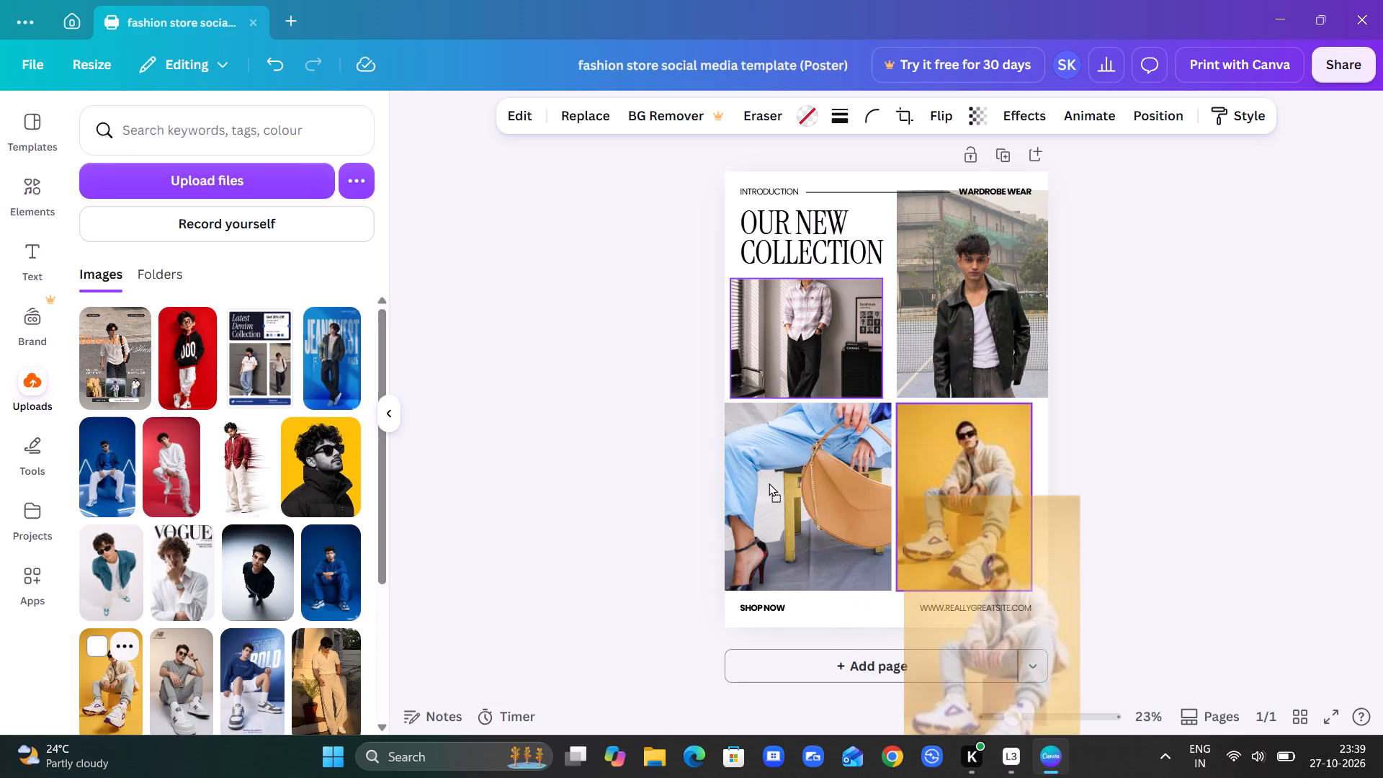
left_click_drag(769, 483, 1008, 322)
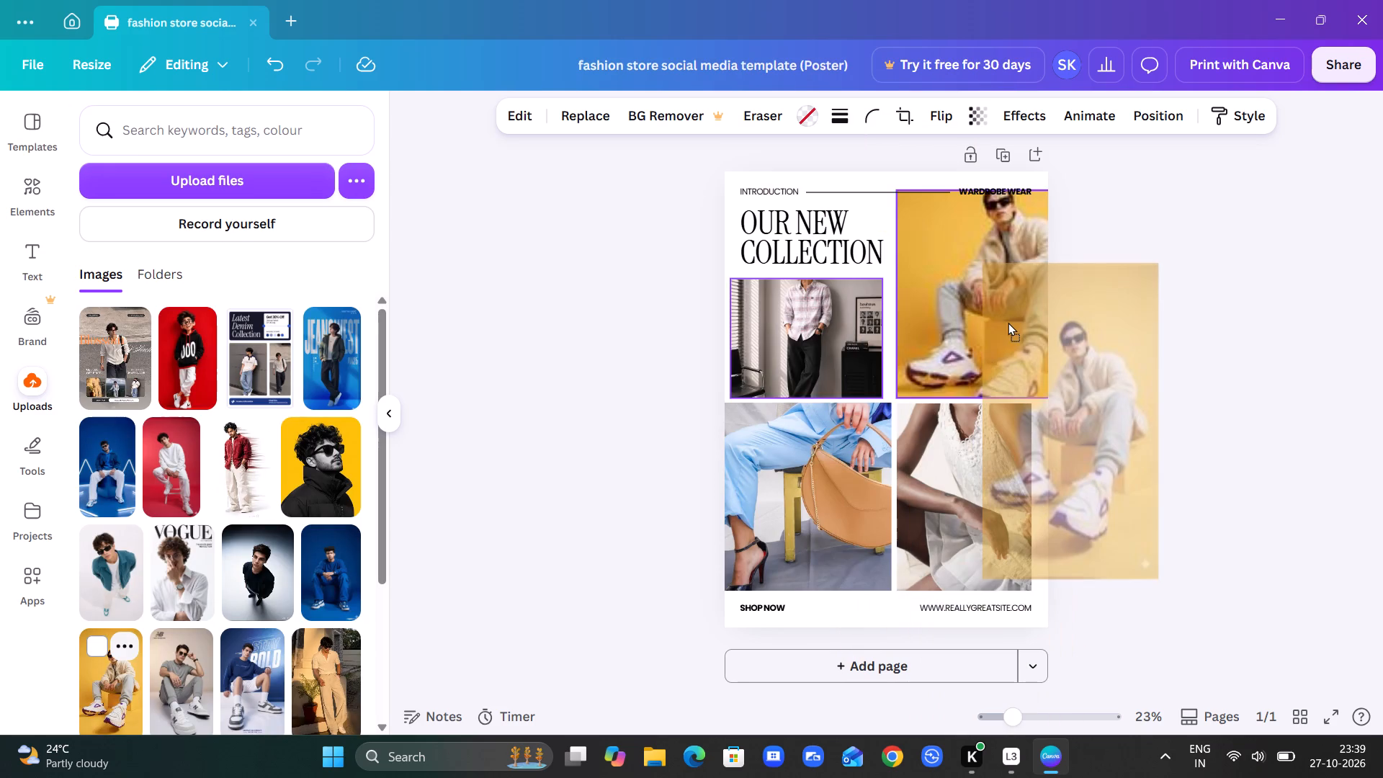
left_click_drag(1008, 322, 781, 413)
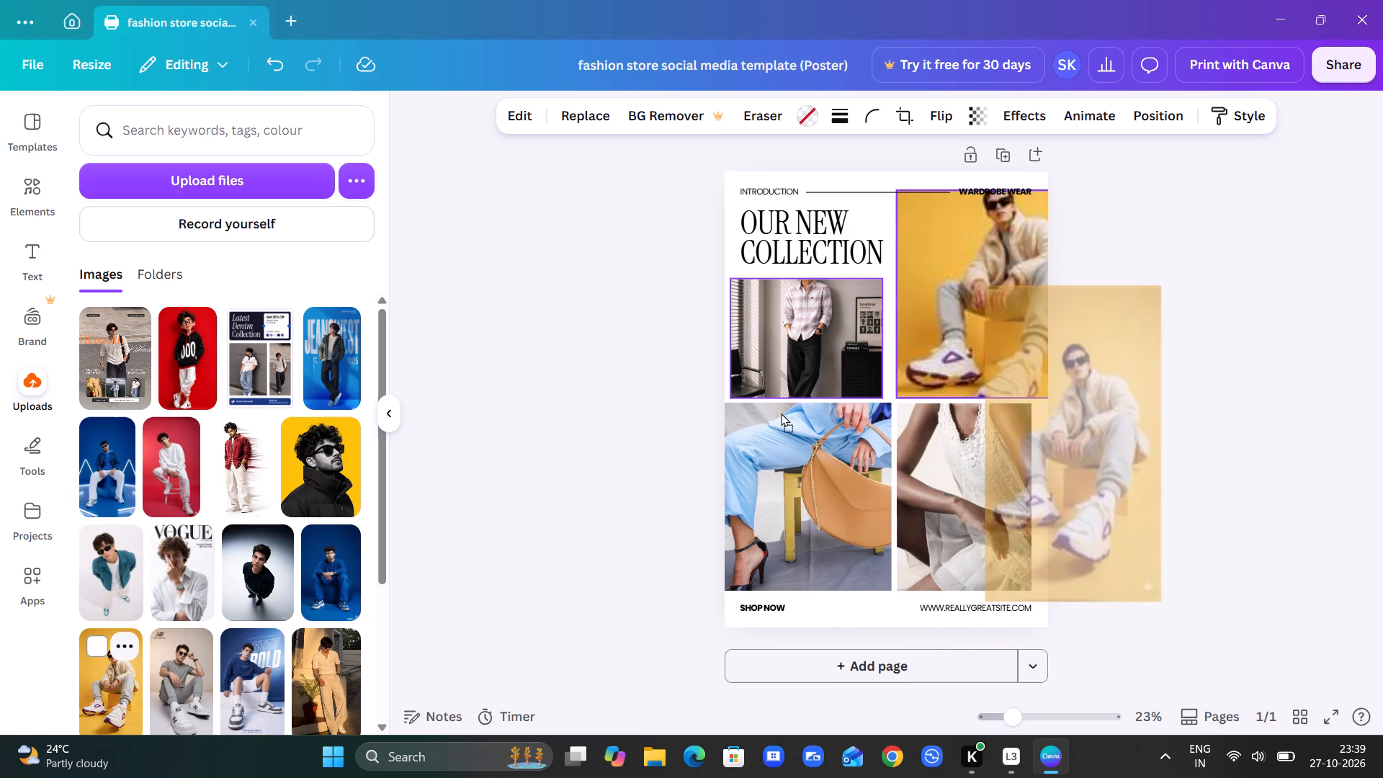
left_click_drag(781, 413, 939, 393)
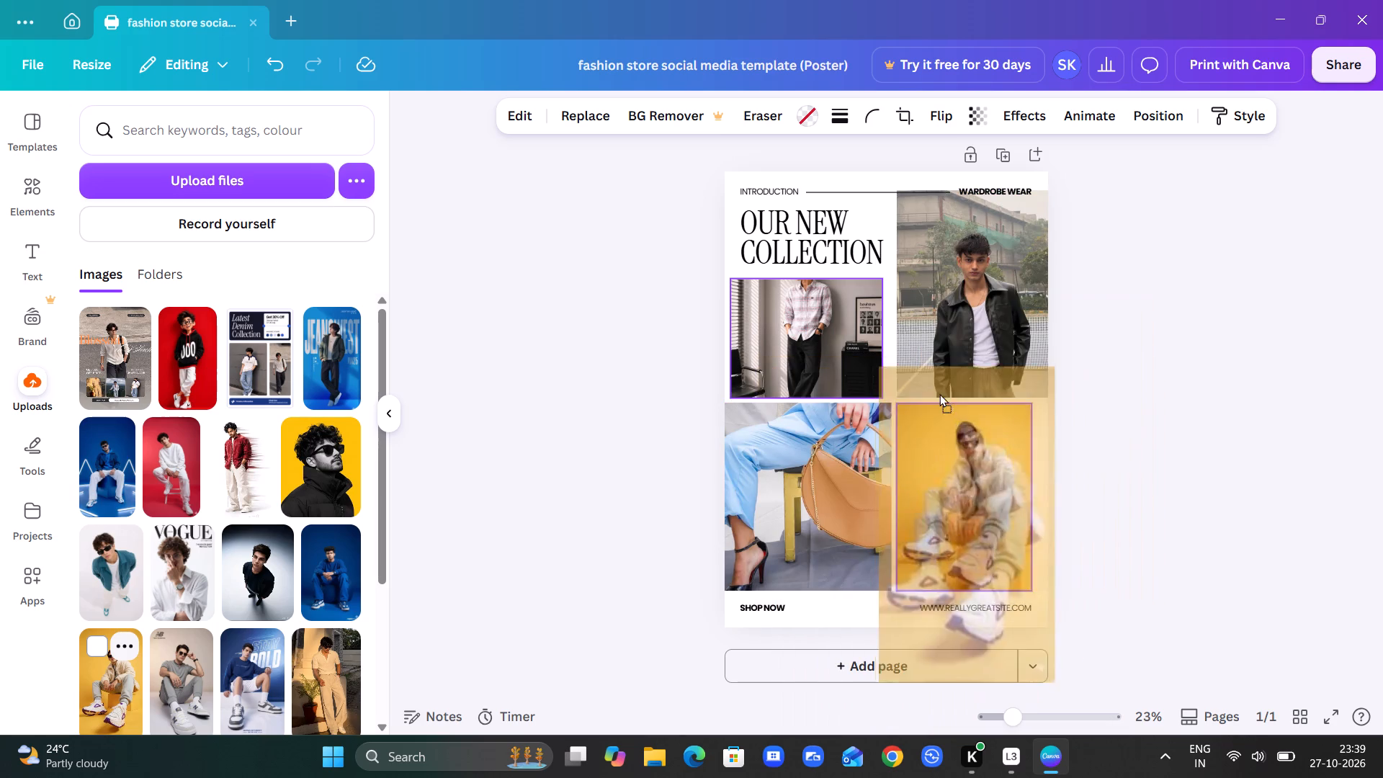
left_click_drag(939, 393, 966, 357)
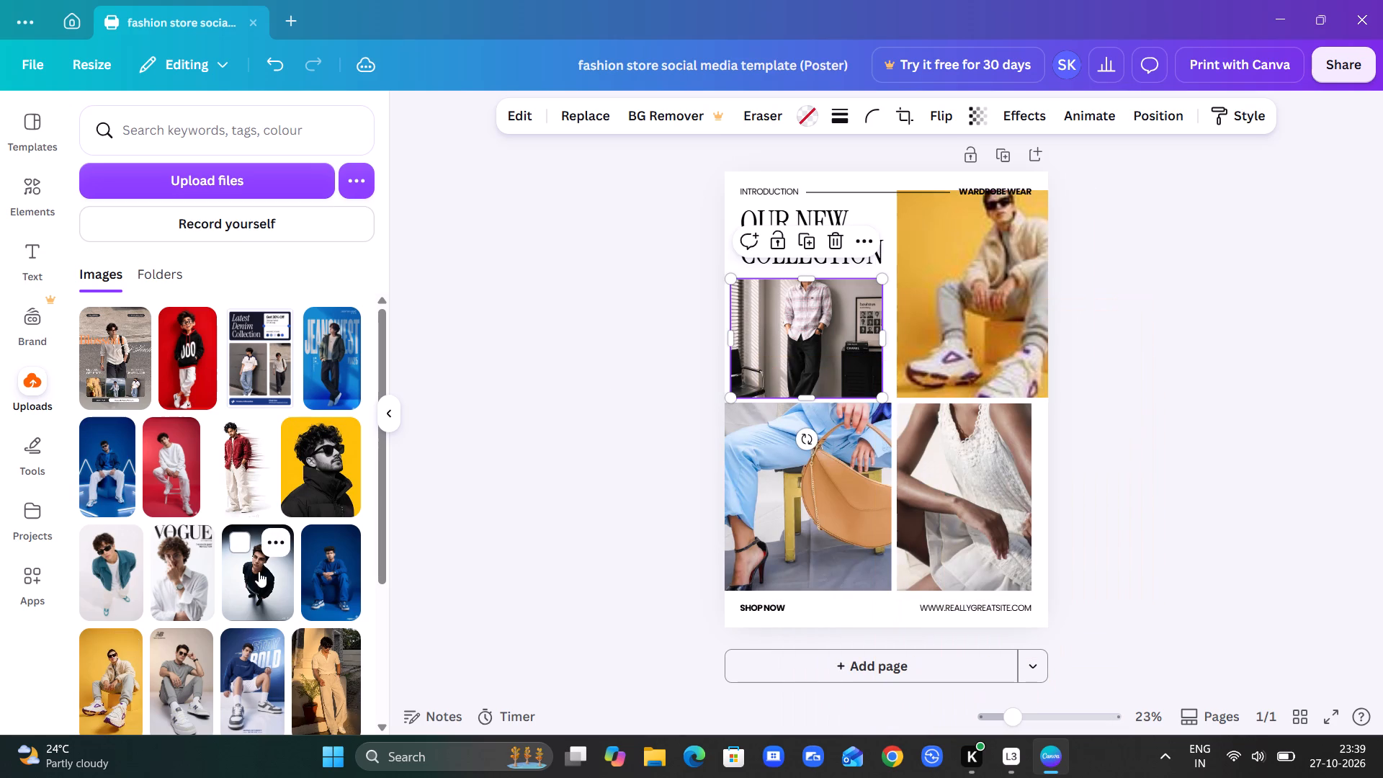
Replace the handbag photo in the poster's lower-left frame with the uploaded overhead portrait of the man in a dark sweater.
left_click_drag(259, 571, 782, 550)
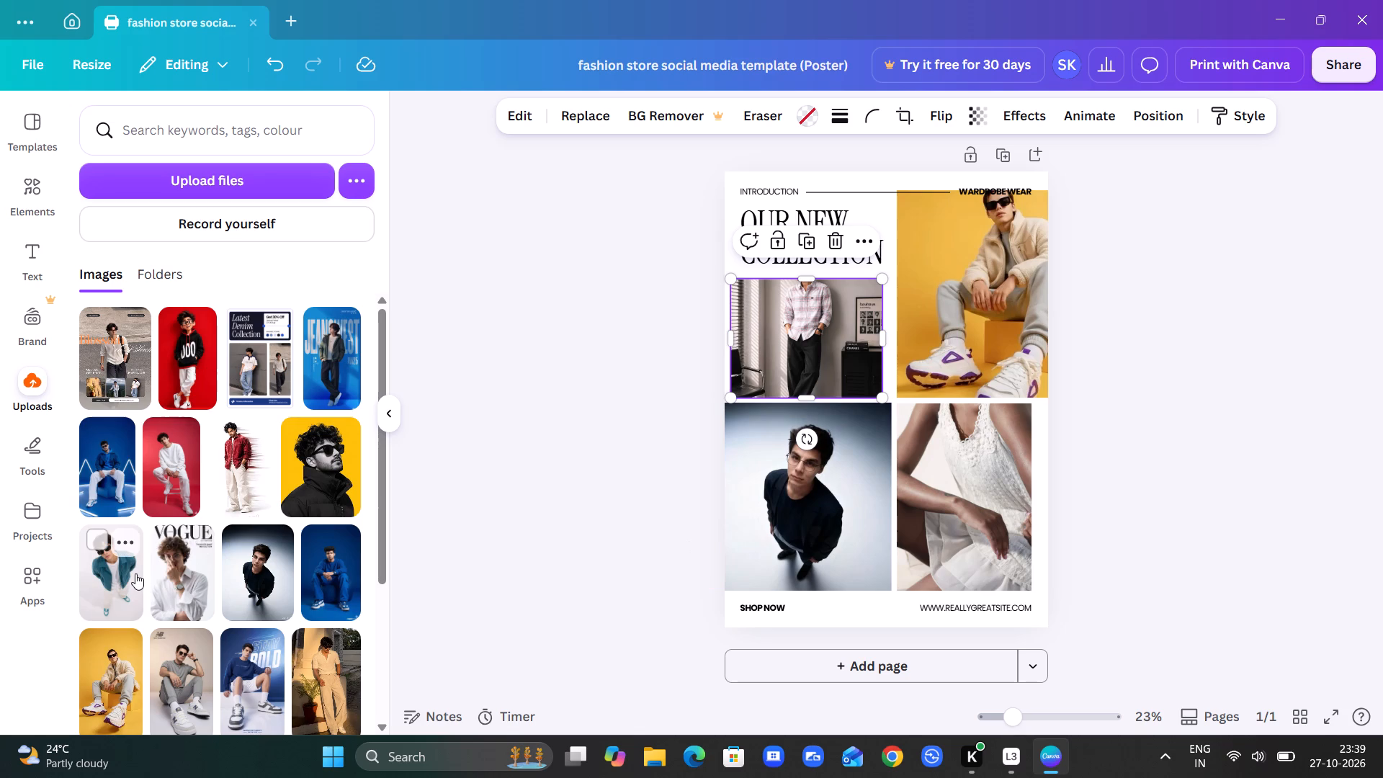
Replace the white-dress photo in the poster's lower-right frame with the uploaded red-background photo of the seated man in white.
left_click_drag(169, 470, 887, 461)
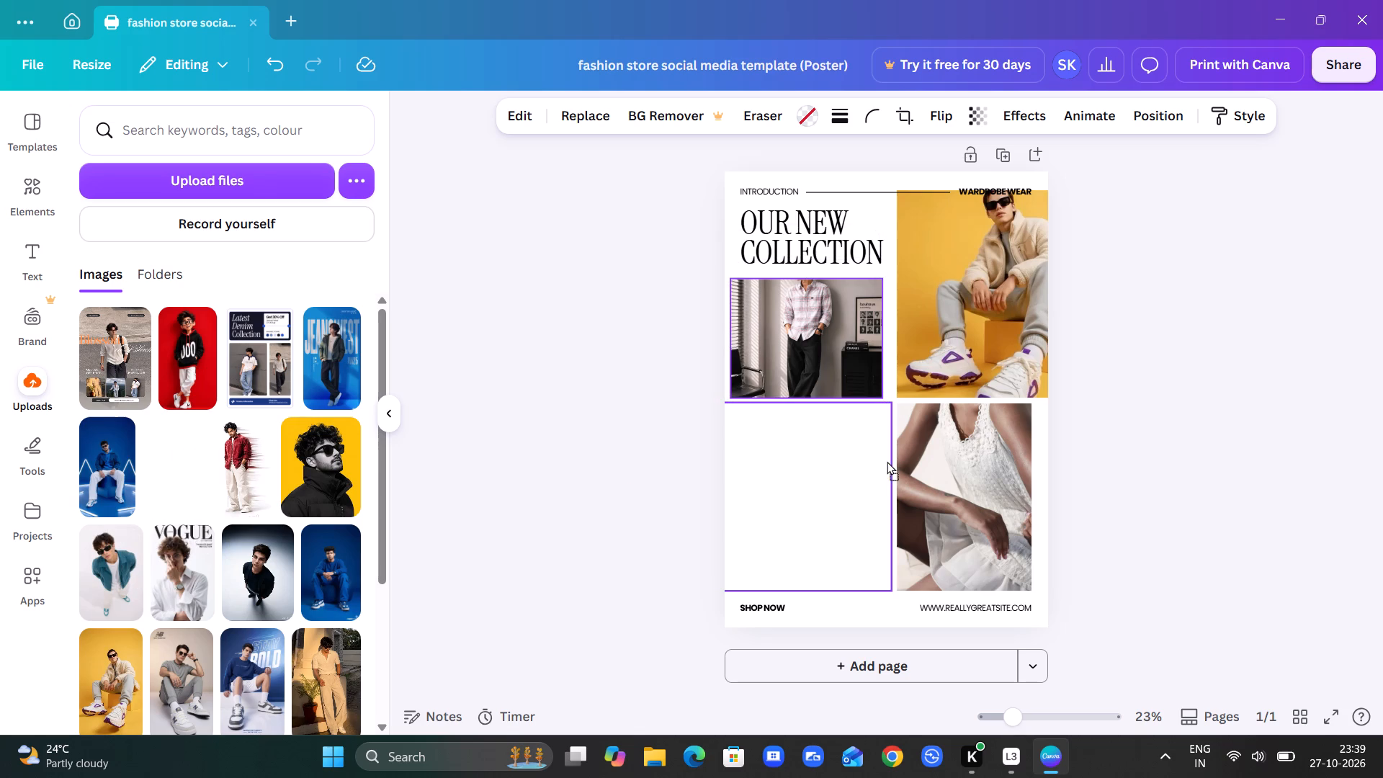
left_click_drag(887, 461, 988, 445)
Crop the red-background photo by enlarging it and repositioning it so the man's head and upper body fill the frame.
left_click(910, 481)
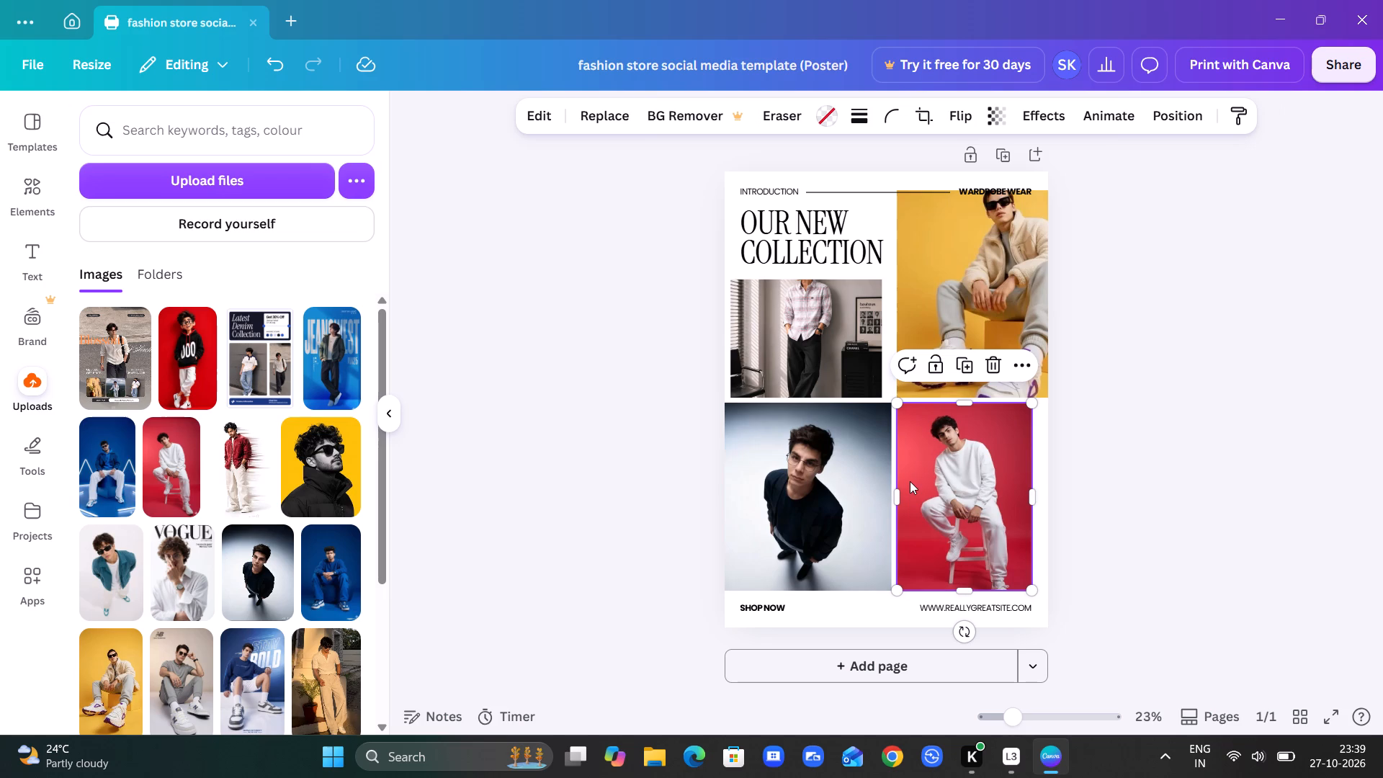
double_click(931, 493)
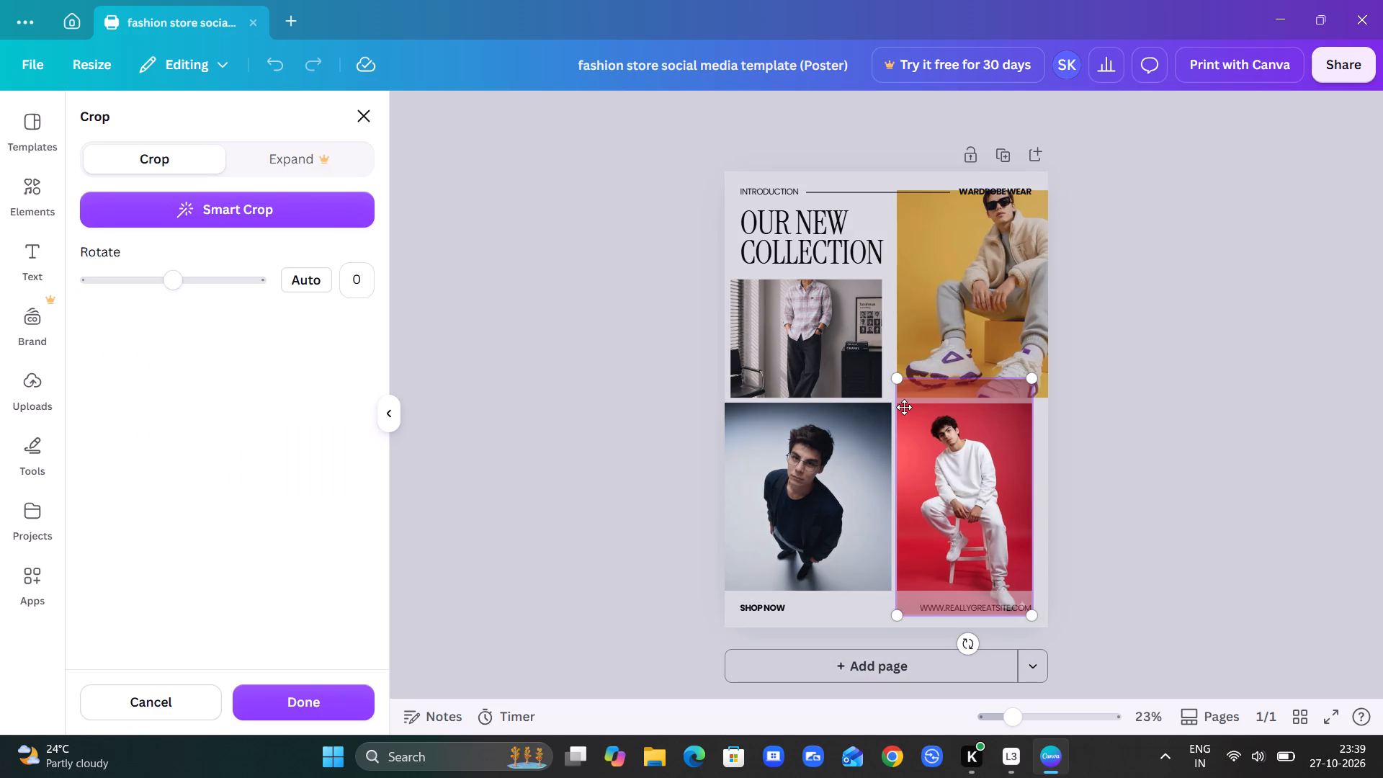
left_click_drag(898, 380, 823, 227)
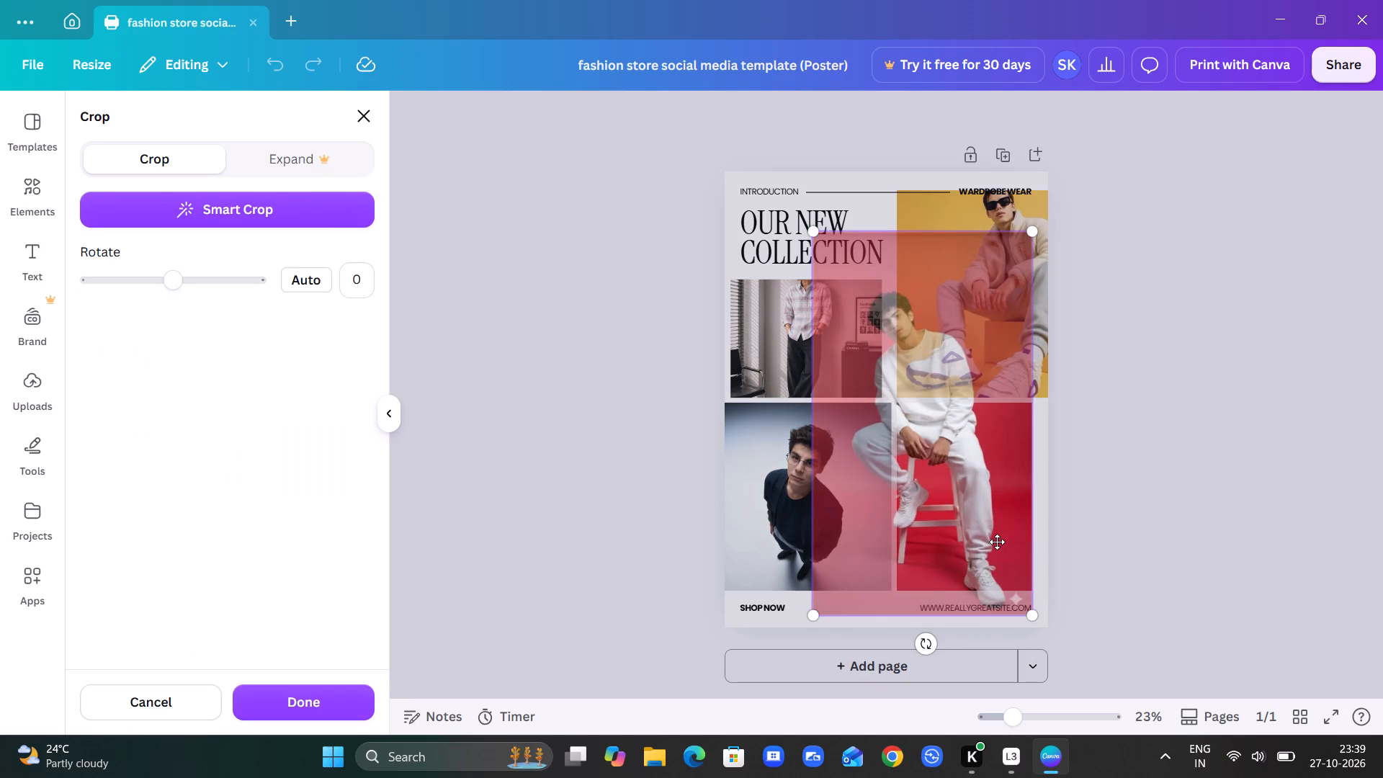
left_click_drag(997, 542, 1058, 686)
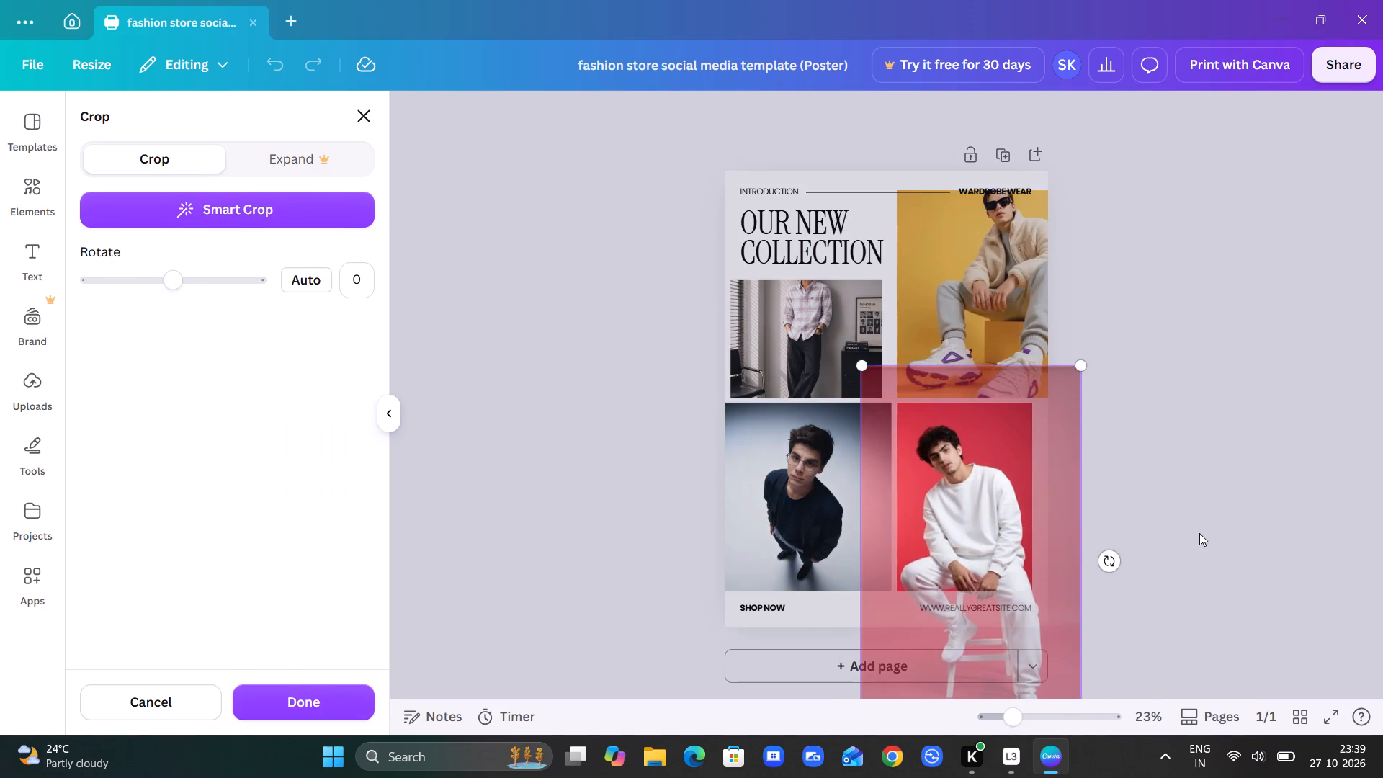
left_click(1199, 533)
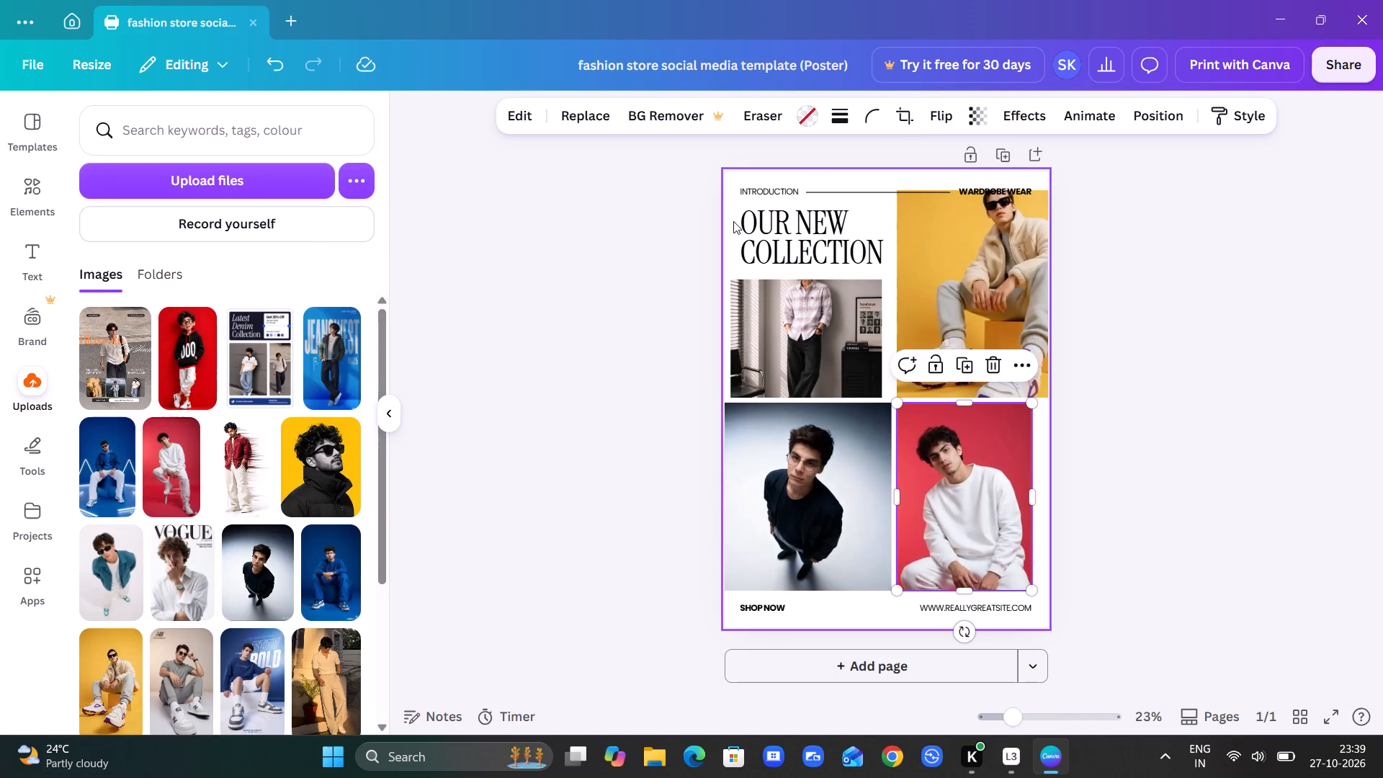
Change the poster's background colour to the dark grey default solid colour.
left_click(732, 217)
left_click(830, 122)
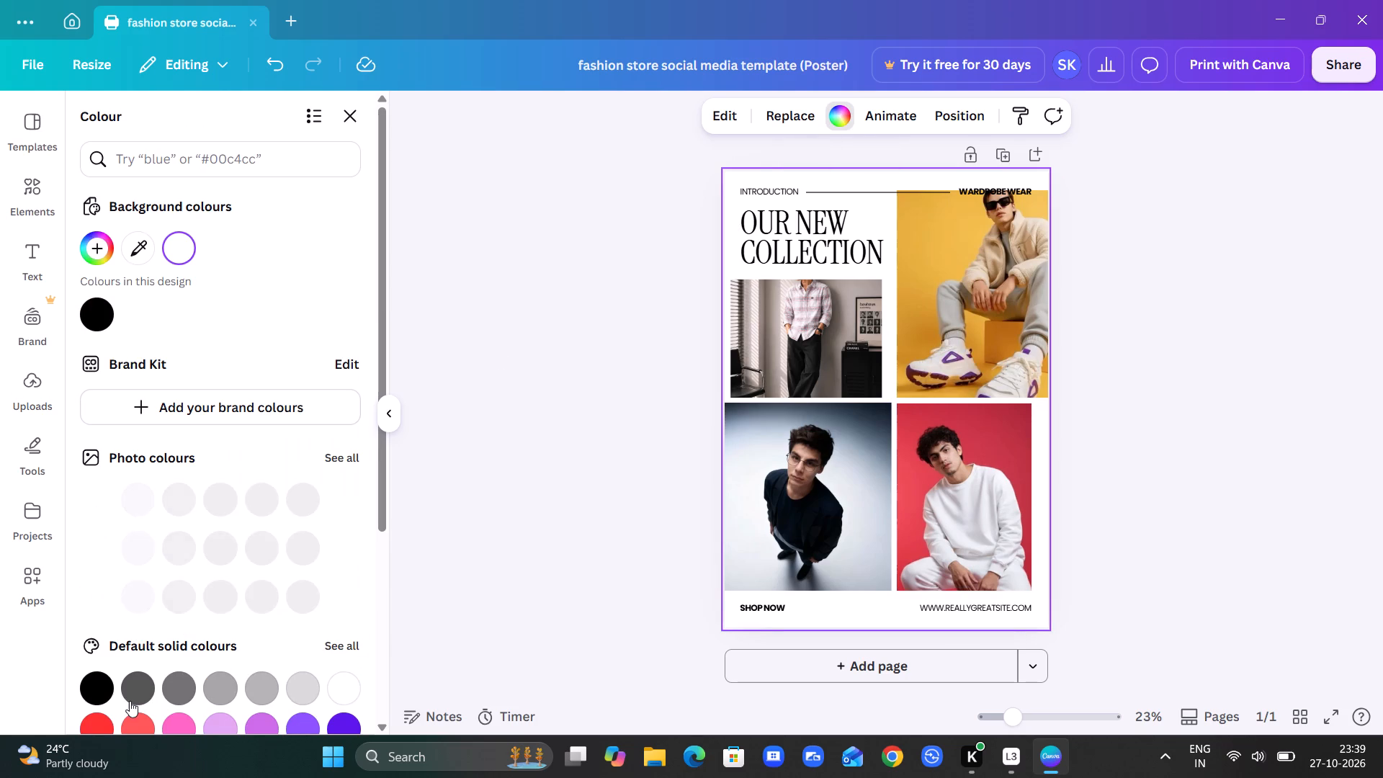
left_click(127, 679)
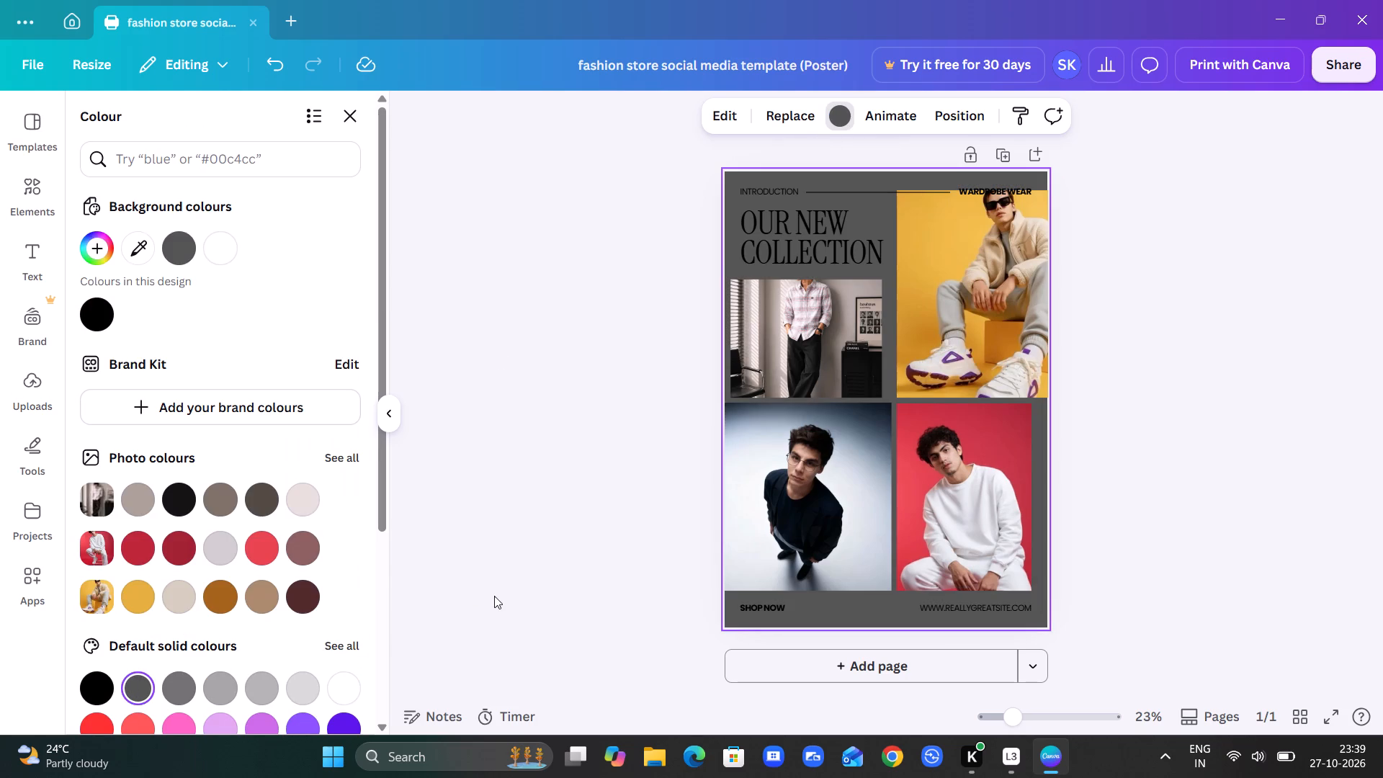
Set the text colour of the "OUR NEW COLLECTION" headline to light turquoise #5ce1e6.
left_click(779, 212)
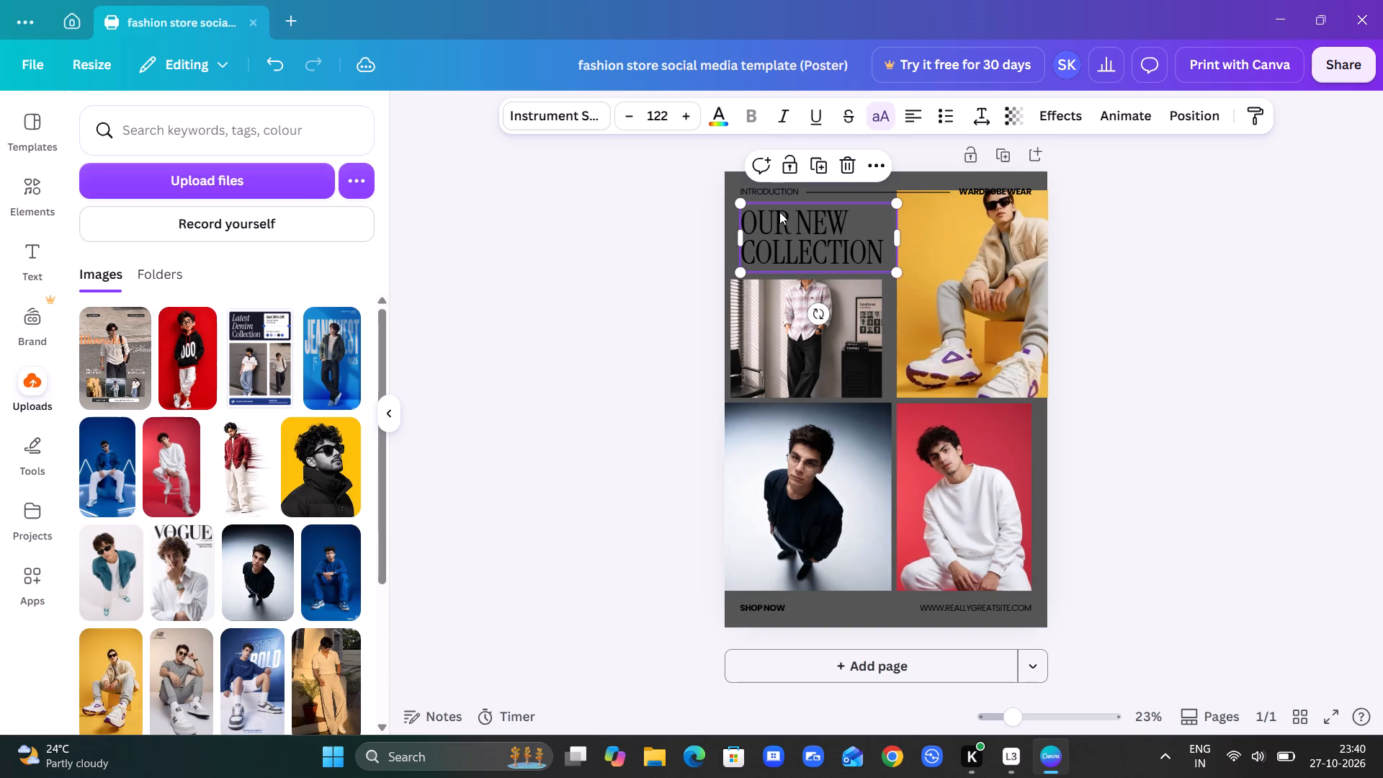
left_click(721, 120)
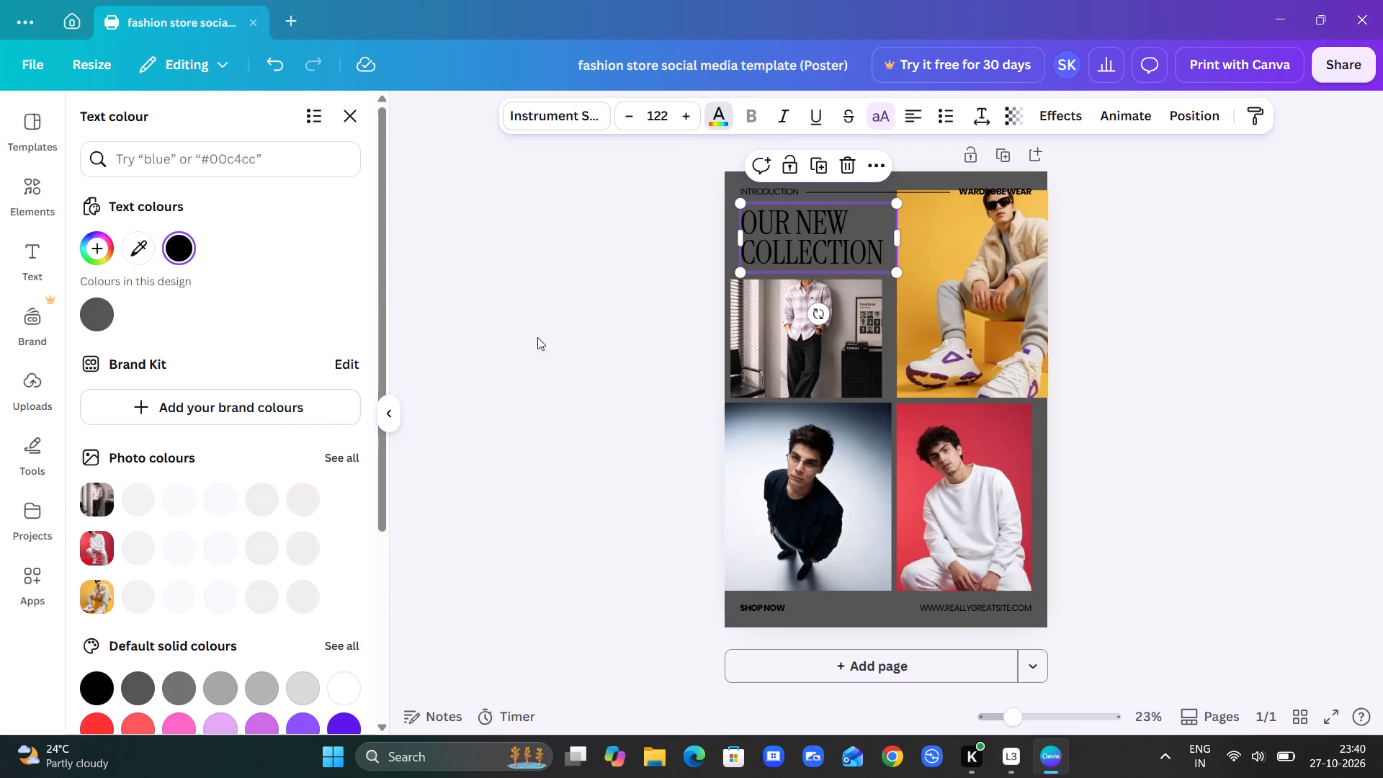
scroll(226, 524, "down", 4)
left_click(228, 518)
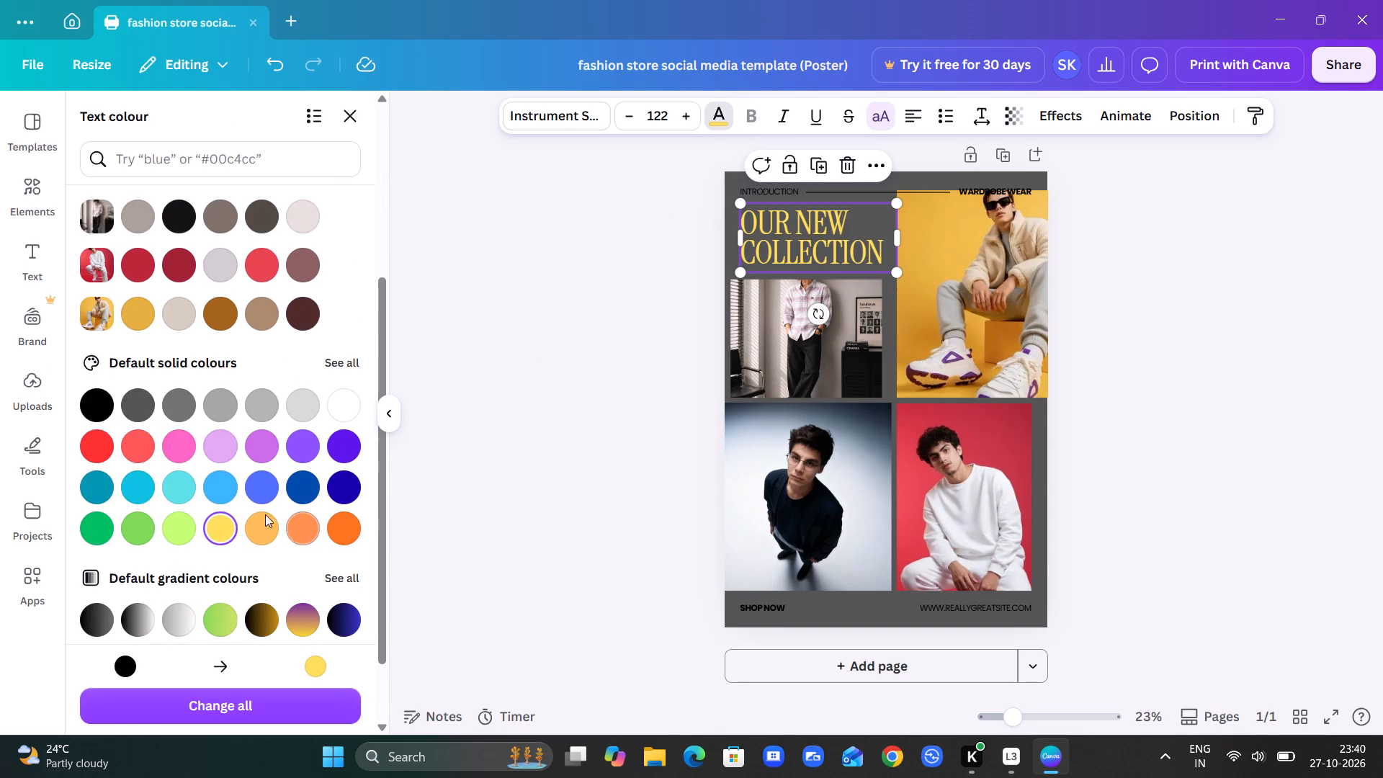
left_click(164, 539)
left_click(188, 481)
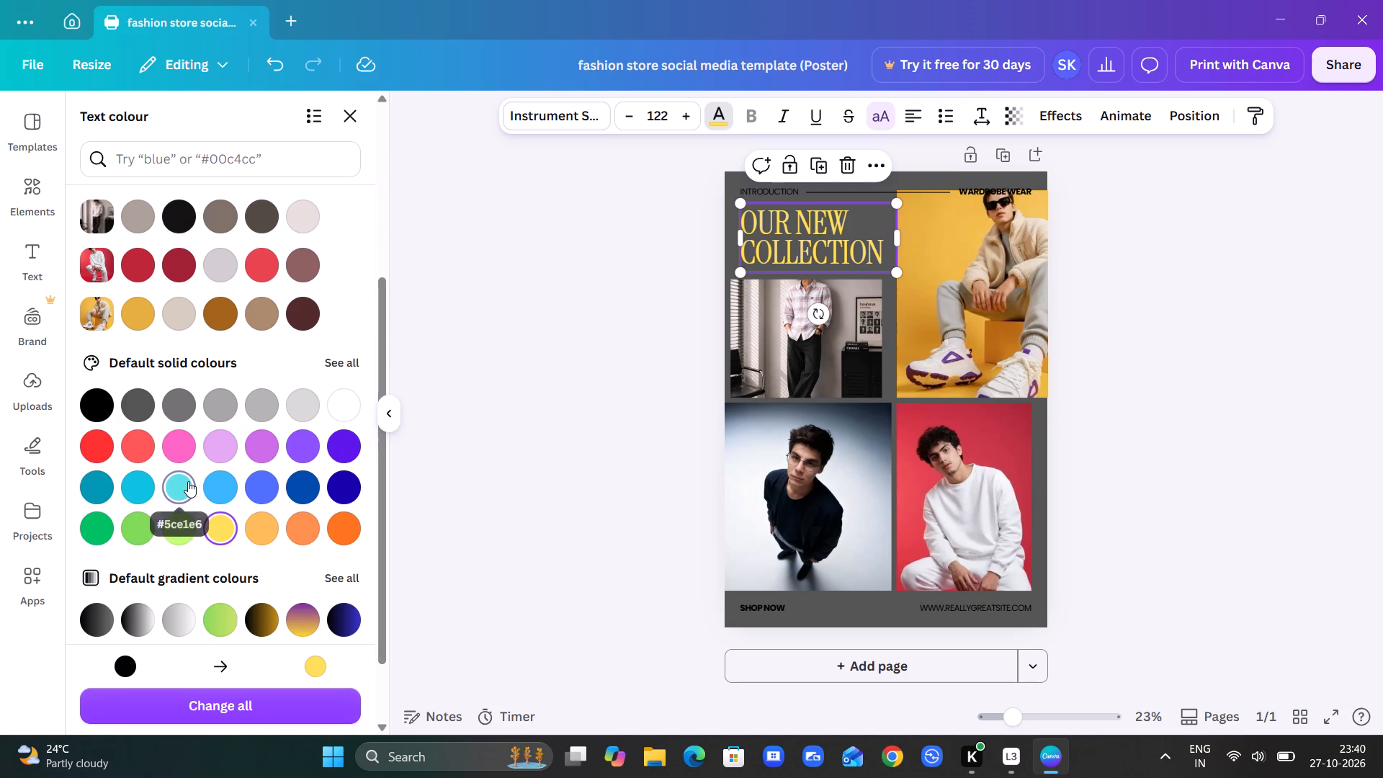
left_click(492, 455)
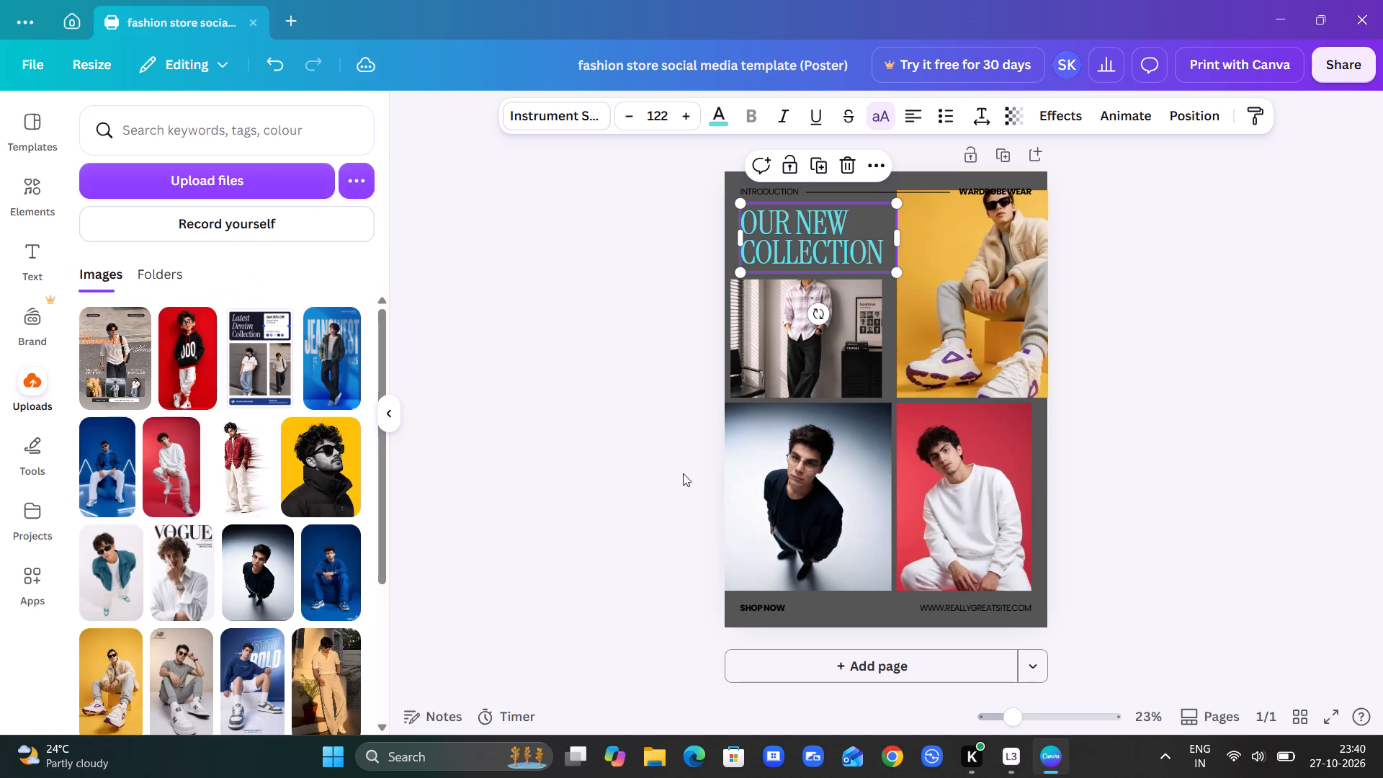
Reposition the photo of the man in the dark sweater at the poster's lower left, just below the striped-shirt photo and flush with the page edge.
left_click_drag(780, 465, 778, 423)
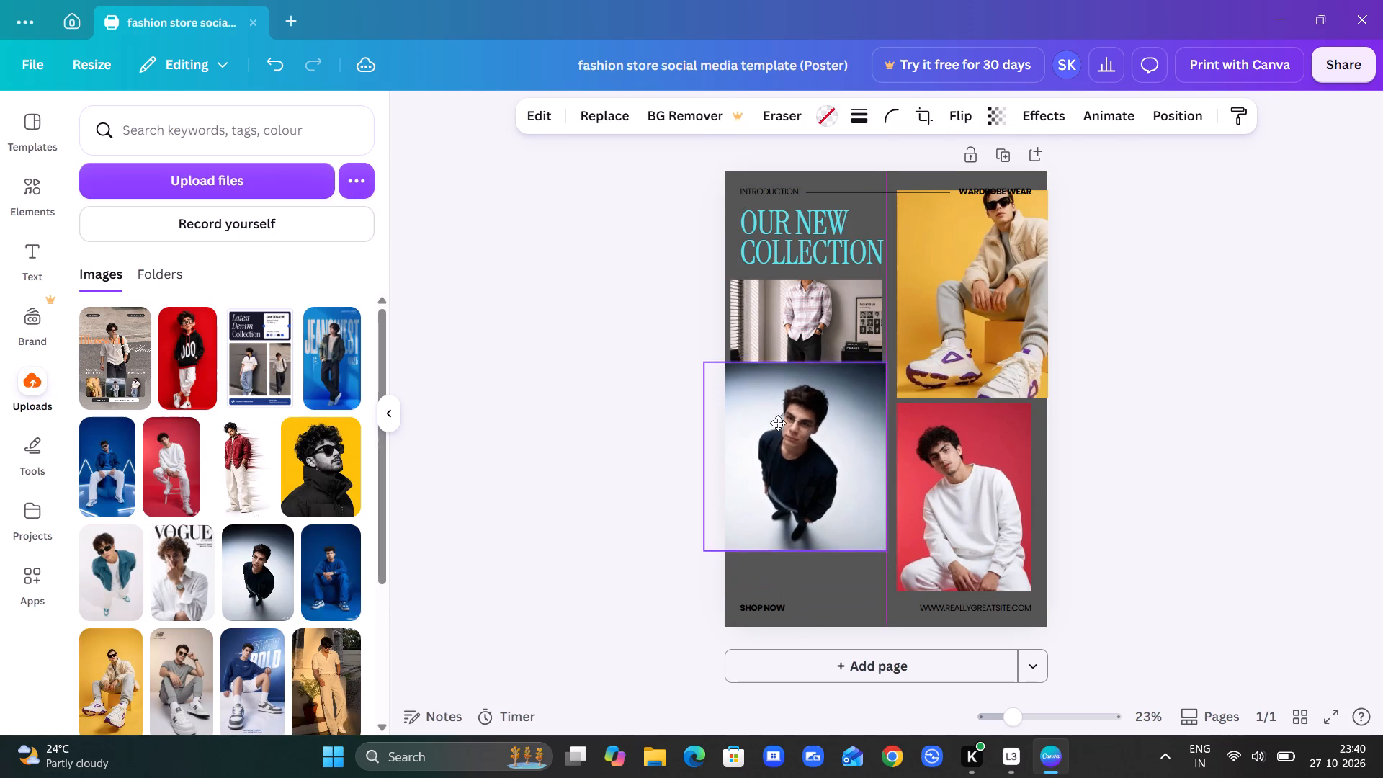
left_click_drag(778, 423, 764, 438)
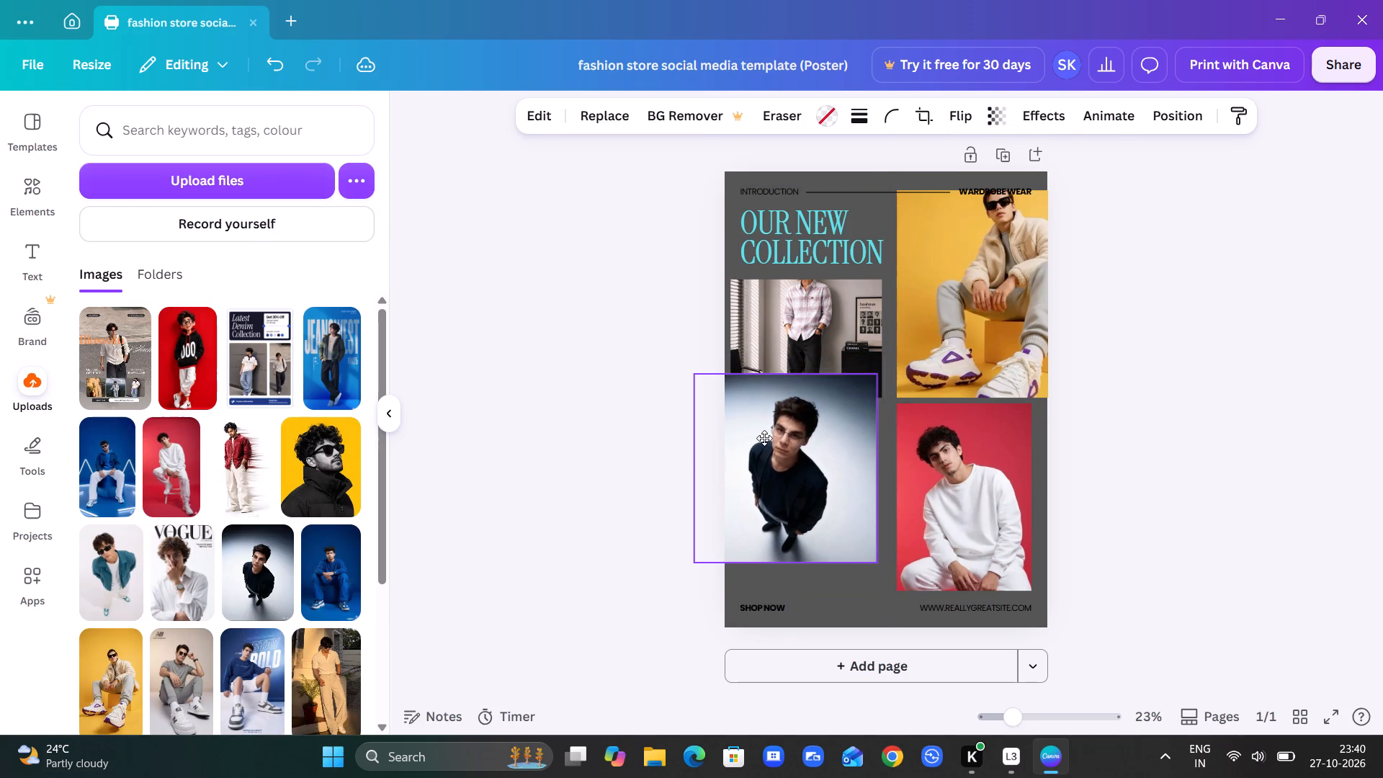
left_click_drag(764, 438, 793, 536)
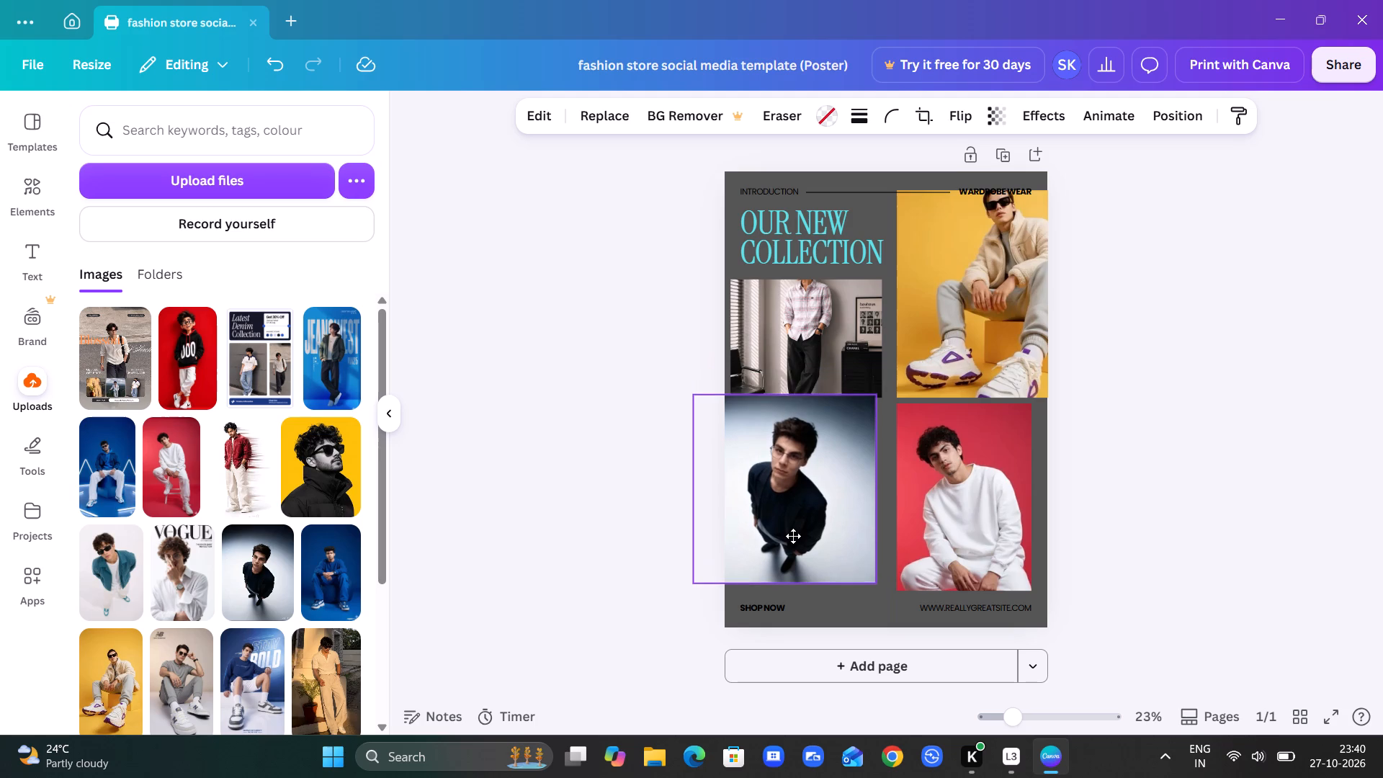
left_click_drag(793, 536, 815, 616)
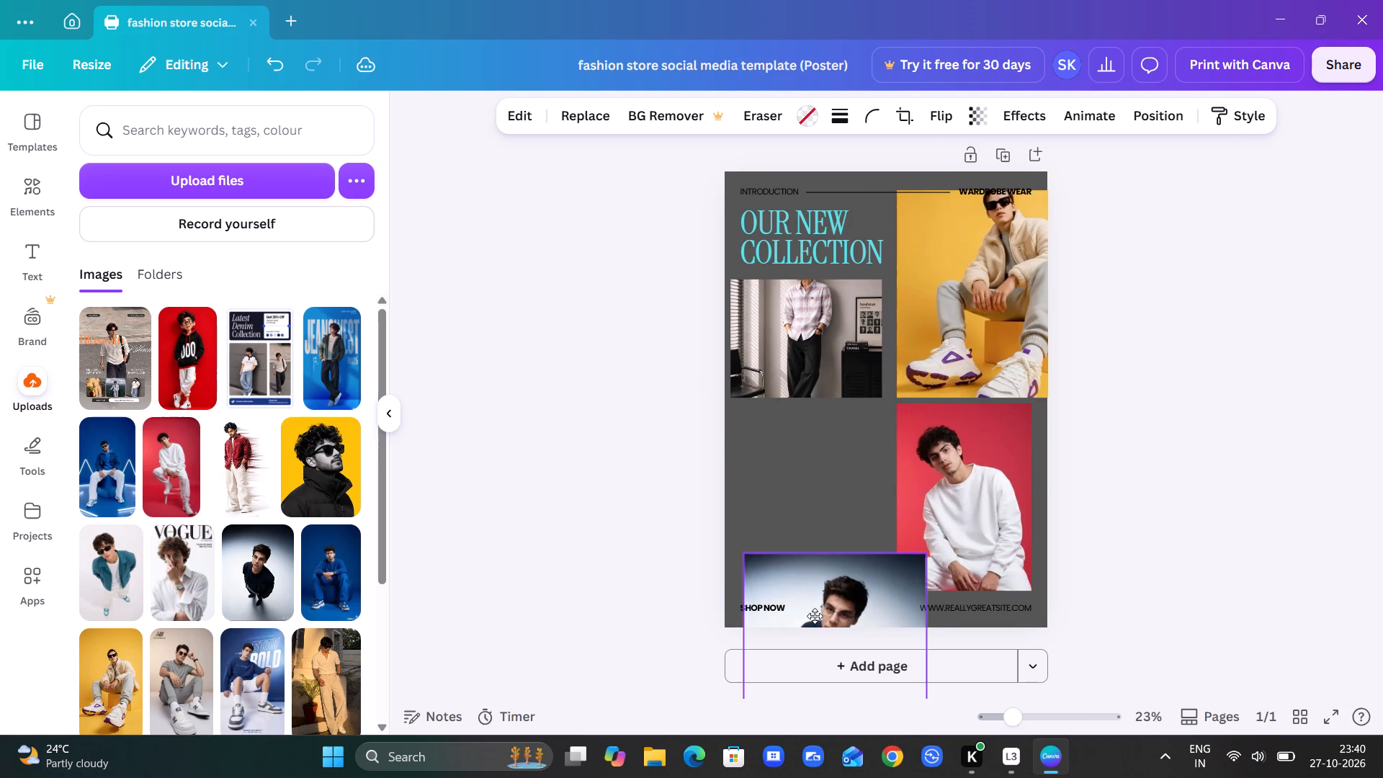
left_click_drag(815, 616, 767, 496)
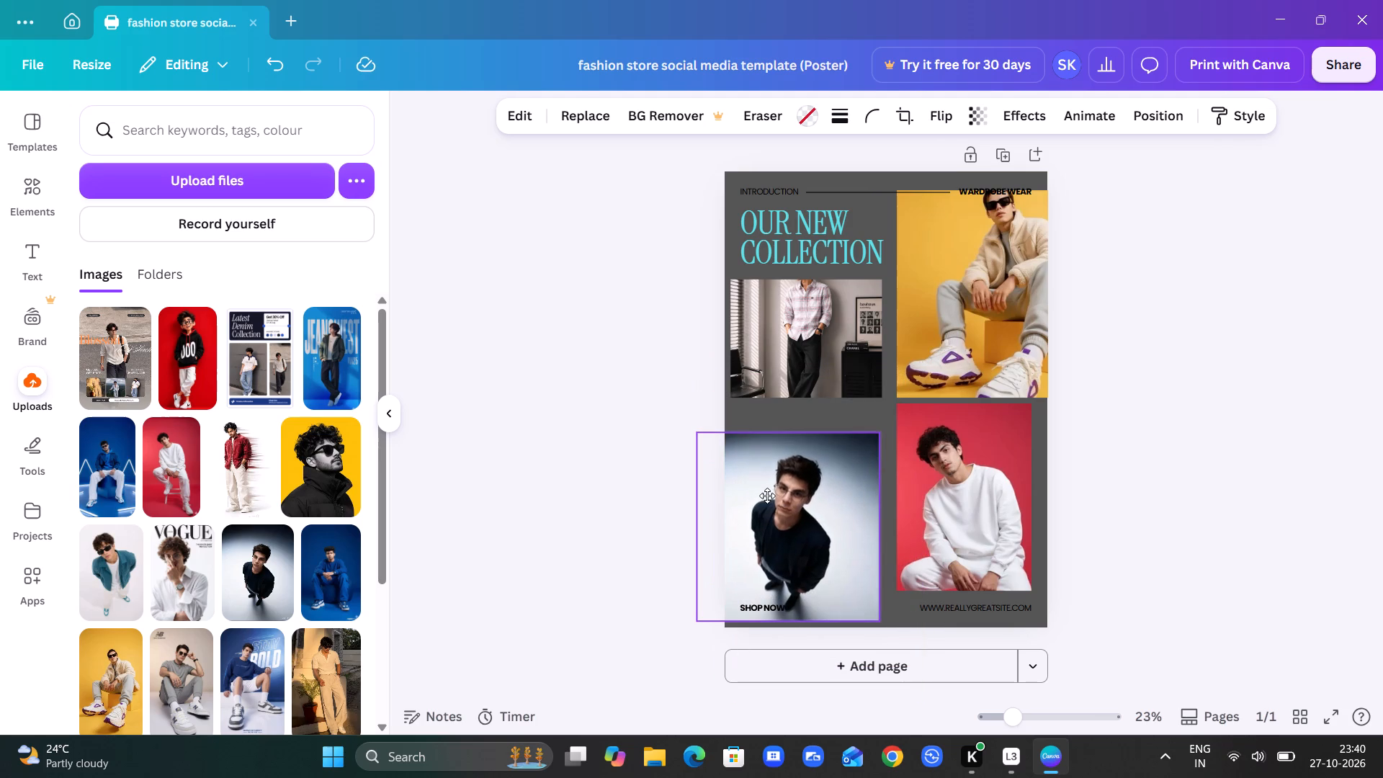
left_click_drag(767, 496, 778, 527)
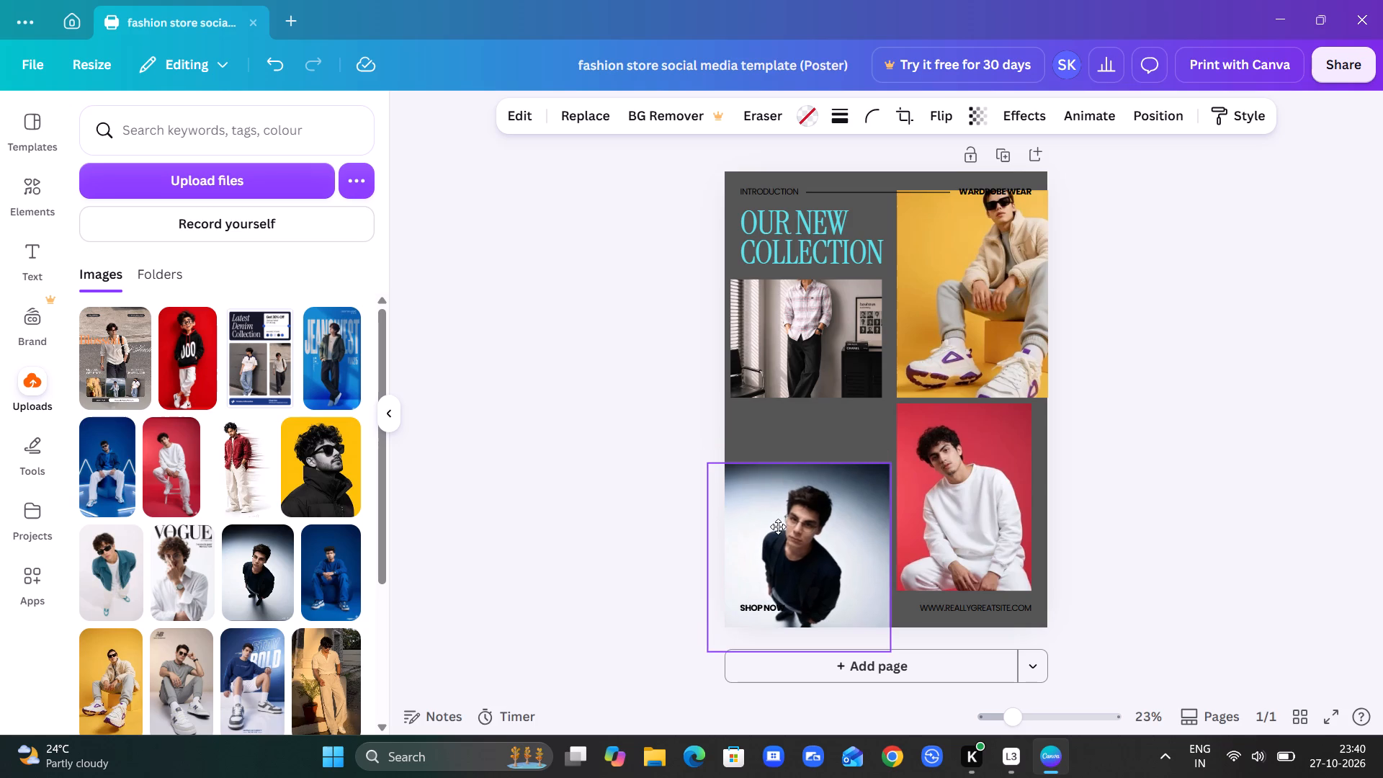
left_click_drag(778, 527, 758, 491)
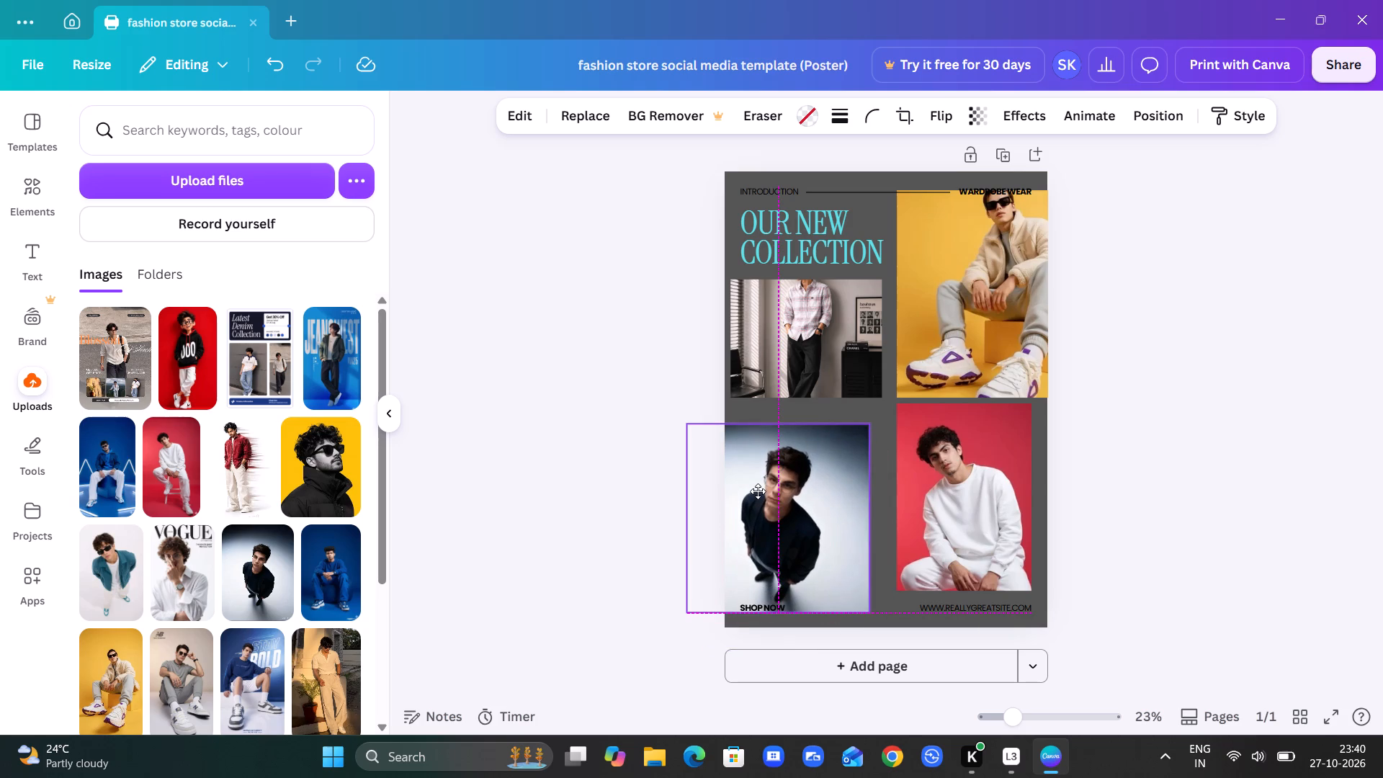
left_click_drag(758, 491, 769, 498)
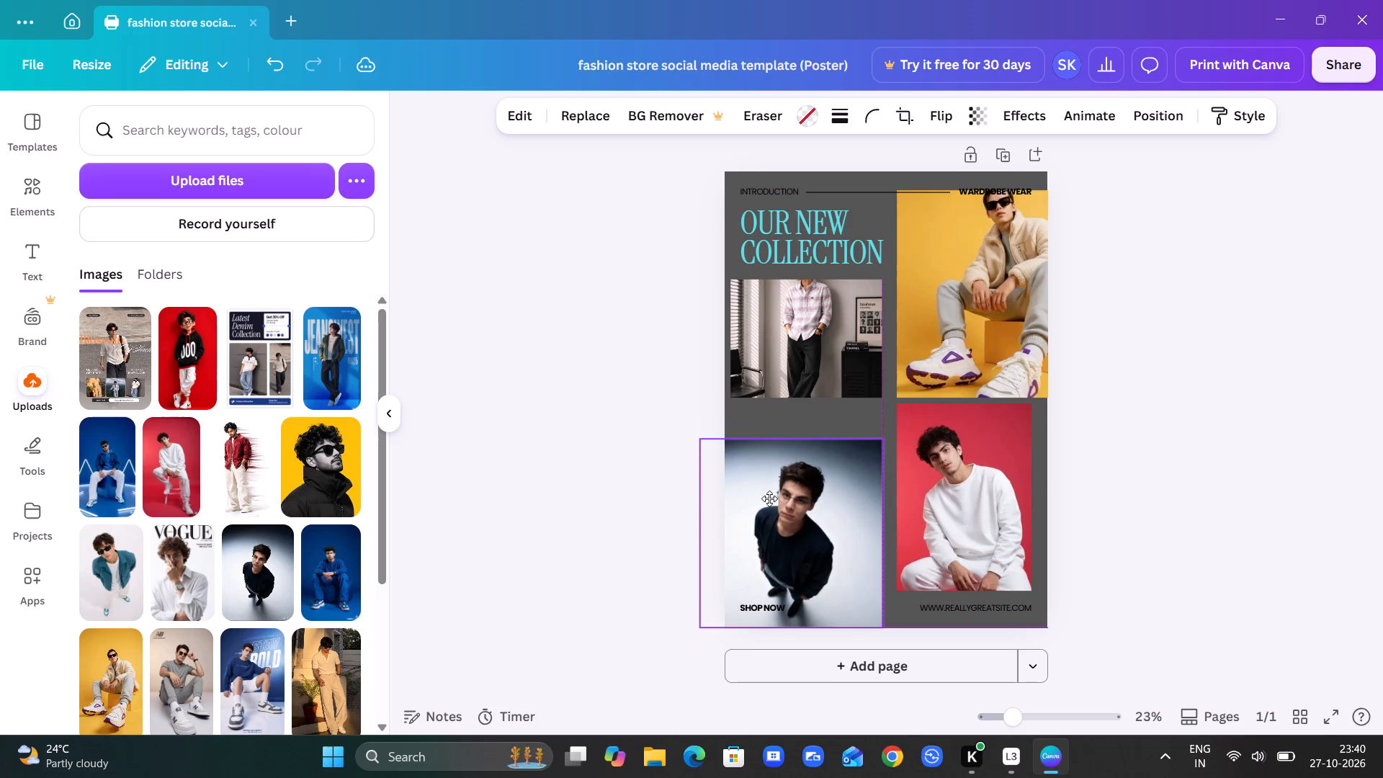
left_click_drag(769, 498, 758, 463)
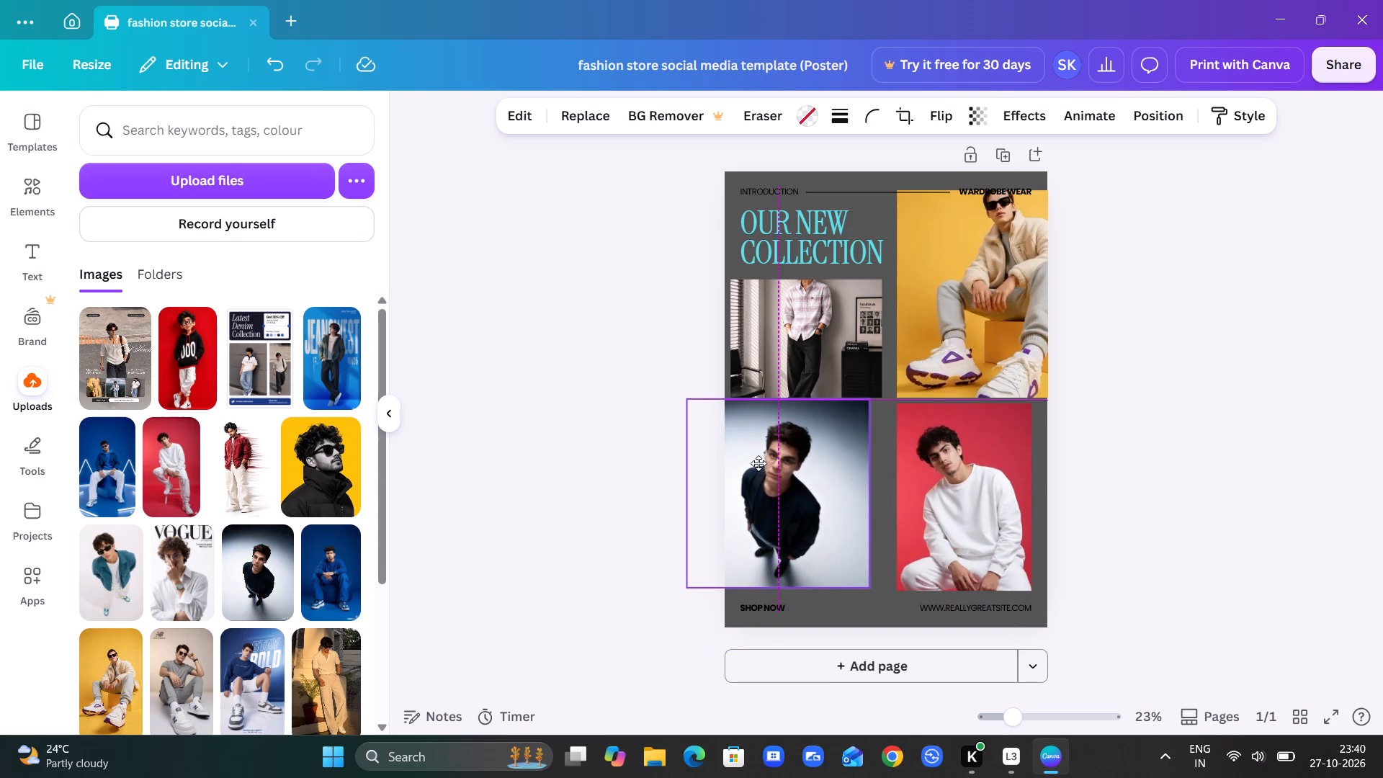
left_click_drag(758, 463, 732, 386)
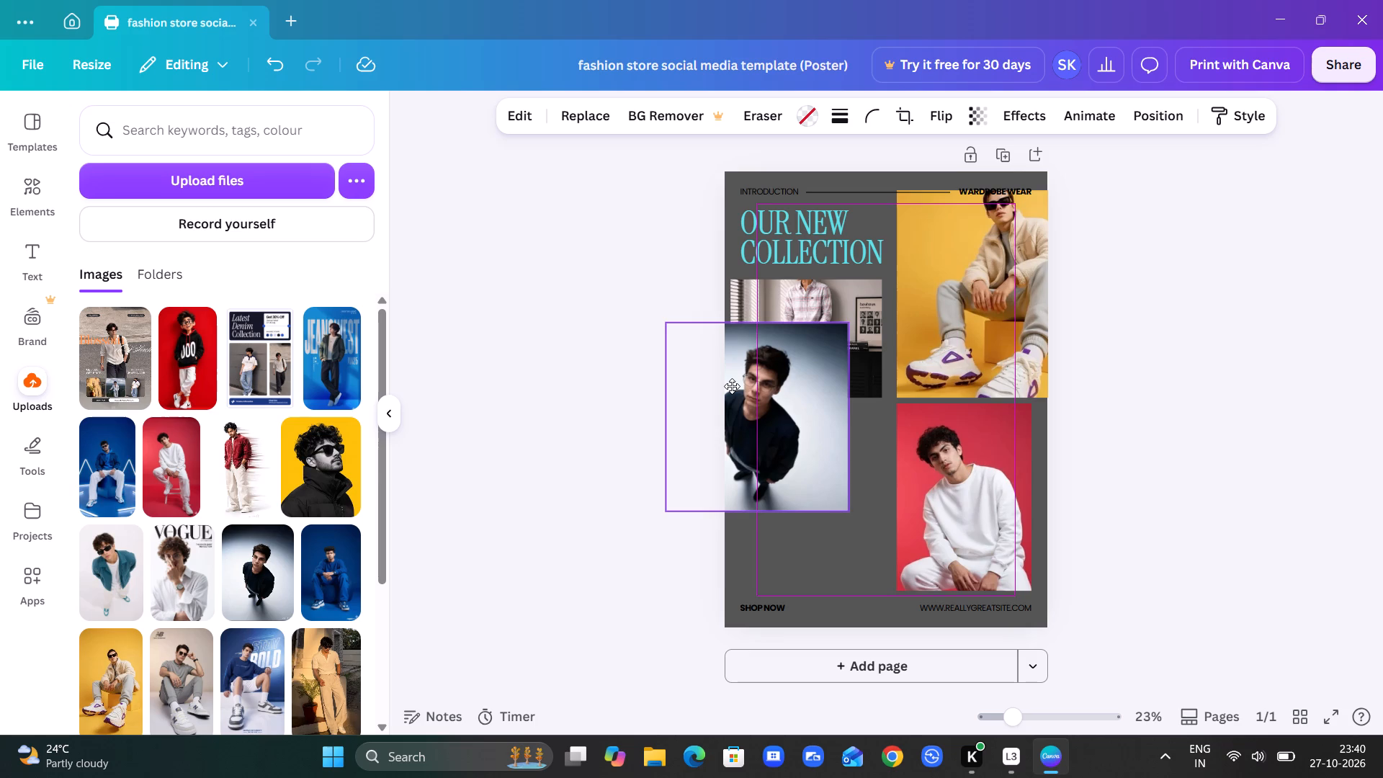
left_click_drag(732, 386, 763, 436)
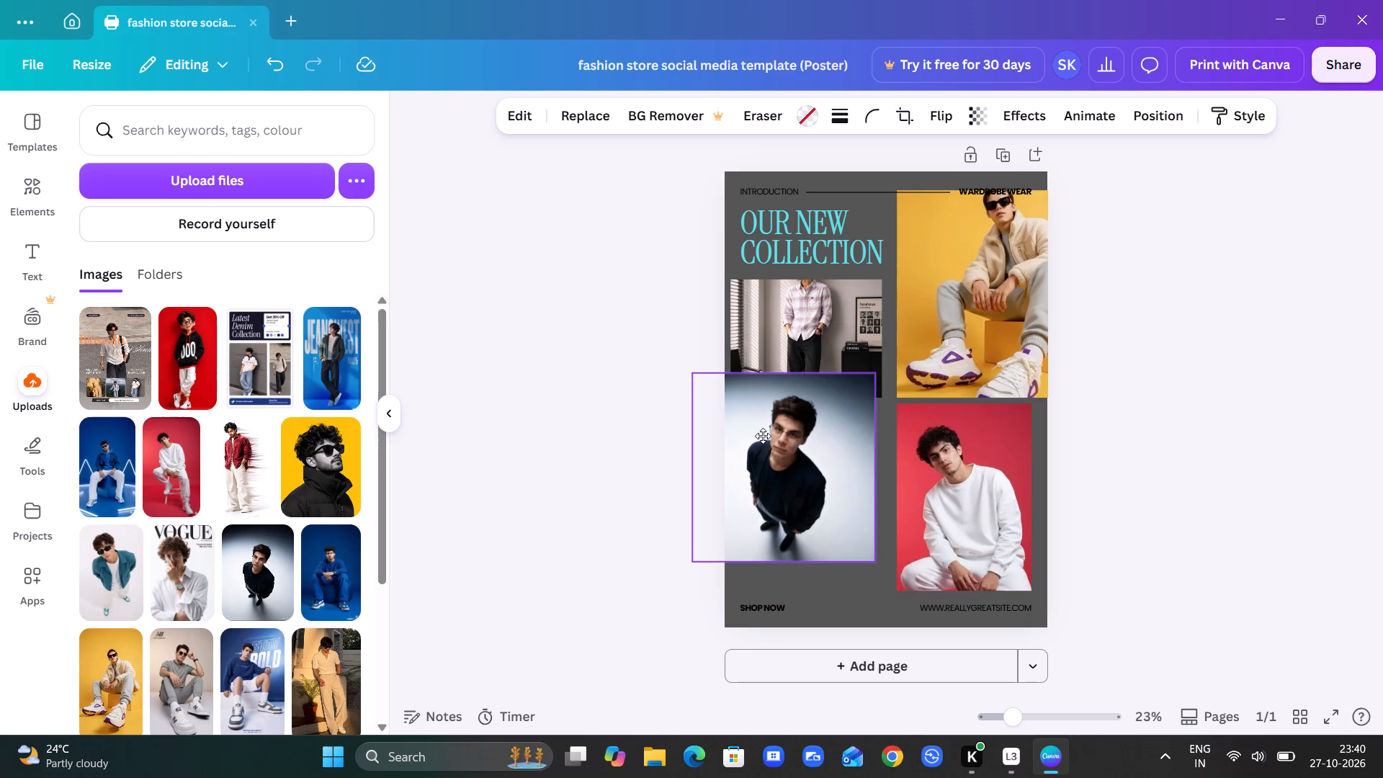
left_click_drag(763, 436, 740, 398)
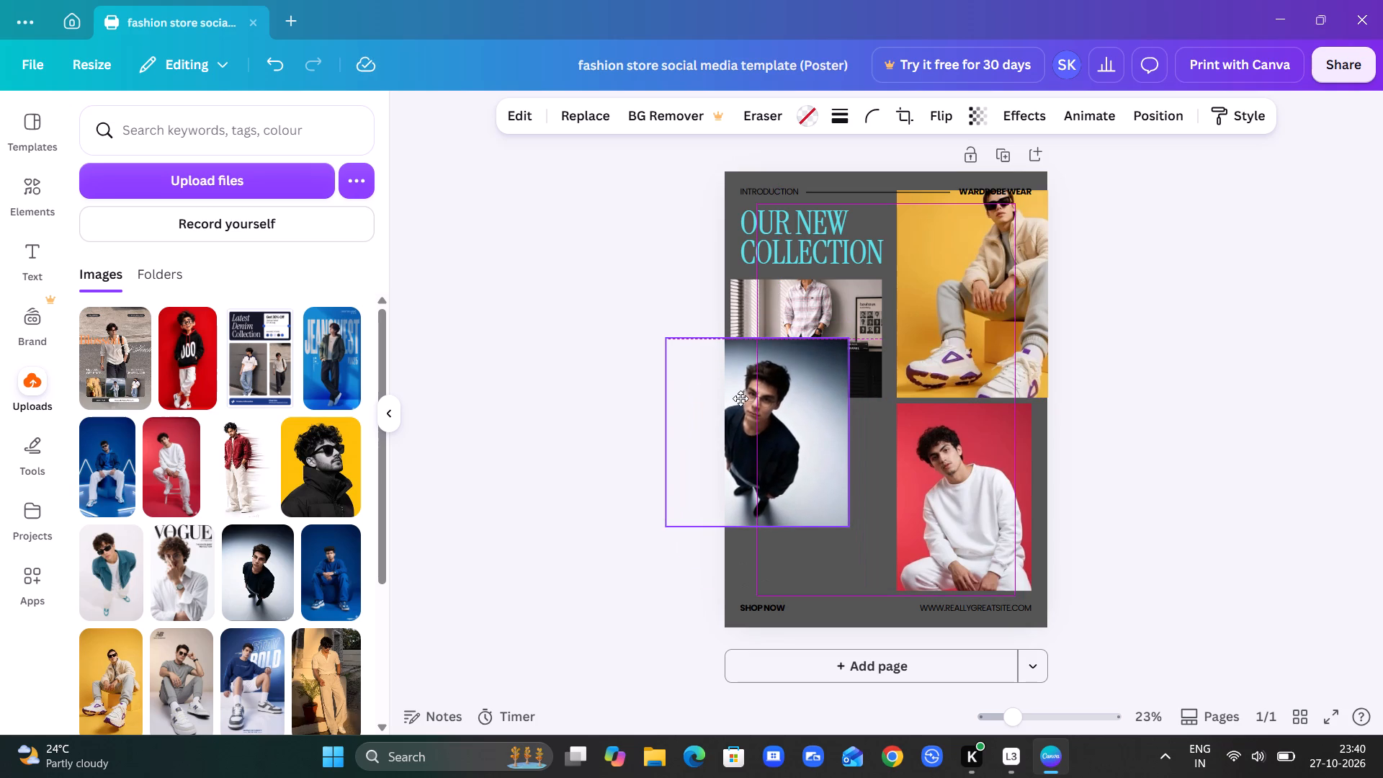
left_click_drag(740, 398, 762, 404)
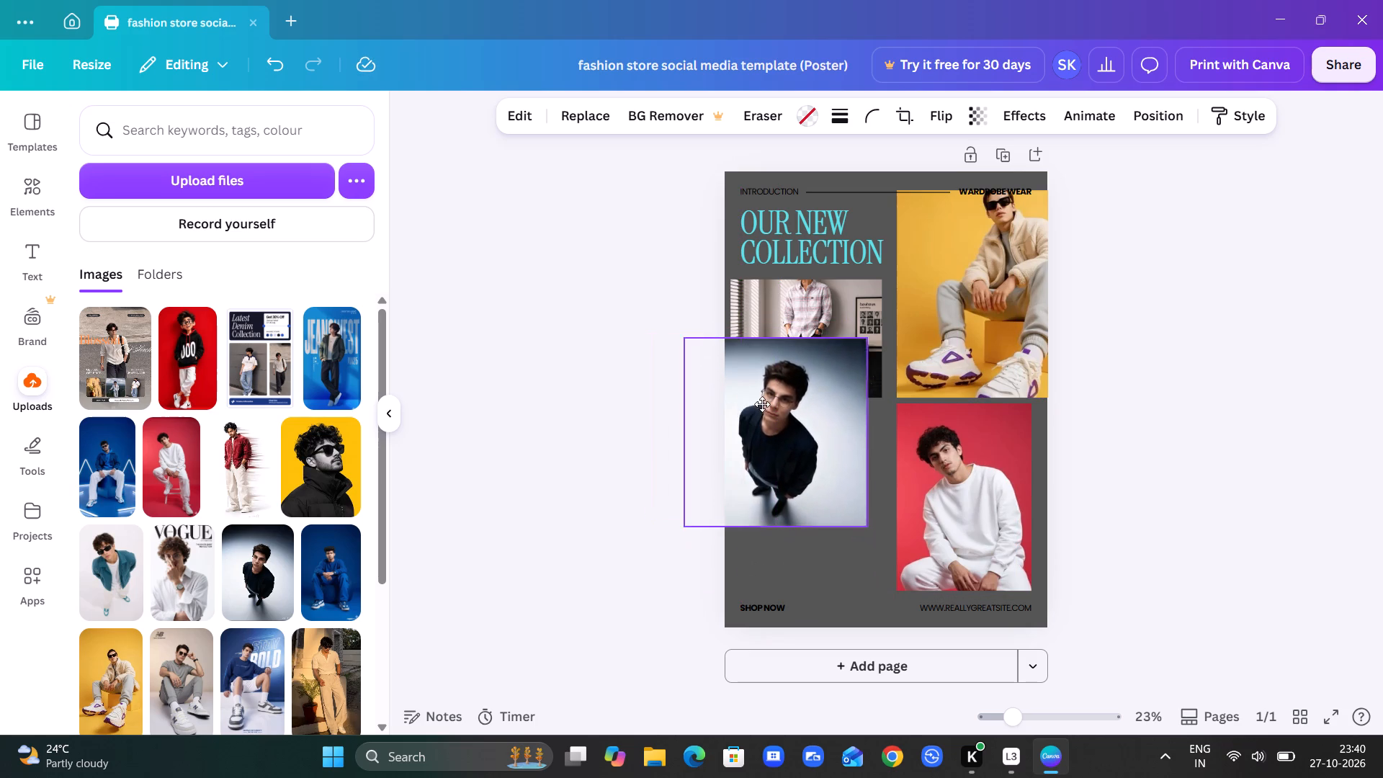
left_click_drag(762, 404, 793, 463)
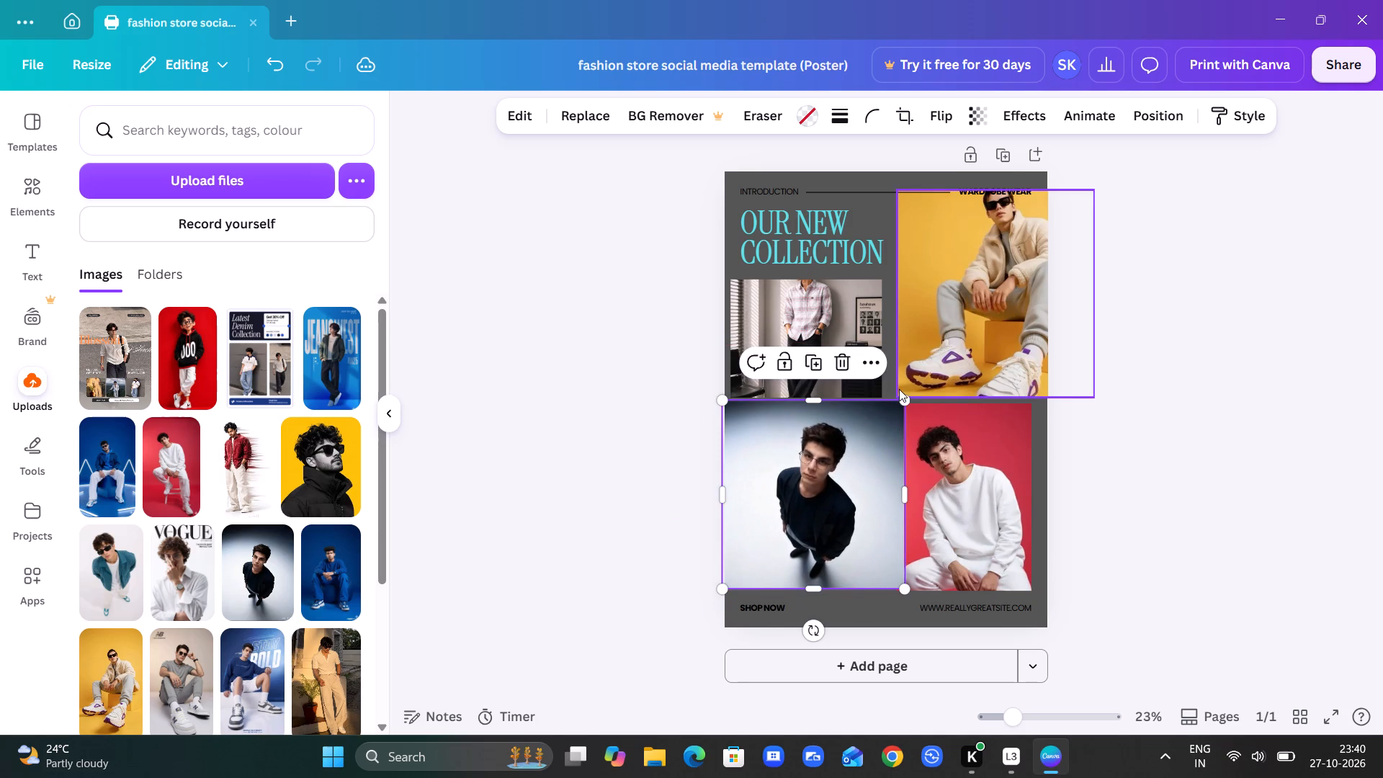
Adjust the width of the yellow-background photo at the poster's upper right by shifting its inner side edge, keeping its height.
left_click(931, 359)
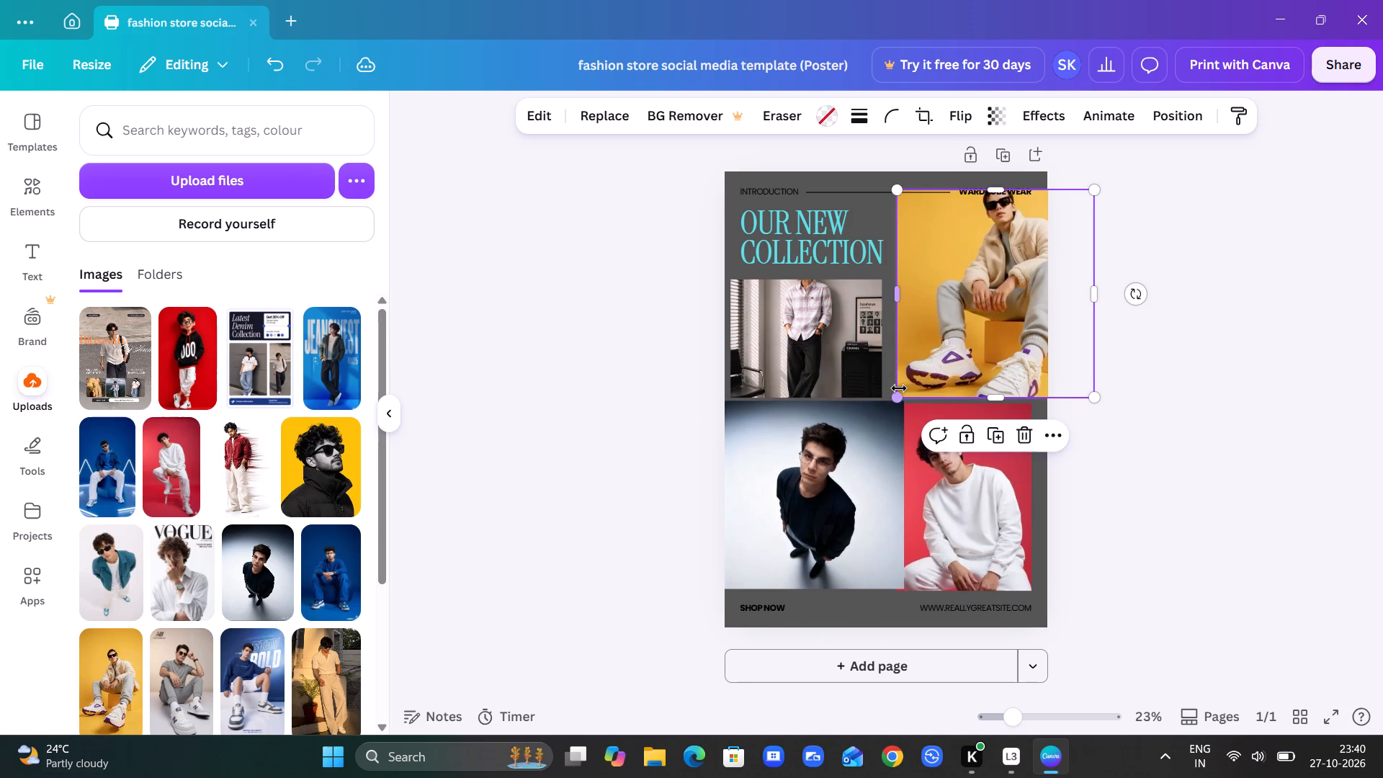
left_click_drag(899, 388, 789, 477)
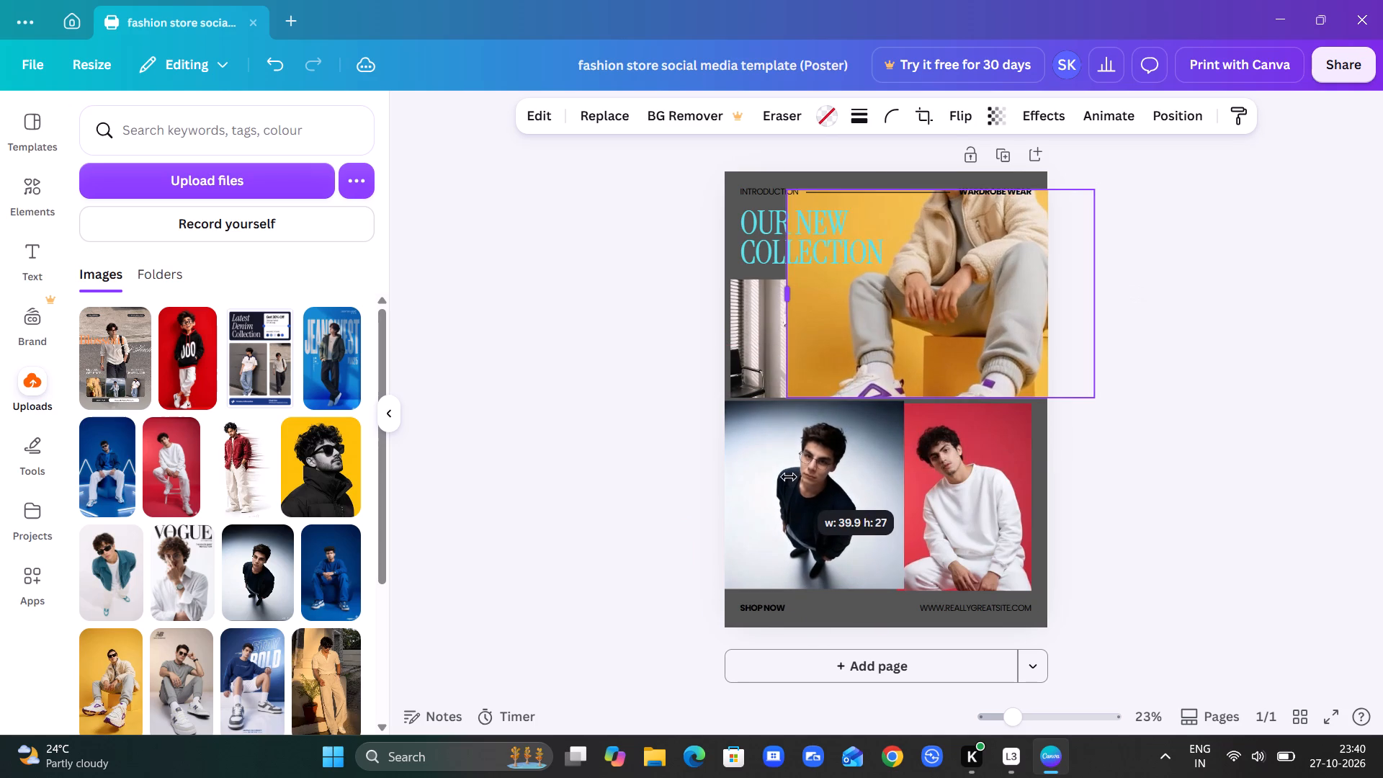
left_click_drag(789, 477, 877, 350)
scroll(819, 444, "down", 1)
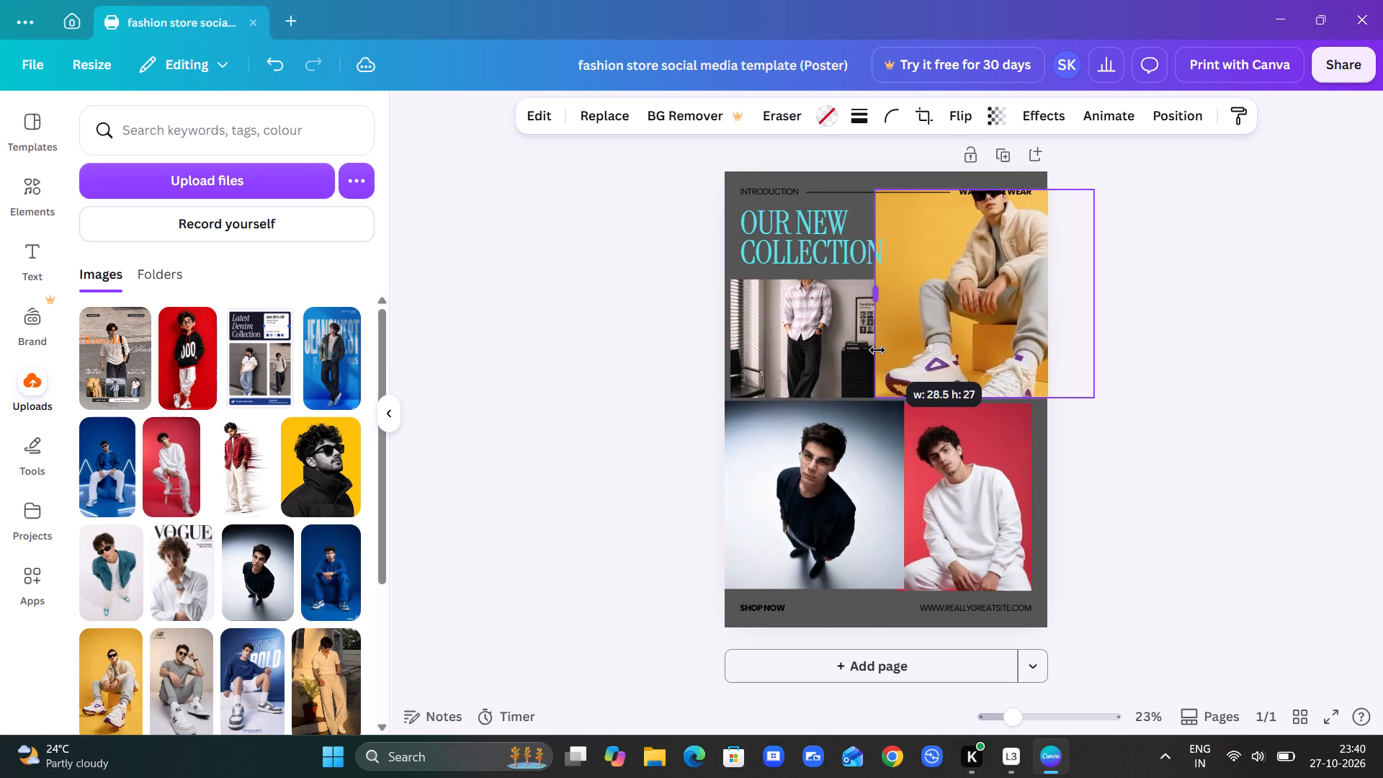
left_click_drag(877, 350, 851, 353)
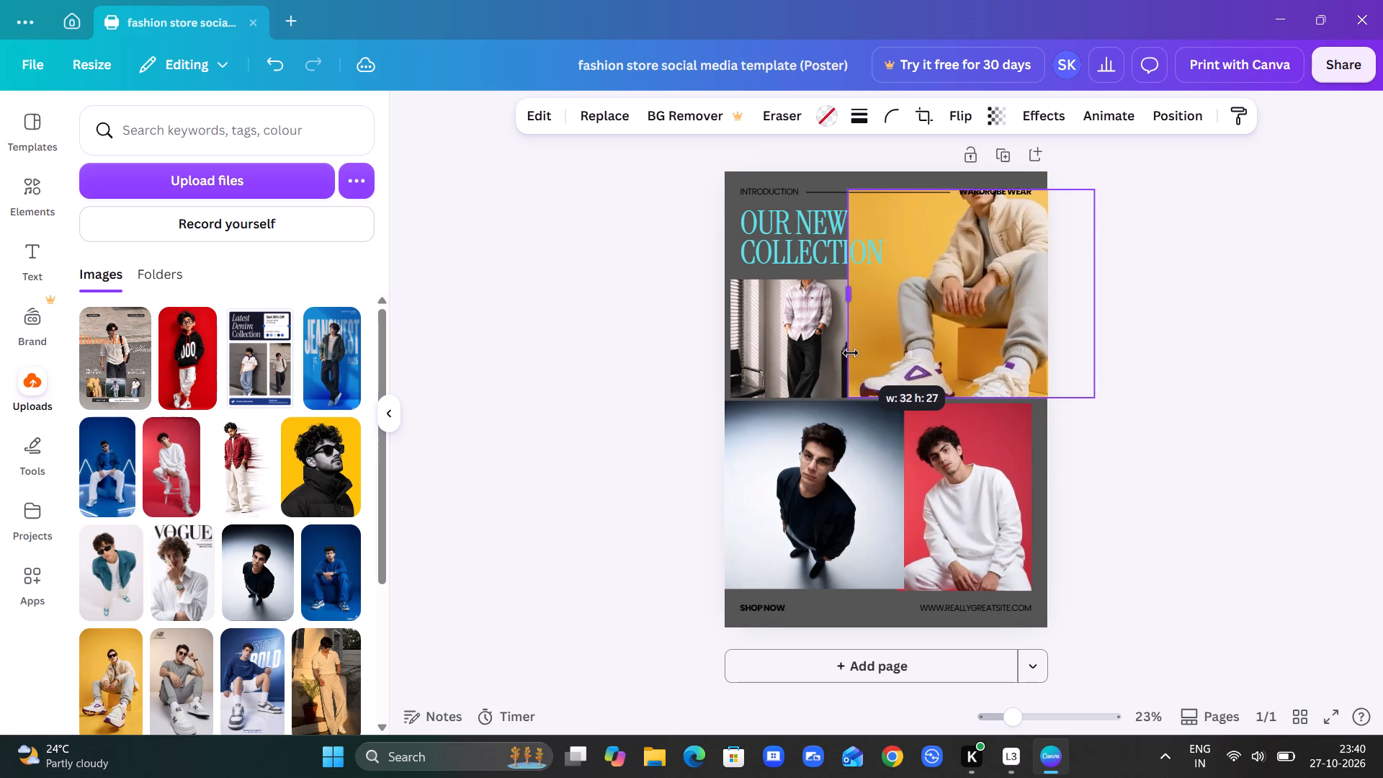
left_click_drag(851, 353, 776, 348)
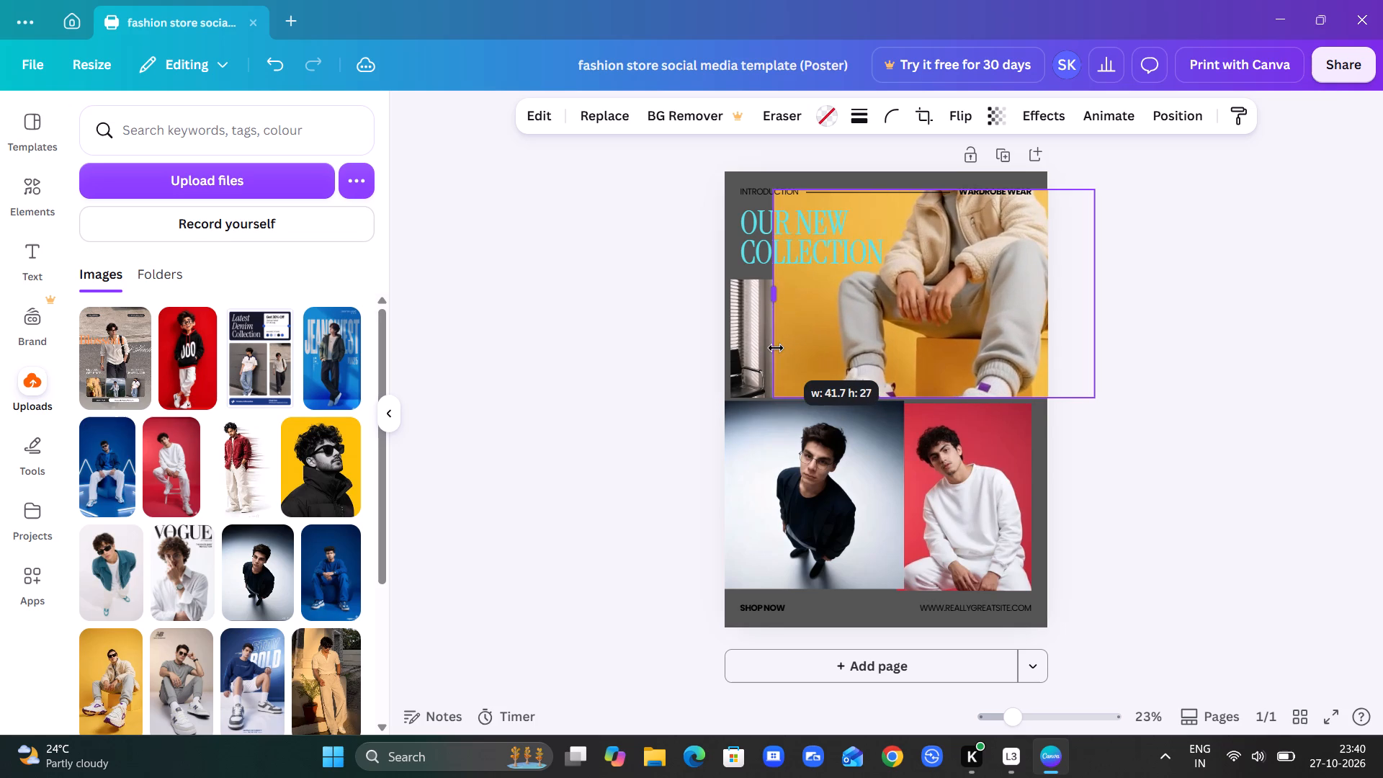
left_click_drag(776, 348, 802, 342)
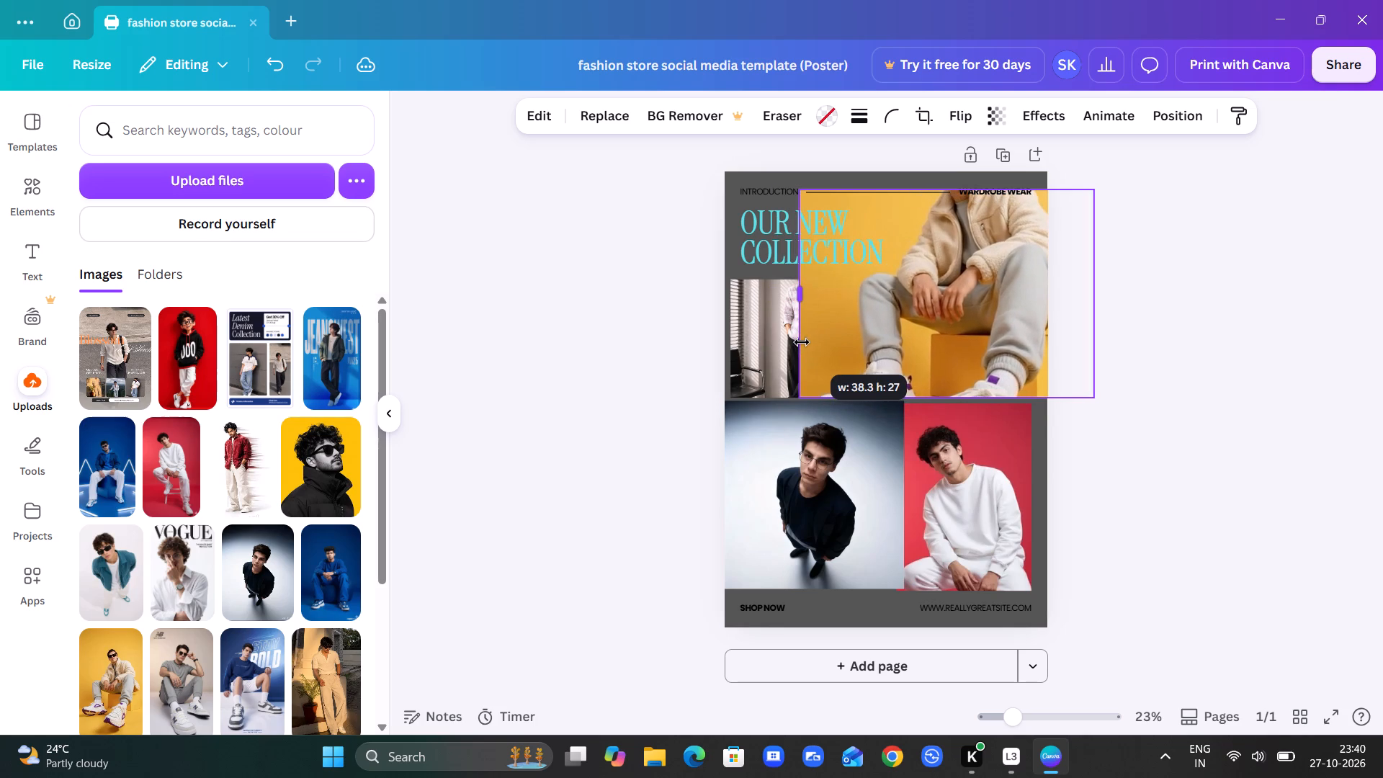
left_click_drag(802, 342, 800, 346)
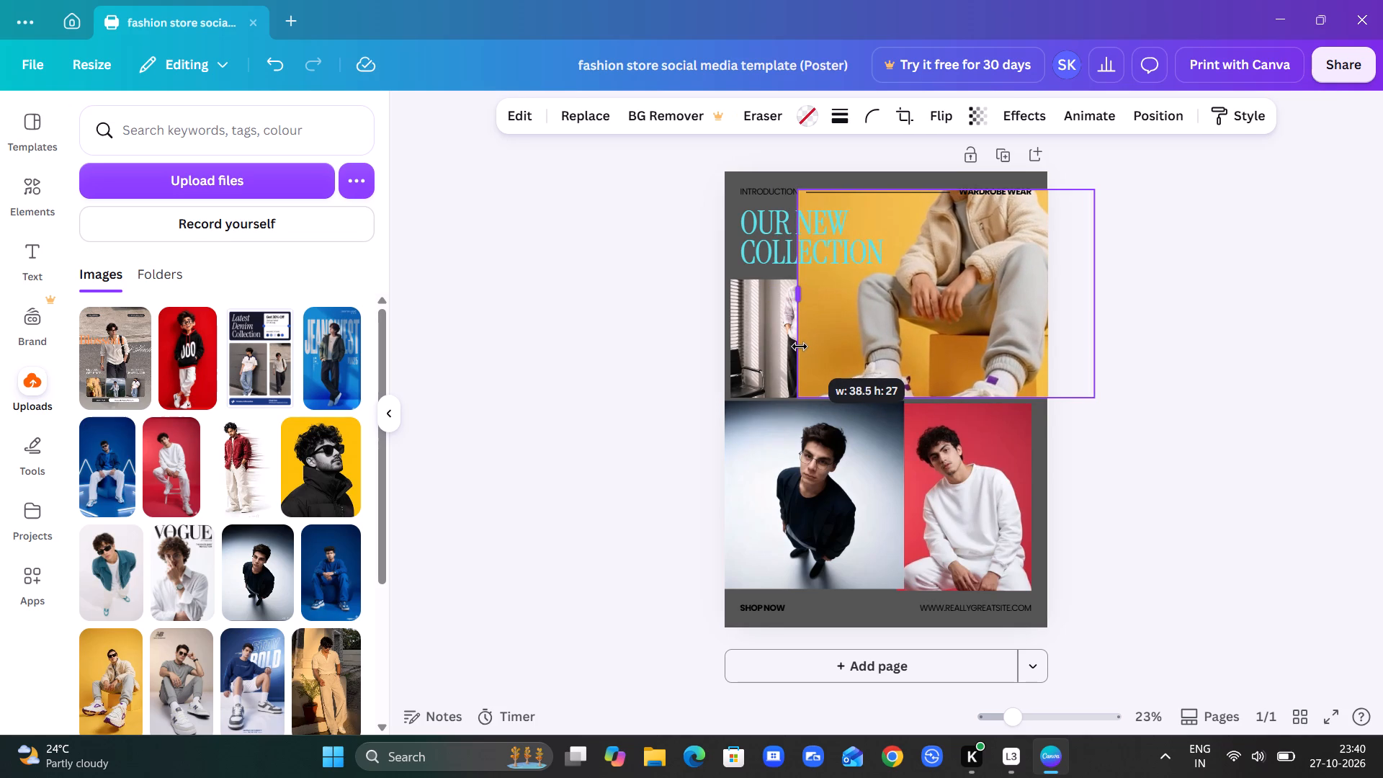
left_click_drag(800, 346, 802, 348)
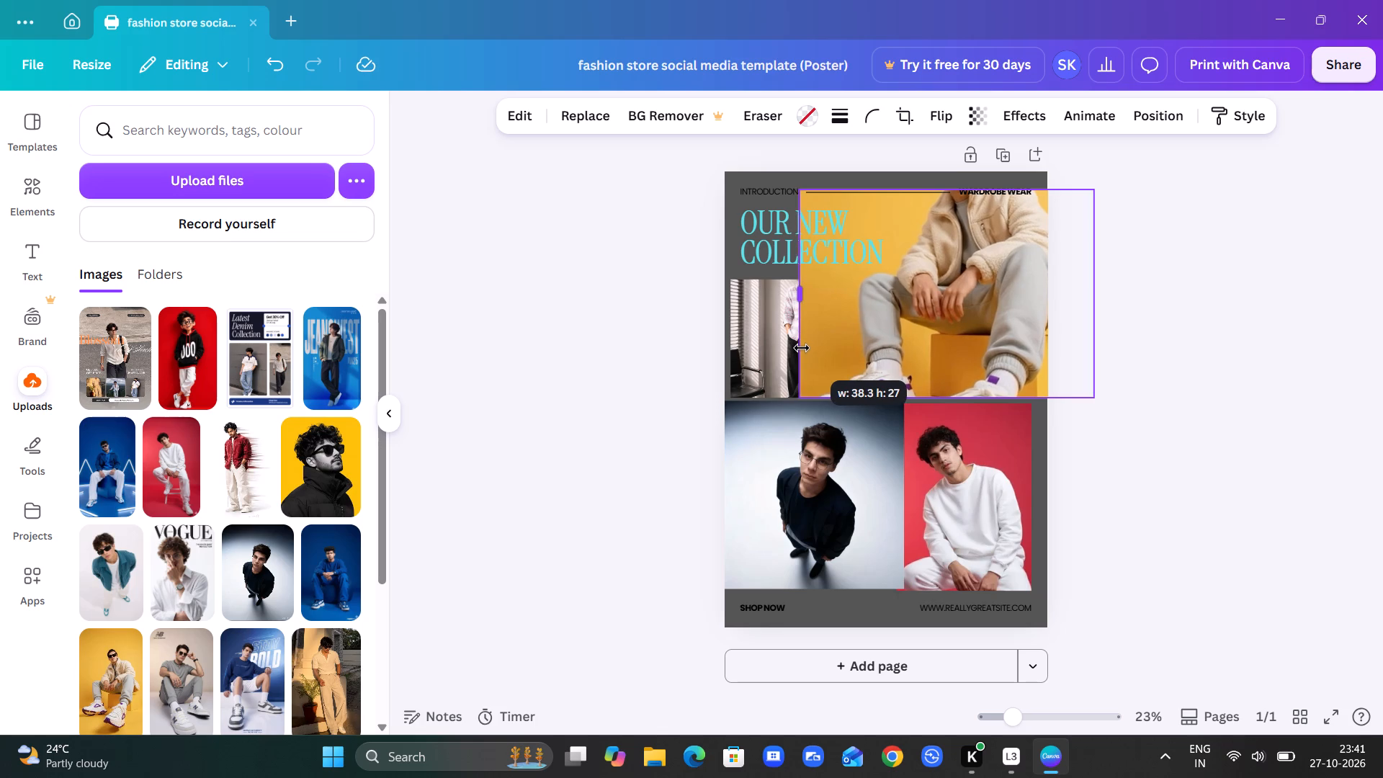
left_click_drag(802, 348, 1038, 238)
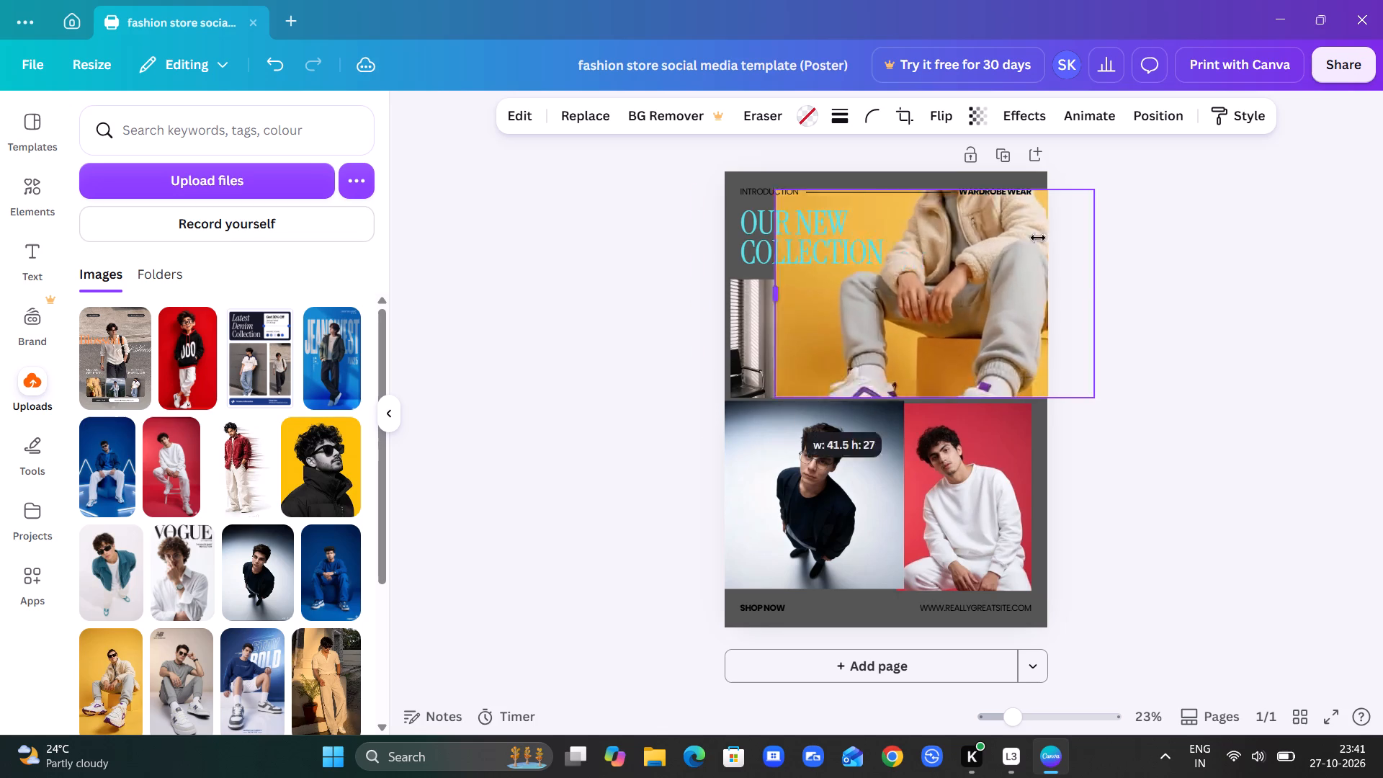
left_click_drag(1038, 238, 929, 308)
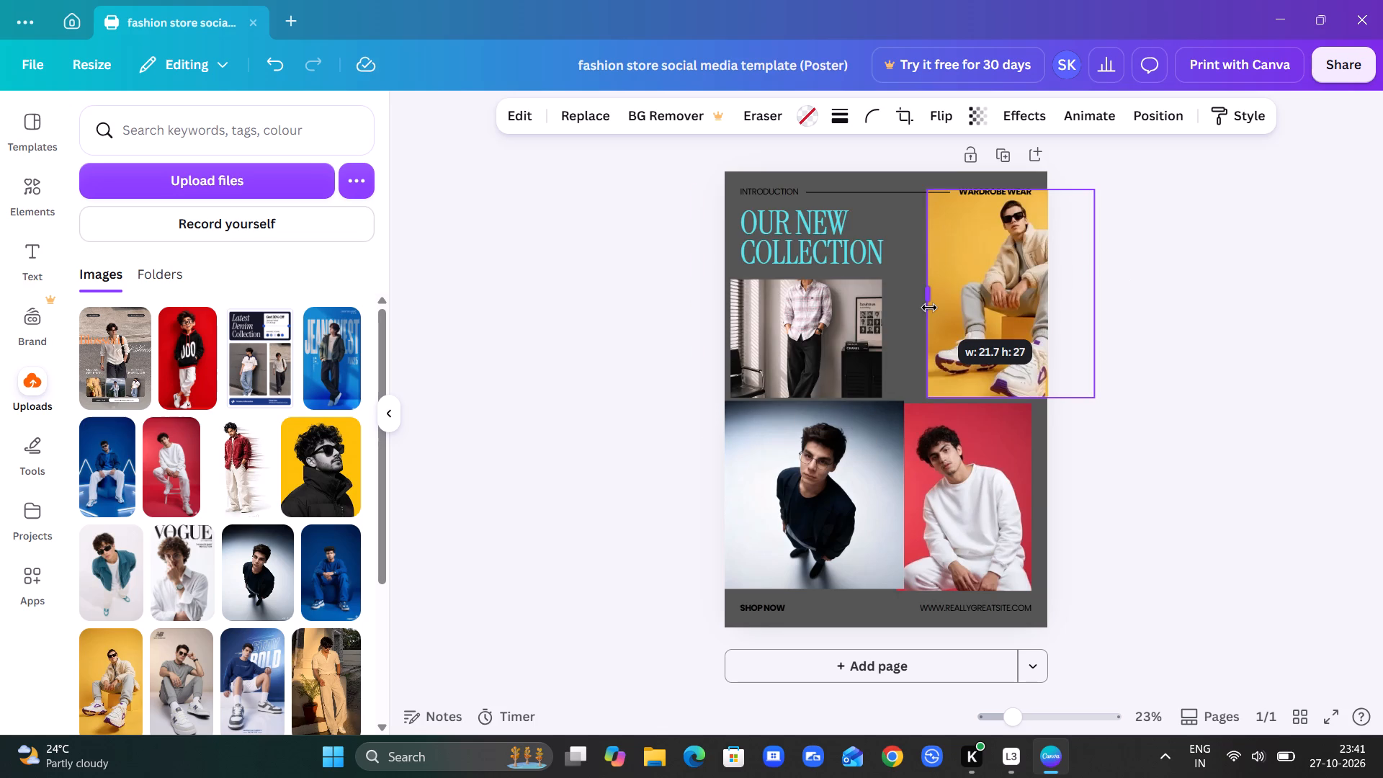
left_click_drag(929, 308, 933, 300)
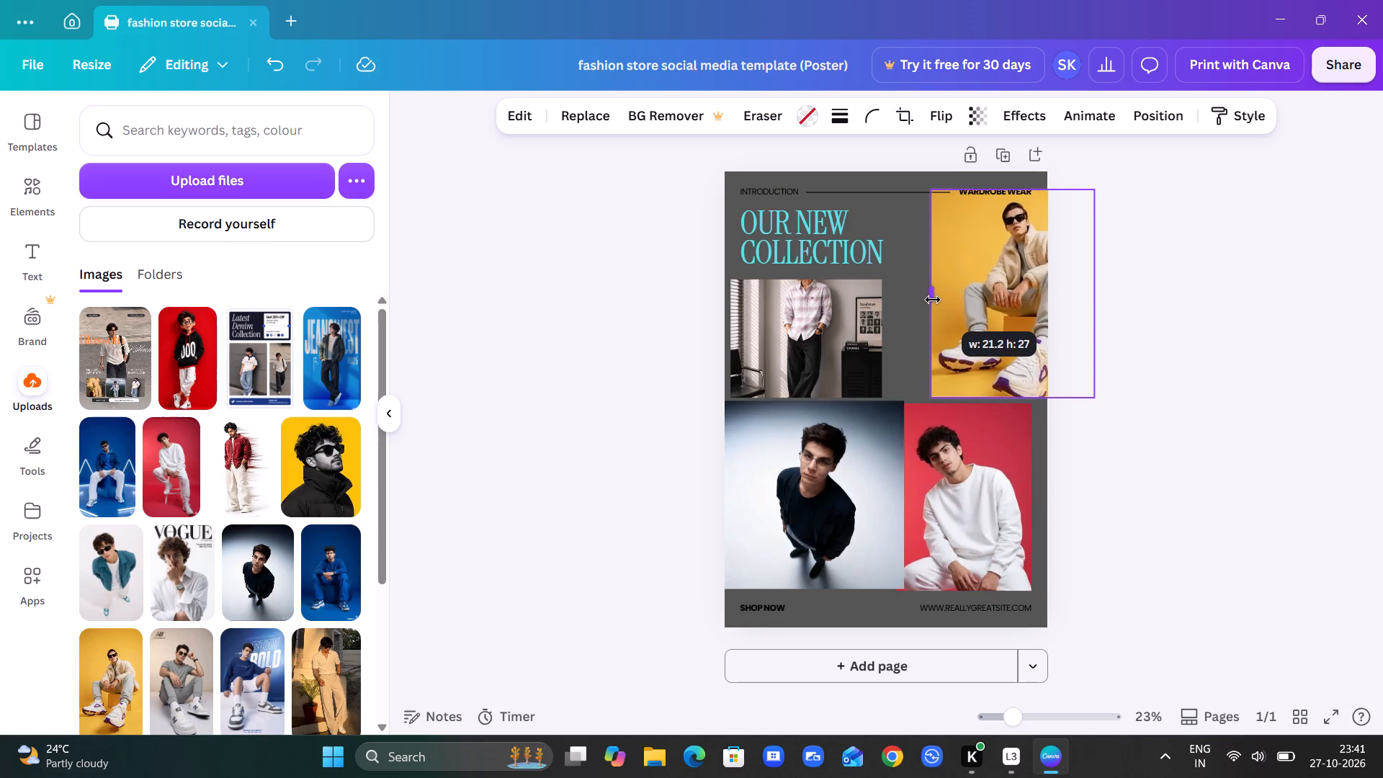
left_click_drag(933, 300, 867, 340)
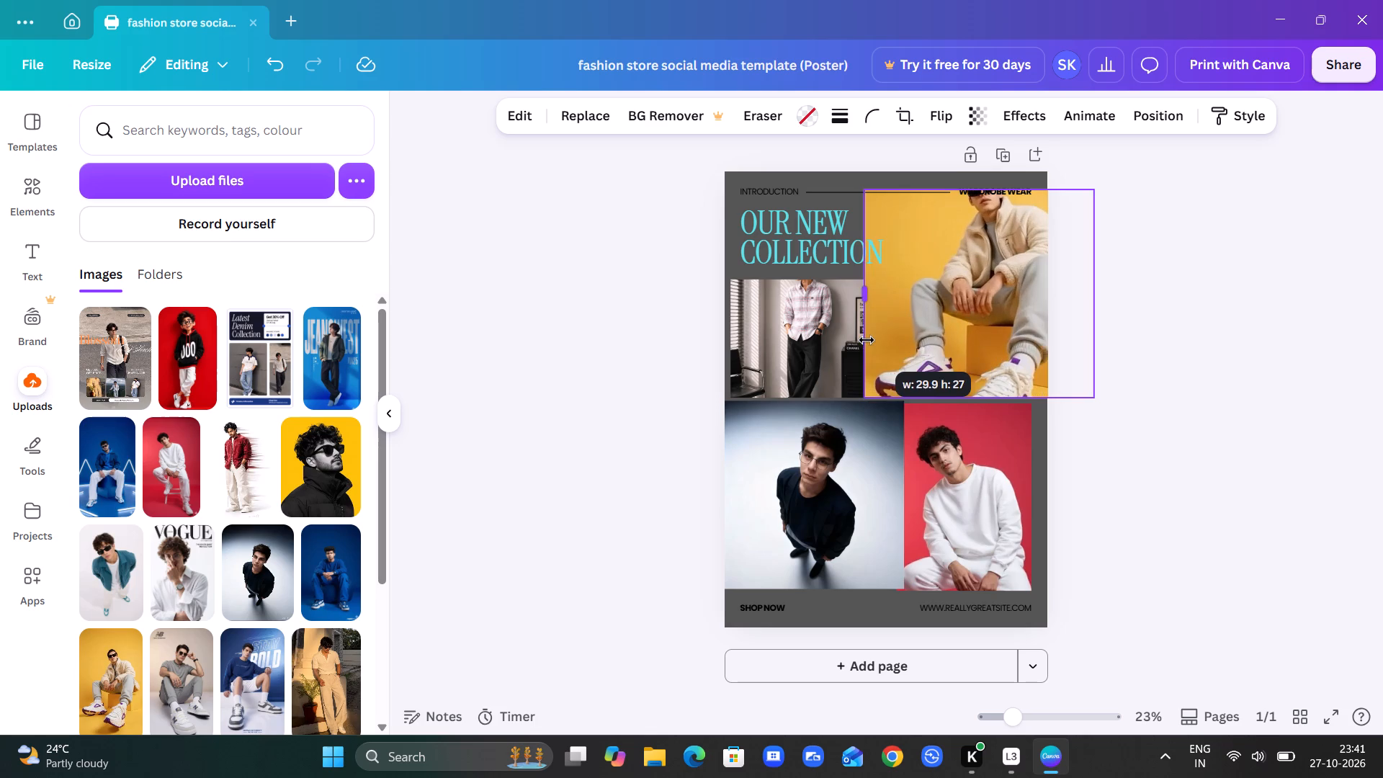
left_click_drag(867, 340, 867, 318)
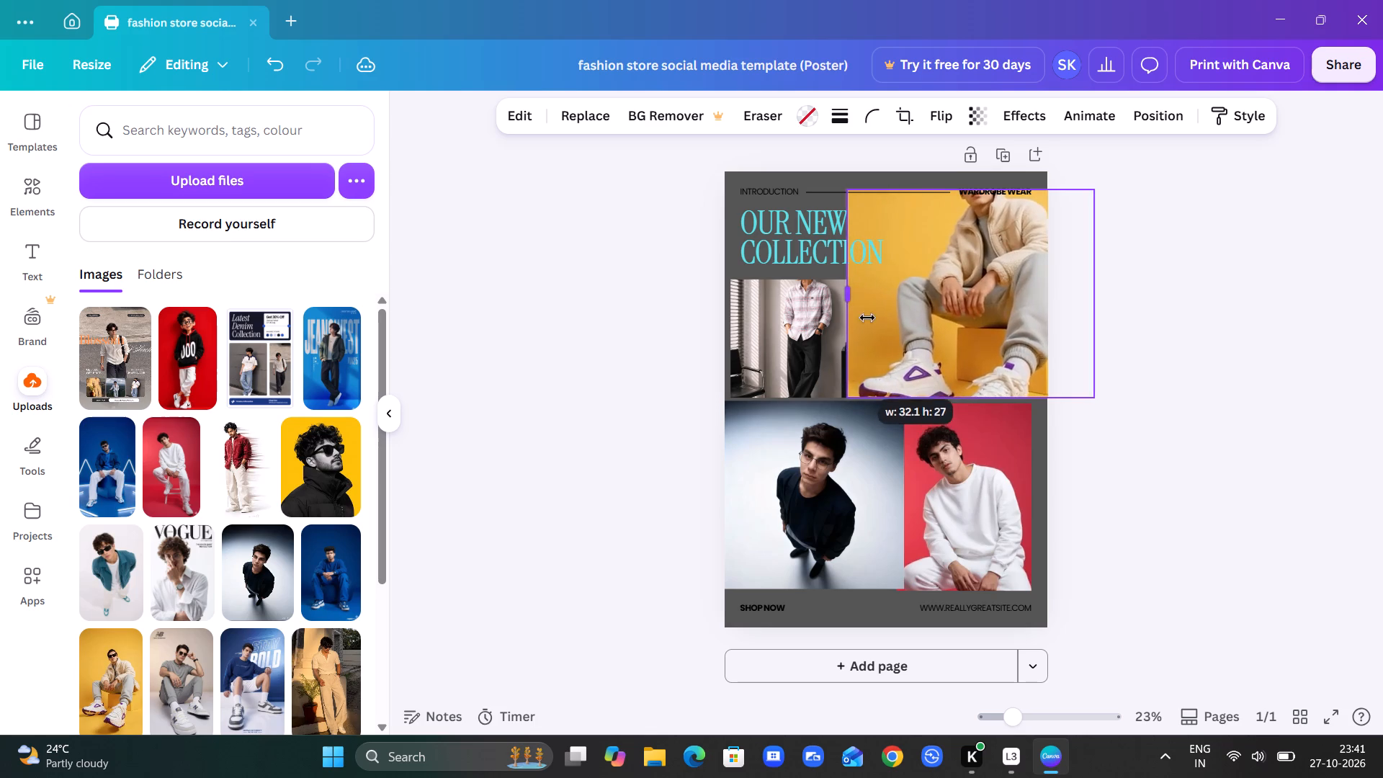
left_click_drag(867, 318, 922, 201)
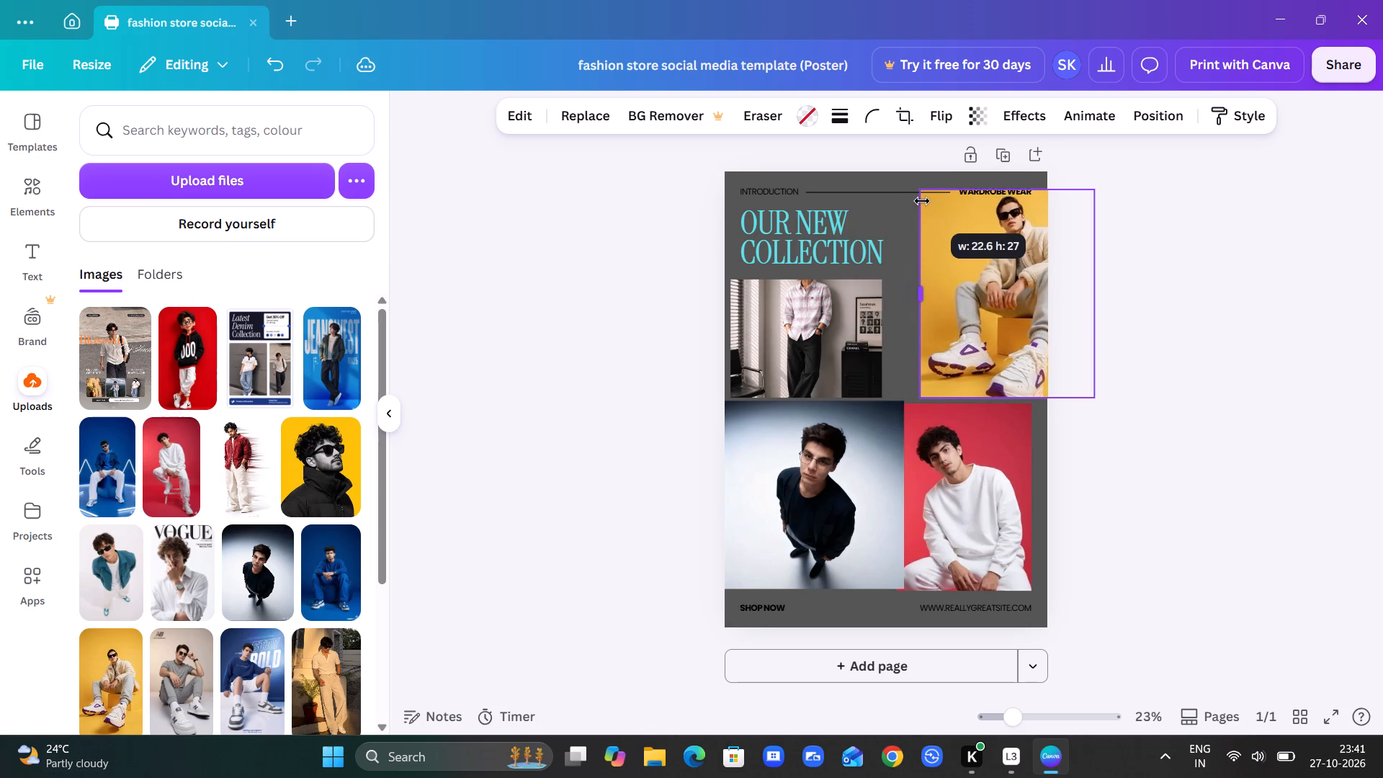
left_click_drag(922, 201, 760, 292)
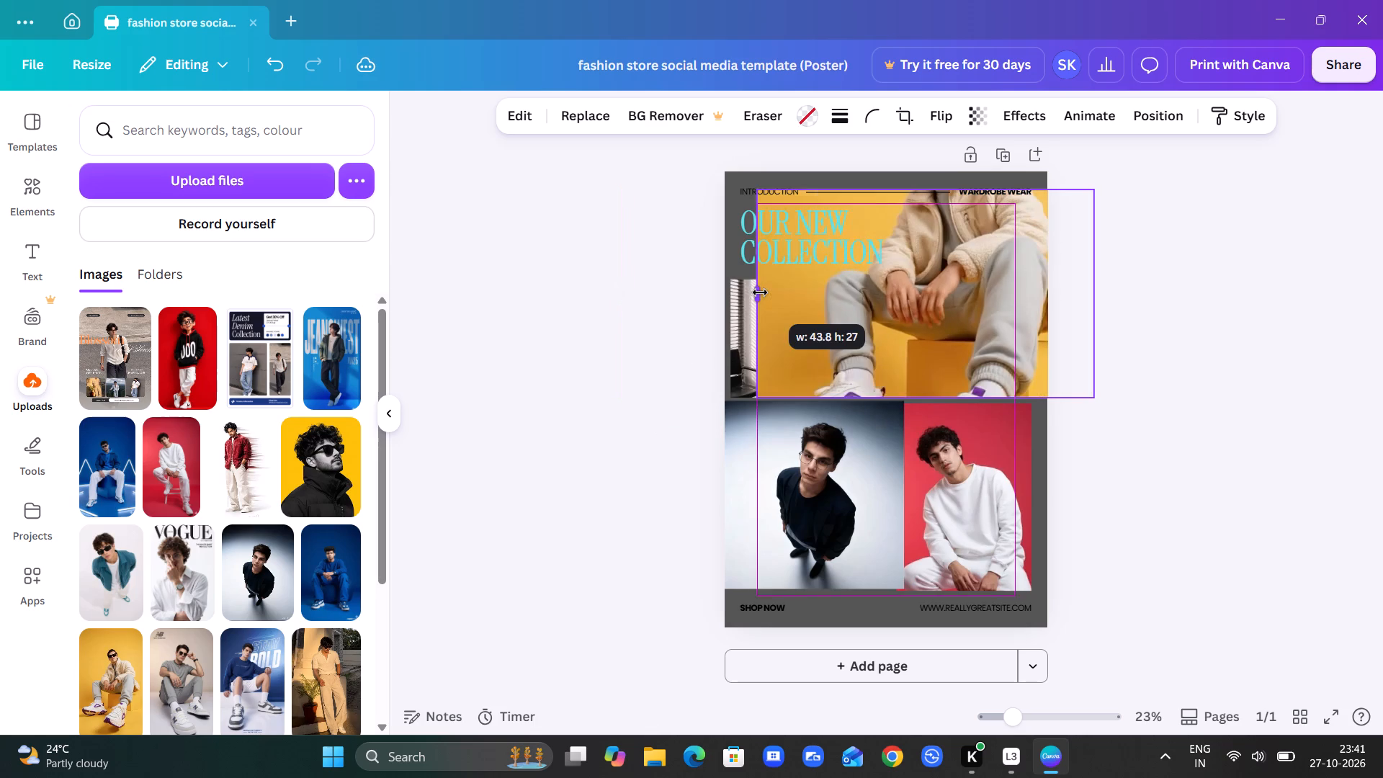
left_click_drag(760, 292, 1070, 194)
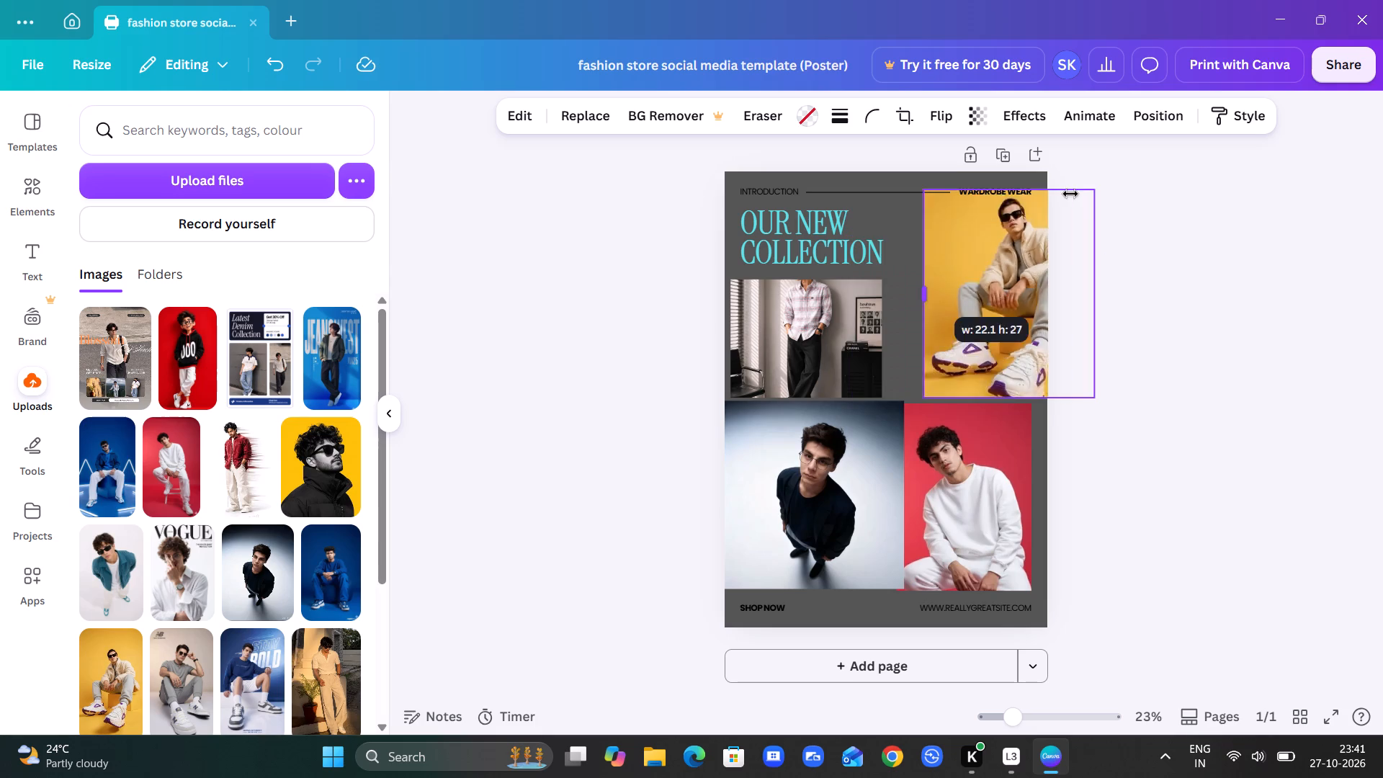
left_click_drag(1070, 194, 891, 276)
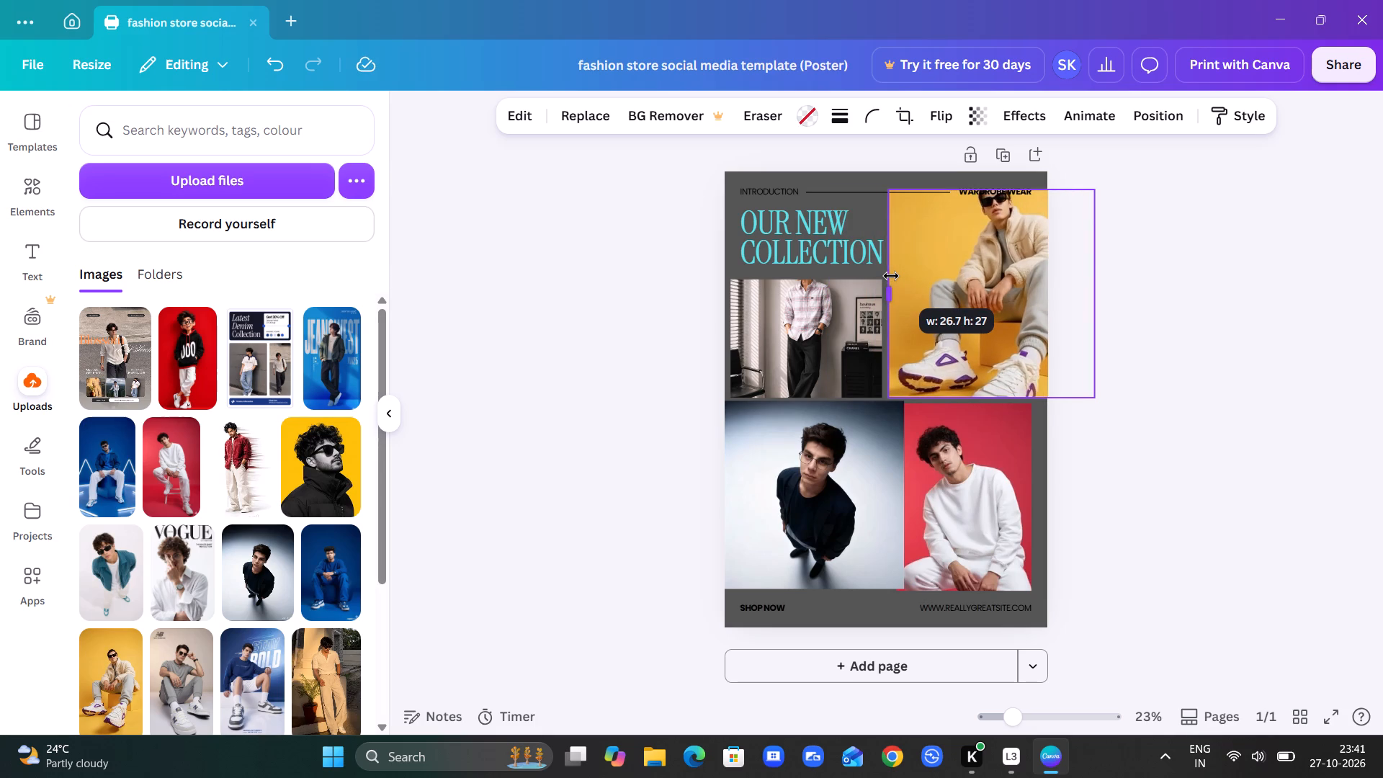
left_click_drag(891, 276, 898, 249)
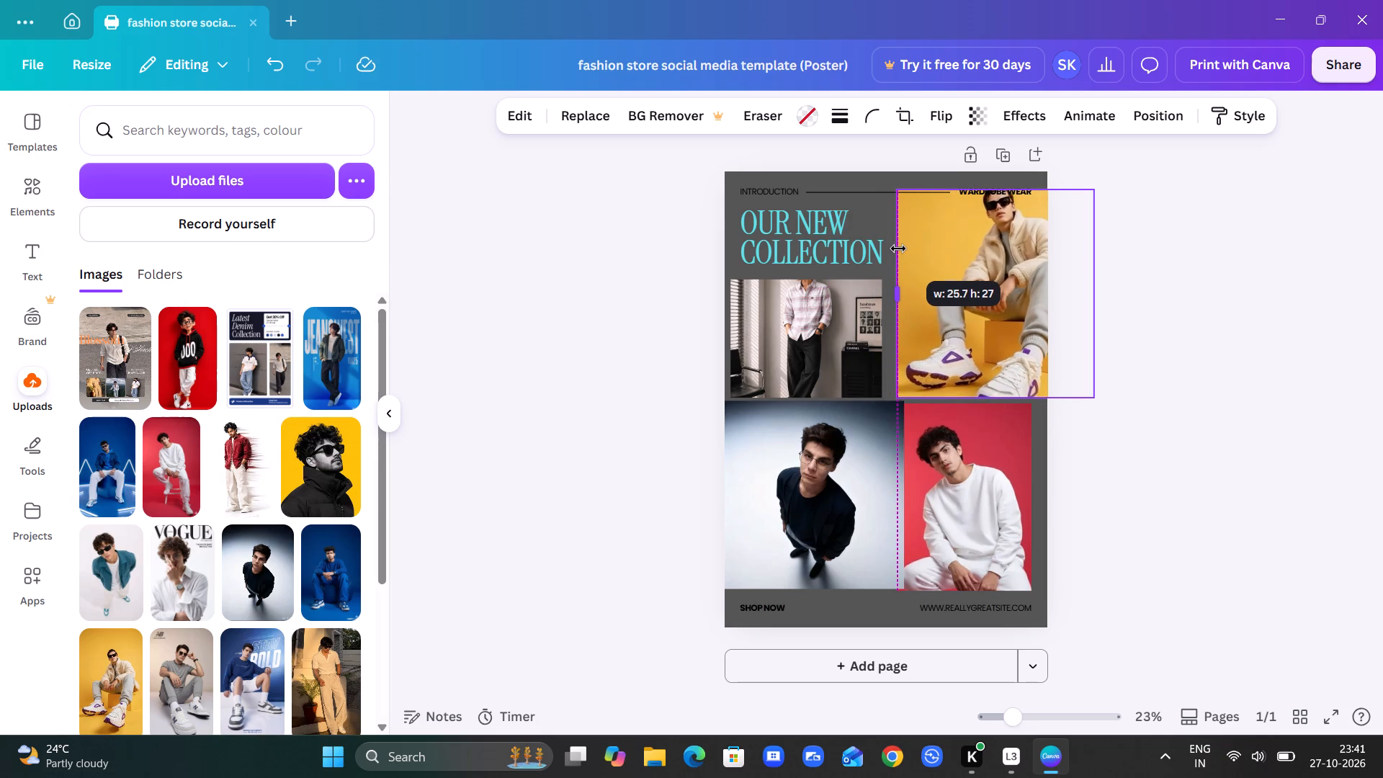
left_click_drag(898, 249, 904, 251)
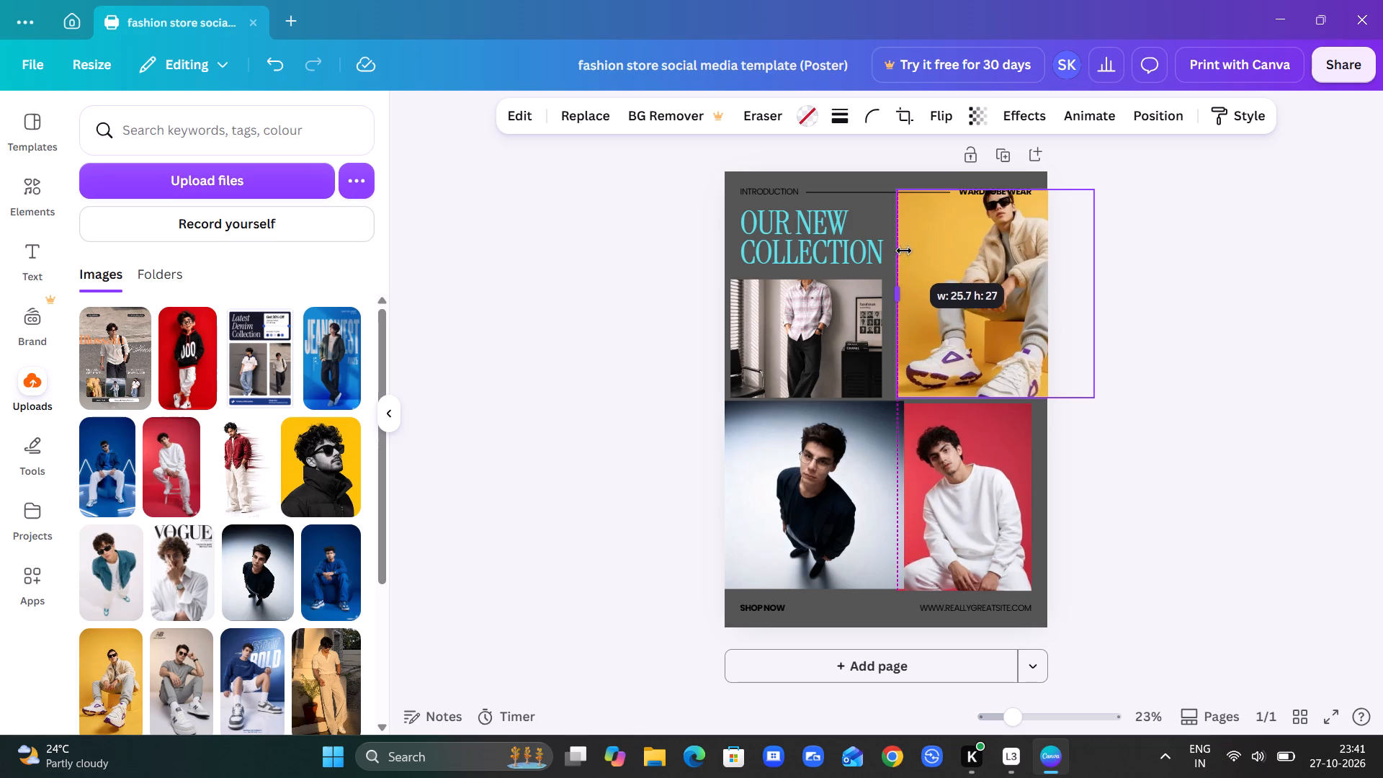
left_click_drag(904, 251, 907, 251)
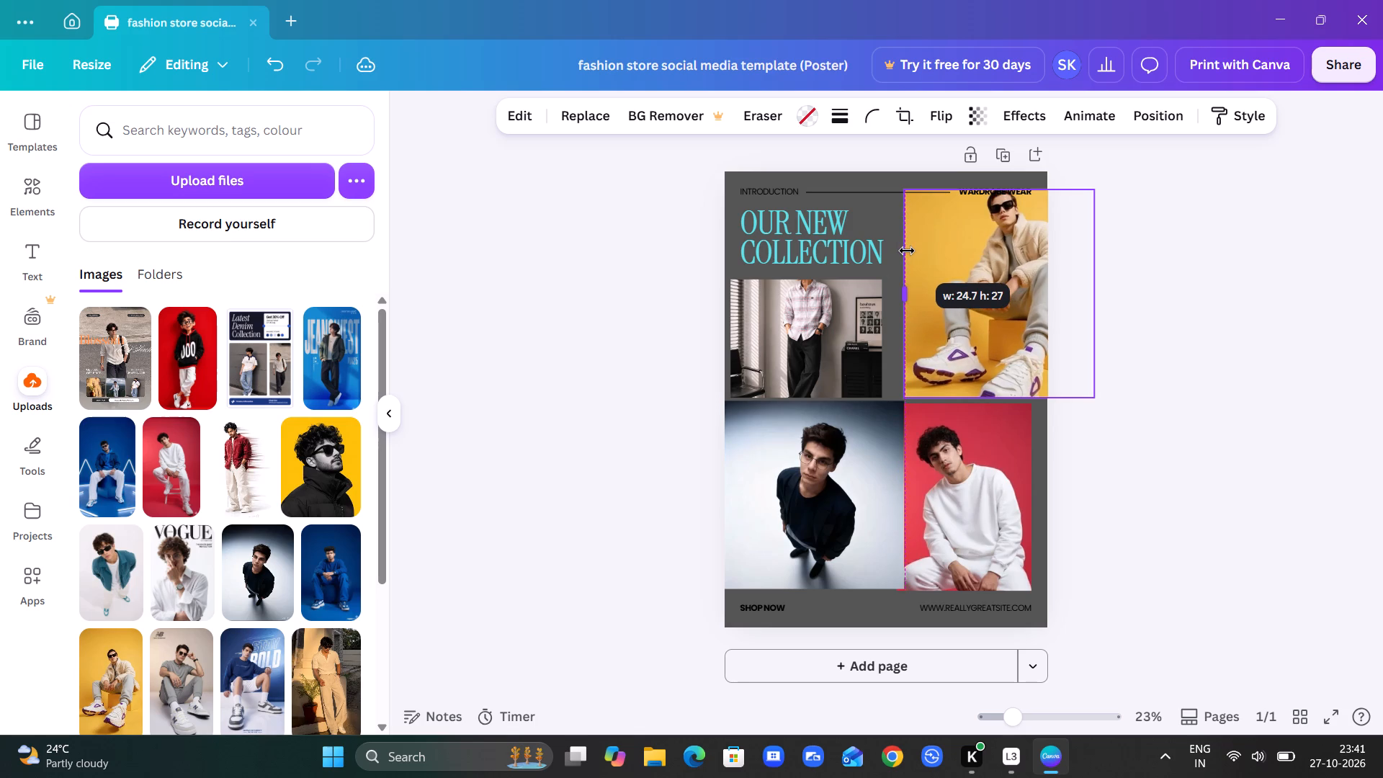
left_click_drag(907, 251, 861, 282)
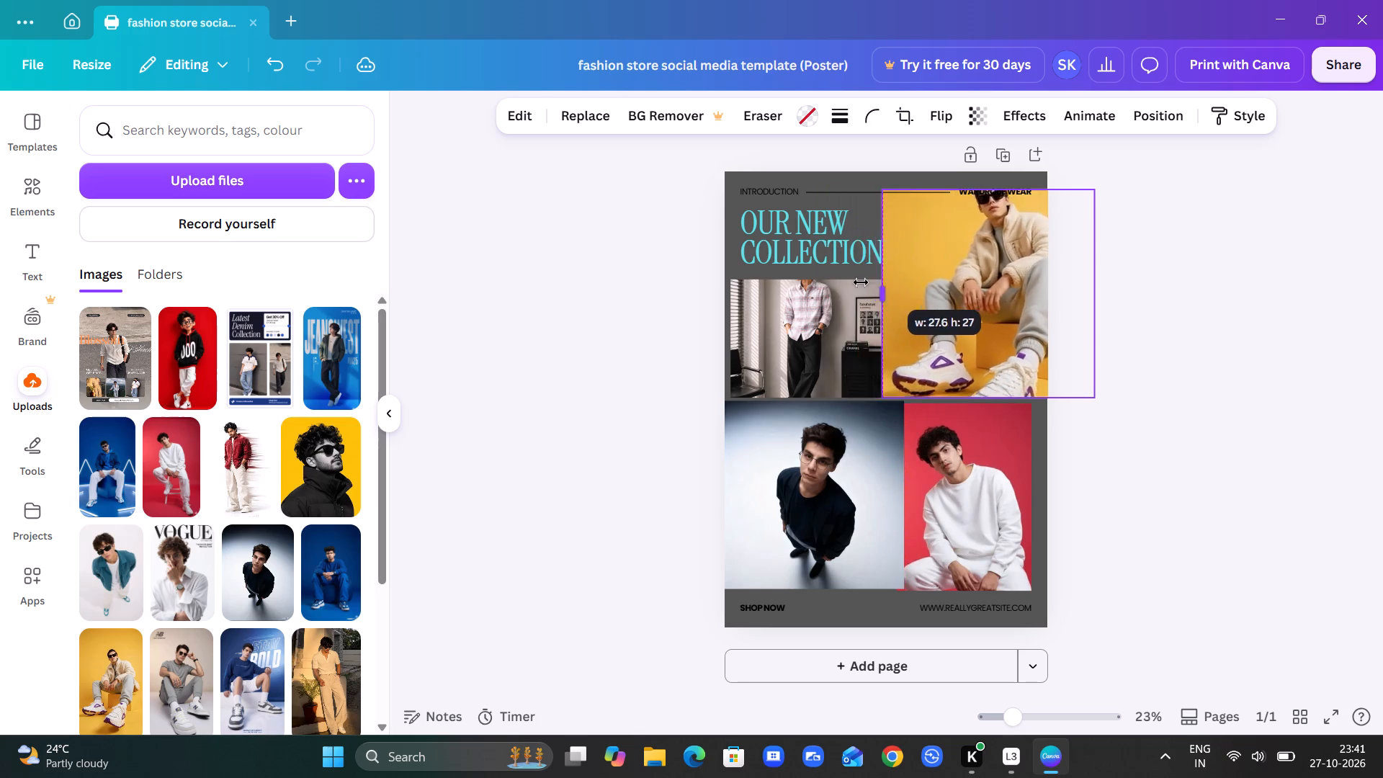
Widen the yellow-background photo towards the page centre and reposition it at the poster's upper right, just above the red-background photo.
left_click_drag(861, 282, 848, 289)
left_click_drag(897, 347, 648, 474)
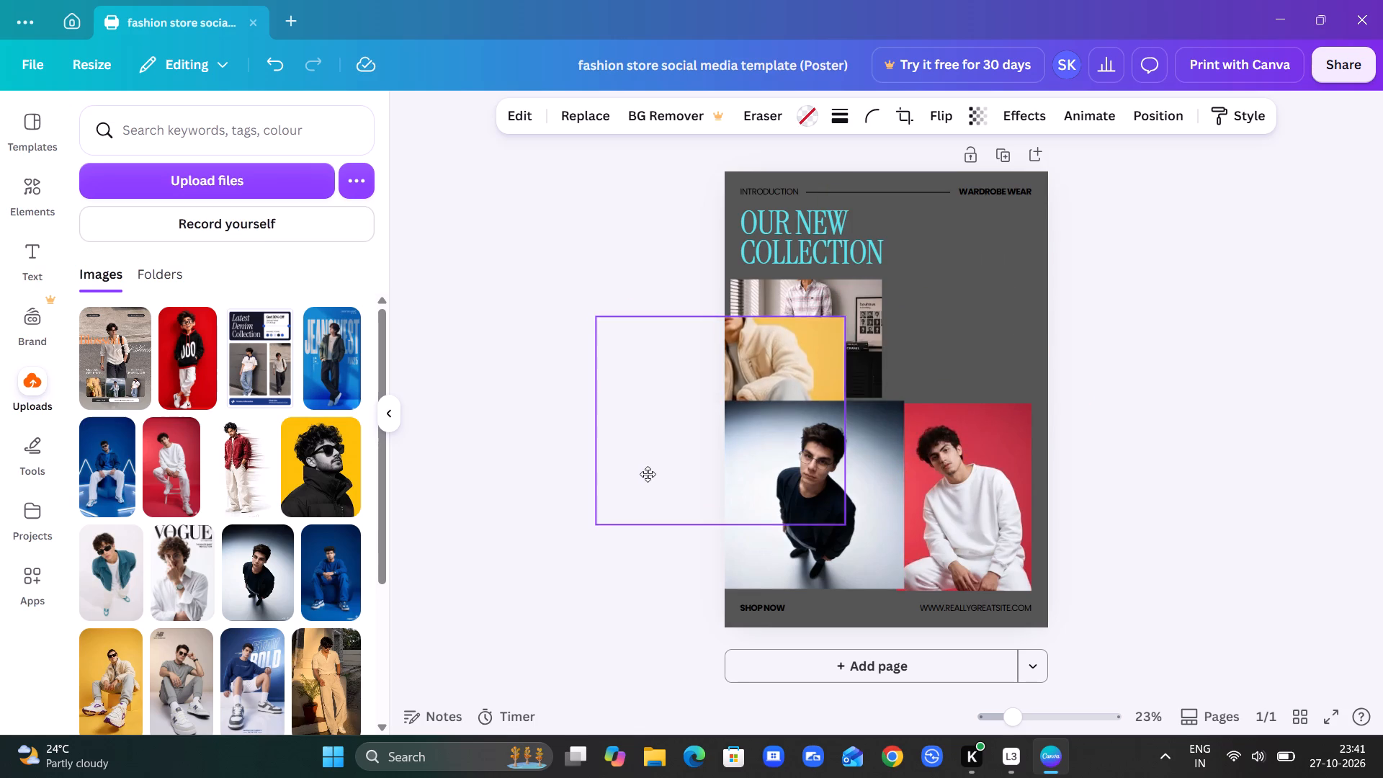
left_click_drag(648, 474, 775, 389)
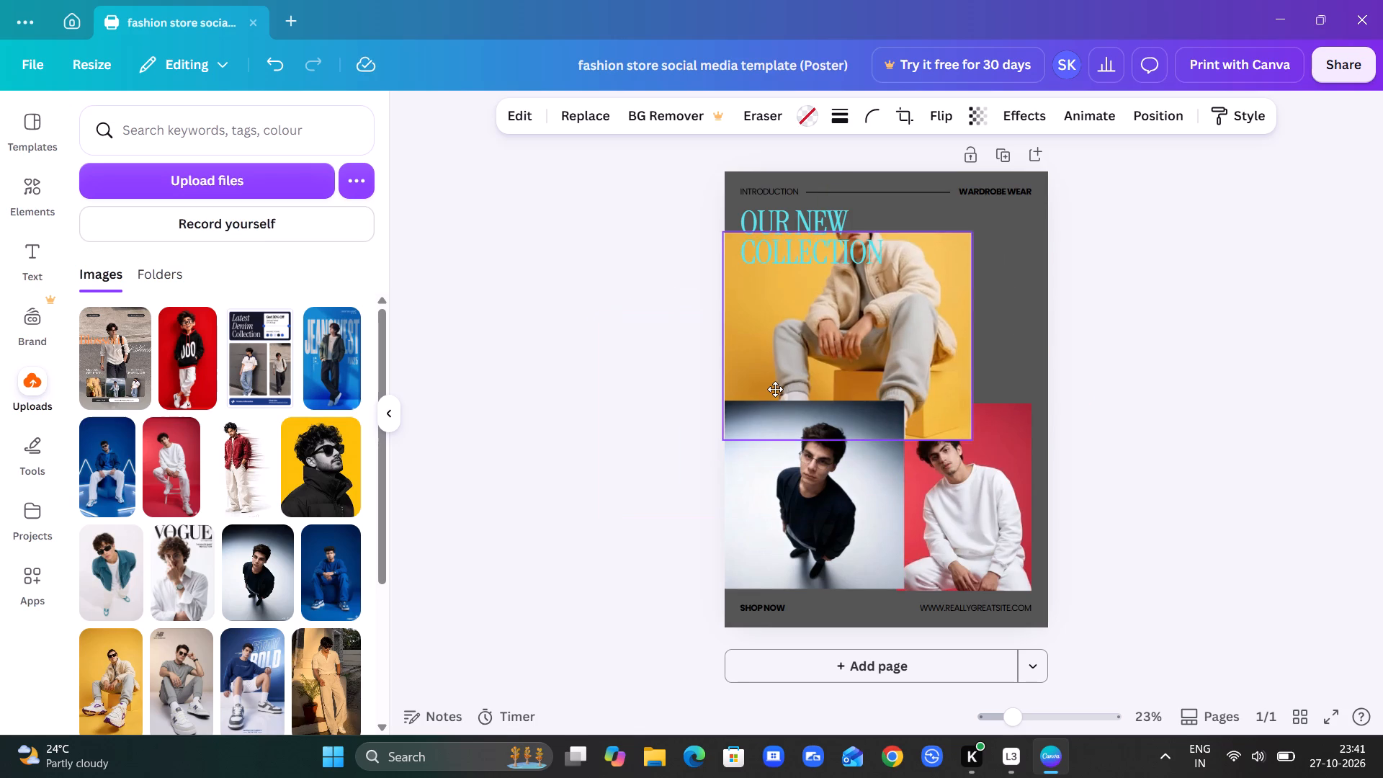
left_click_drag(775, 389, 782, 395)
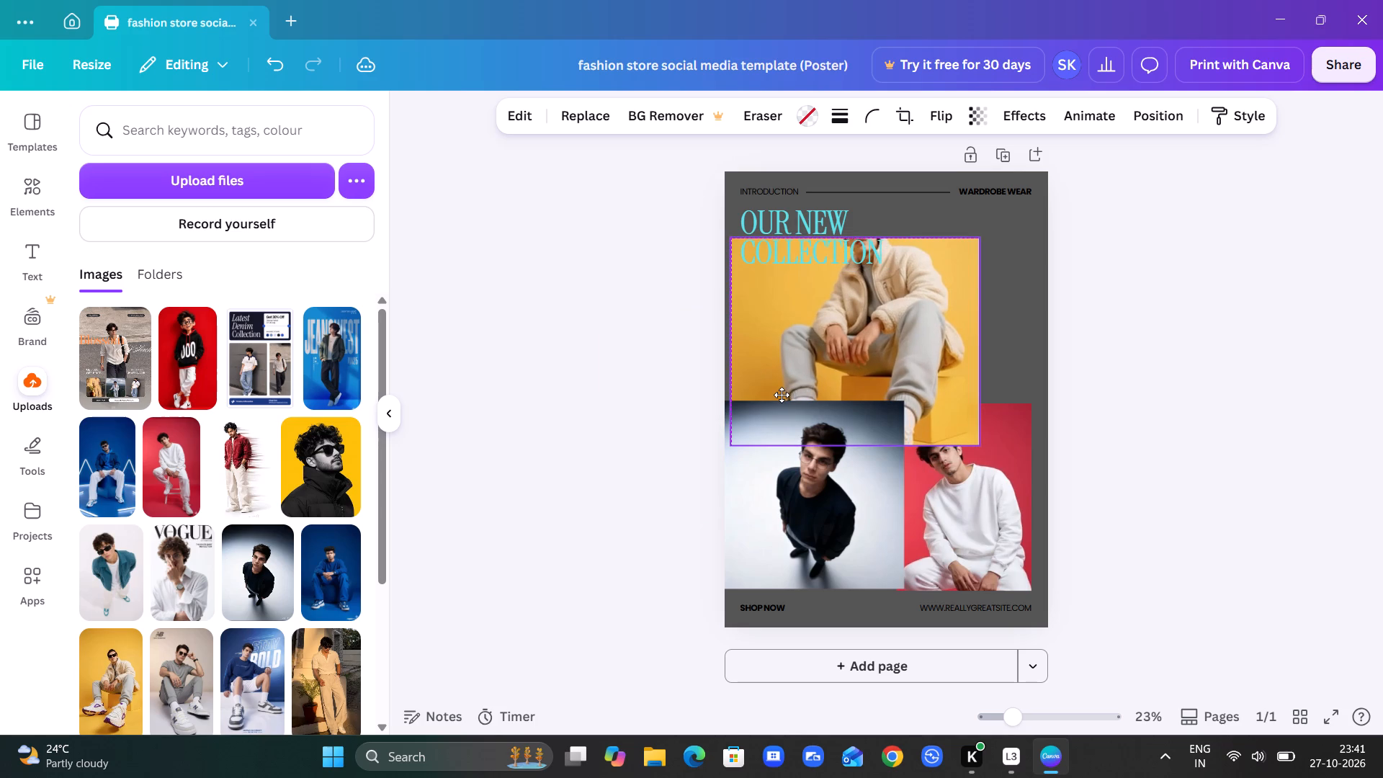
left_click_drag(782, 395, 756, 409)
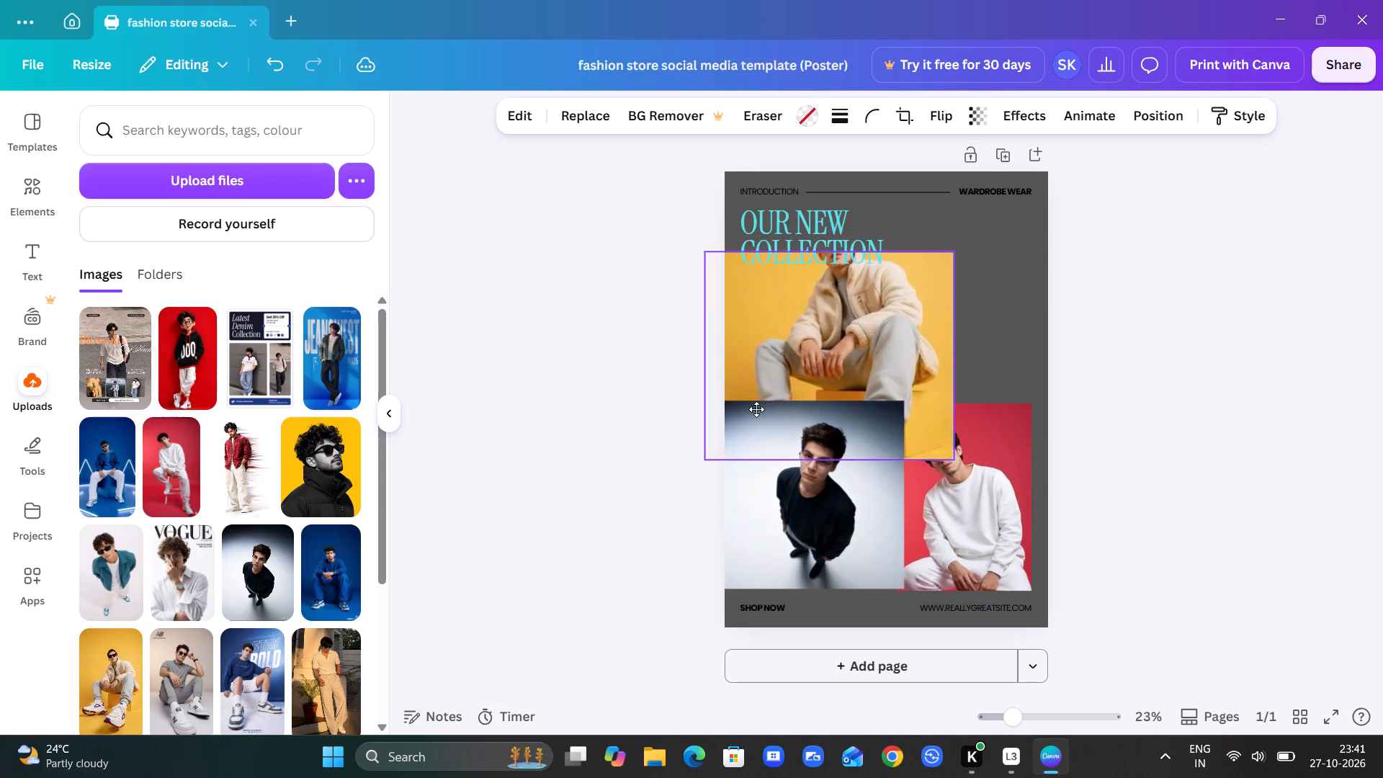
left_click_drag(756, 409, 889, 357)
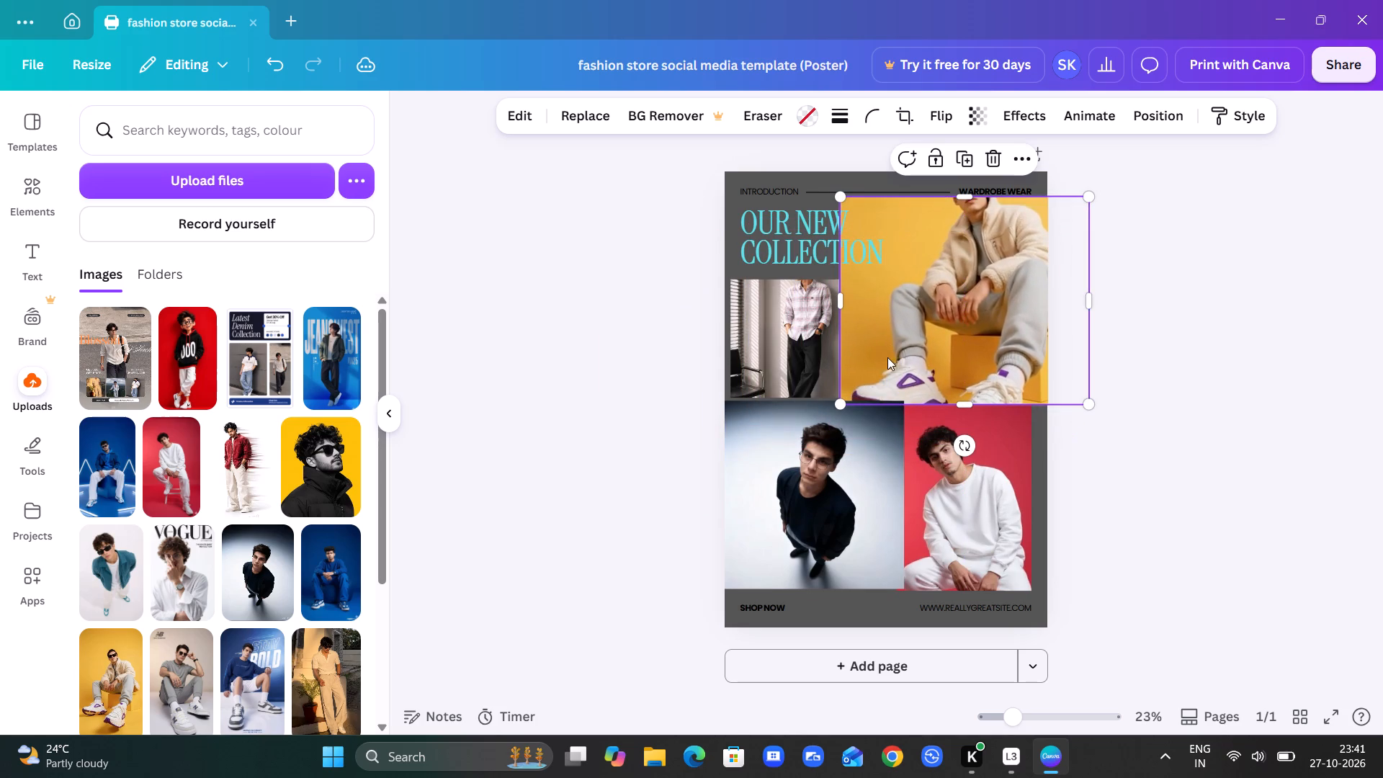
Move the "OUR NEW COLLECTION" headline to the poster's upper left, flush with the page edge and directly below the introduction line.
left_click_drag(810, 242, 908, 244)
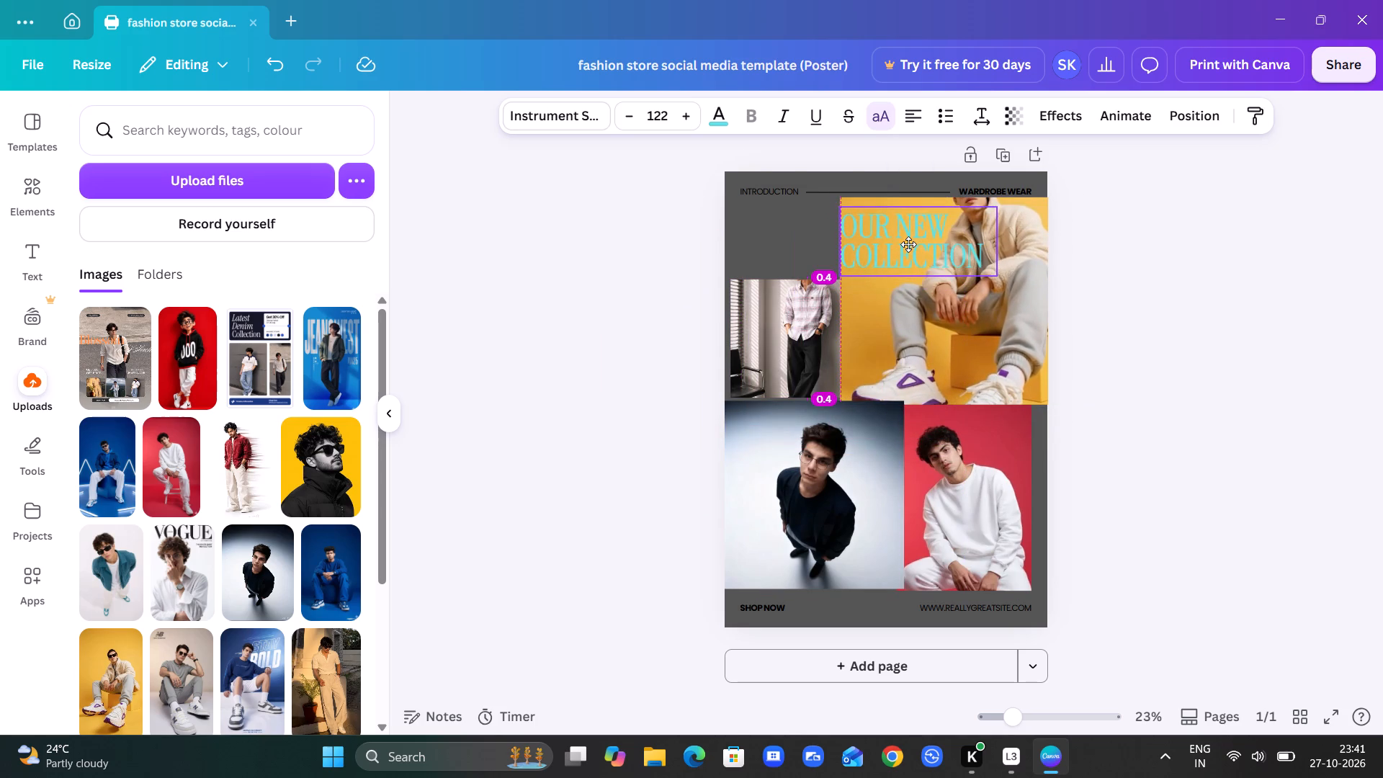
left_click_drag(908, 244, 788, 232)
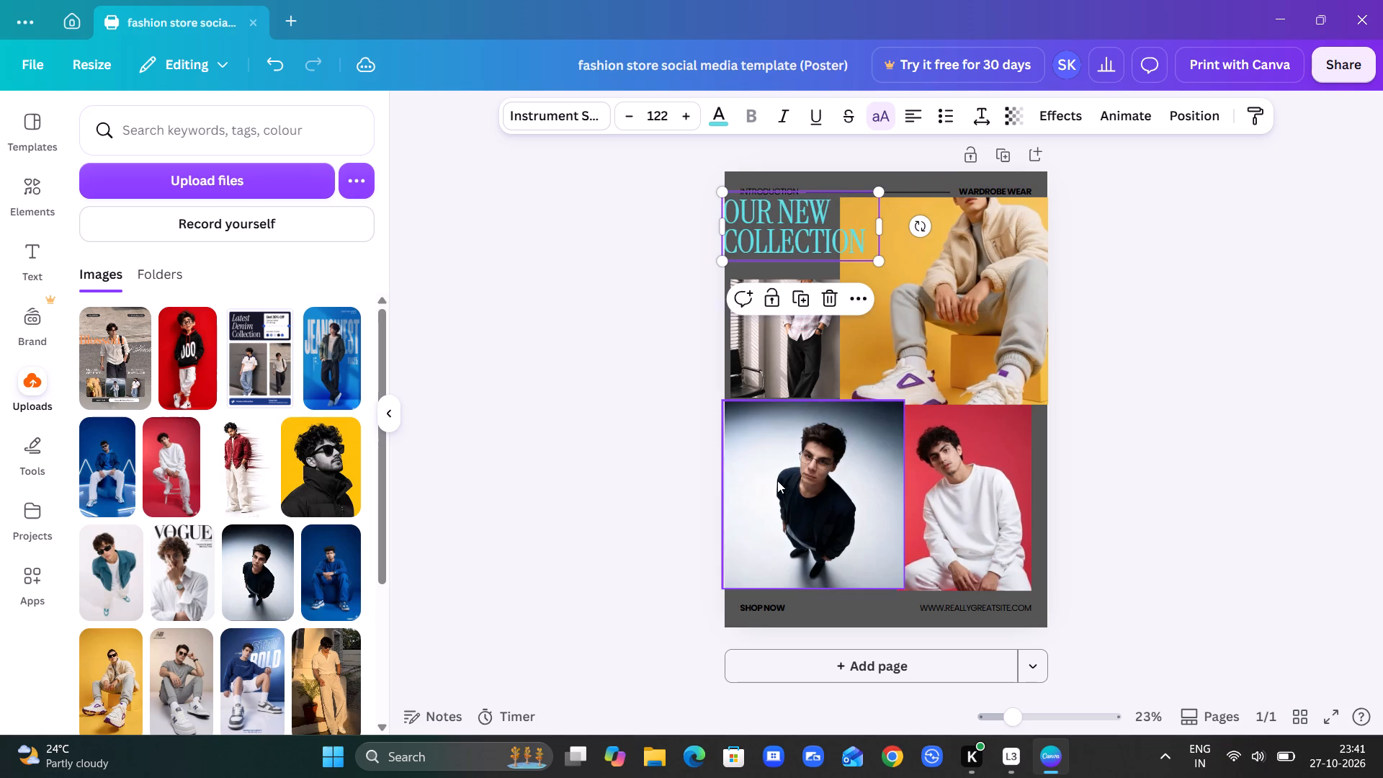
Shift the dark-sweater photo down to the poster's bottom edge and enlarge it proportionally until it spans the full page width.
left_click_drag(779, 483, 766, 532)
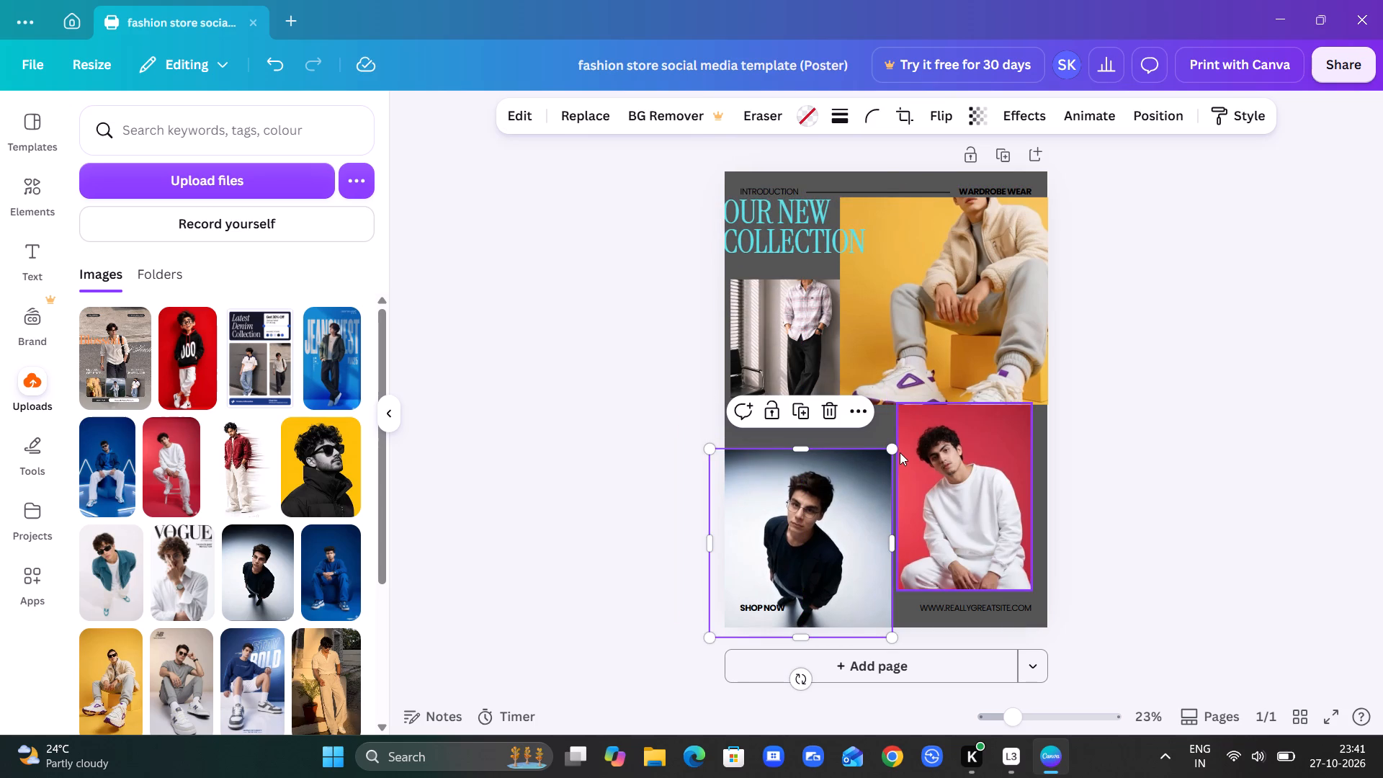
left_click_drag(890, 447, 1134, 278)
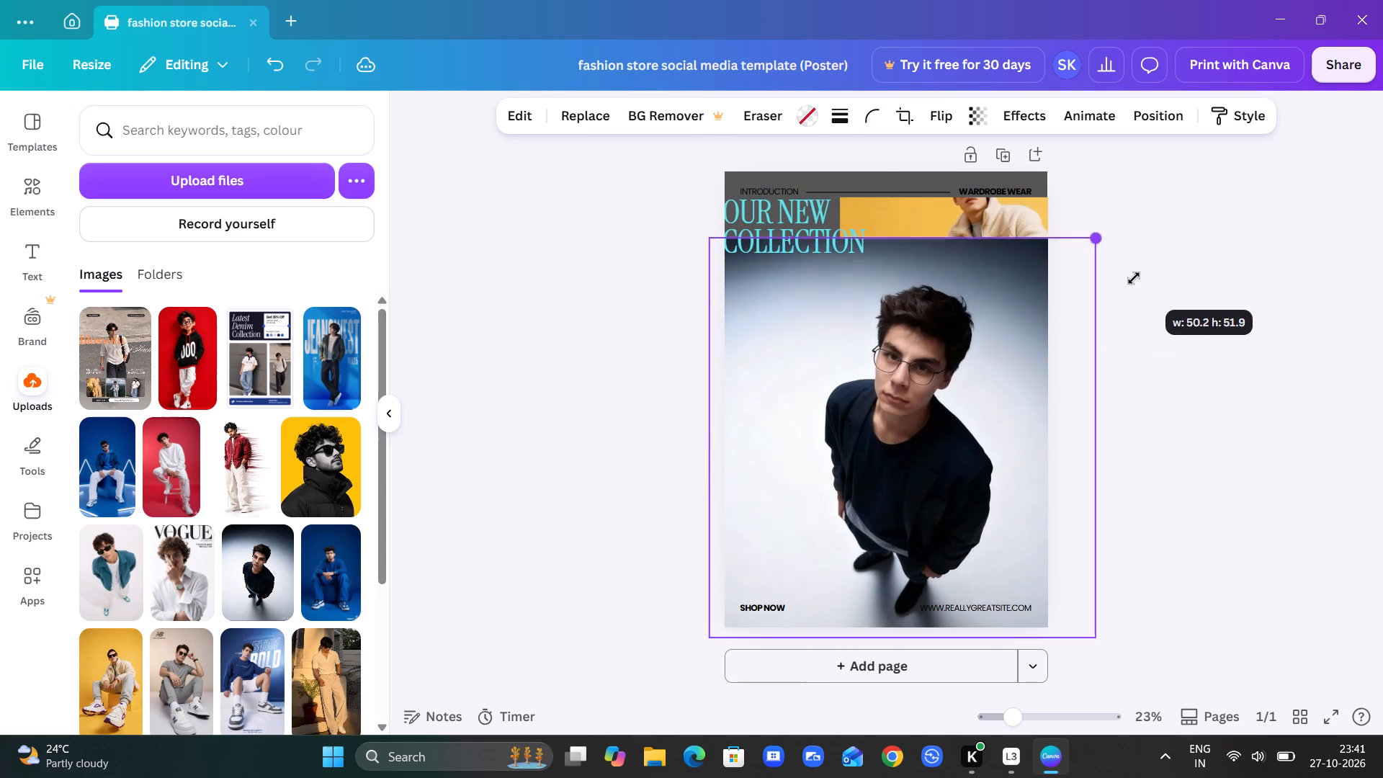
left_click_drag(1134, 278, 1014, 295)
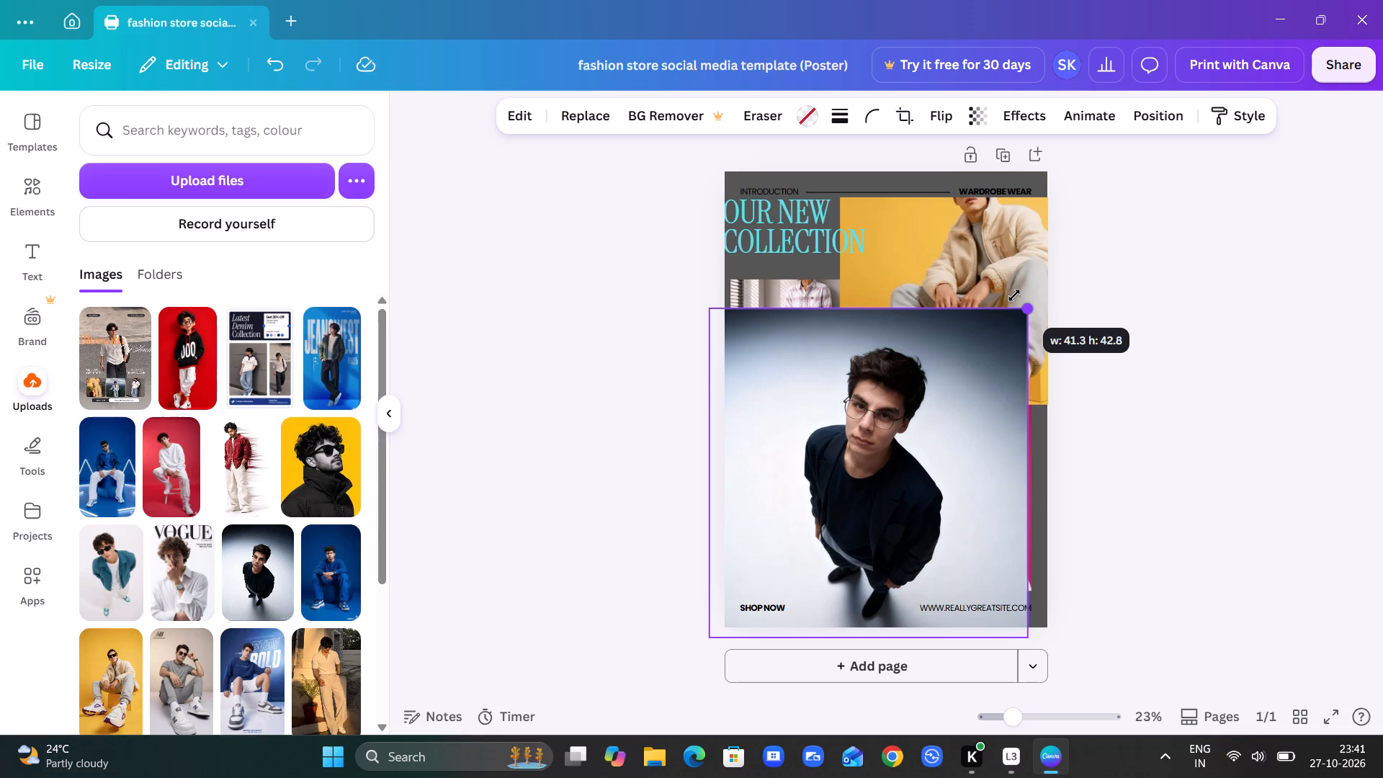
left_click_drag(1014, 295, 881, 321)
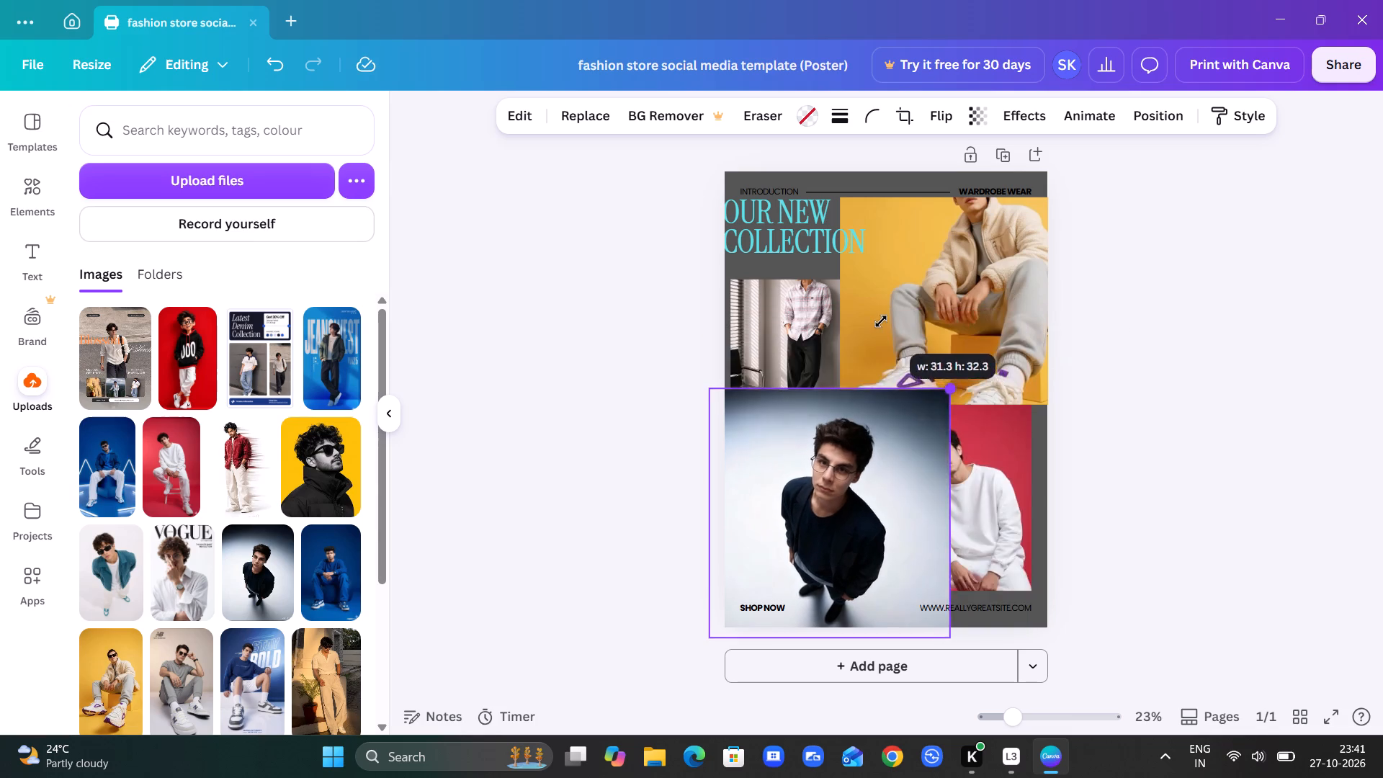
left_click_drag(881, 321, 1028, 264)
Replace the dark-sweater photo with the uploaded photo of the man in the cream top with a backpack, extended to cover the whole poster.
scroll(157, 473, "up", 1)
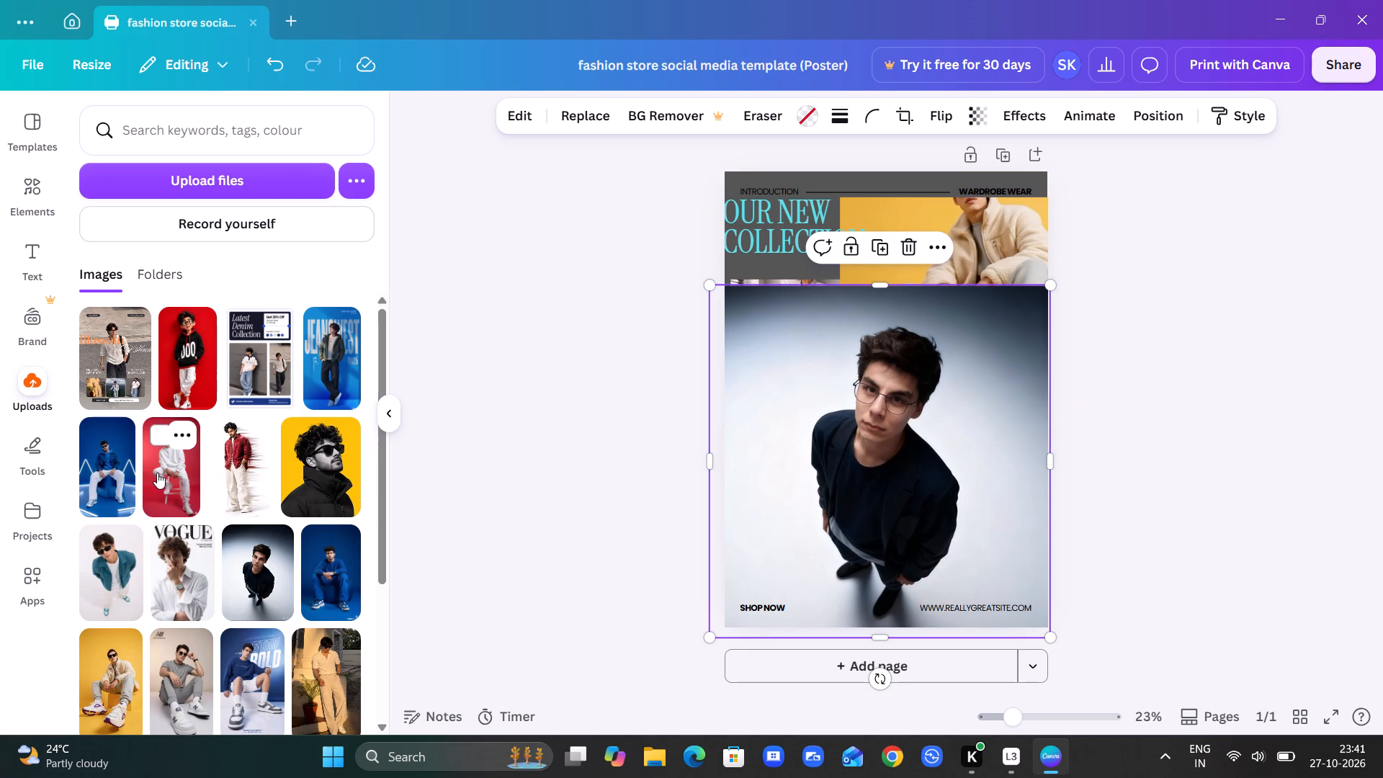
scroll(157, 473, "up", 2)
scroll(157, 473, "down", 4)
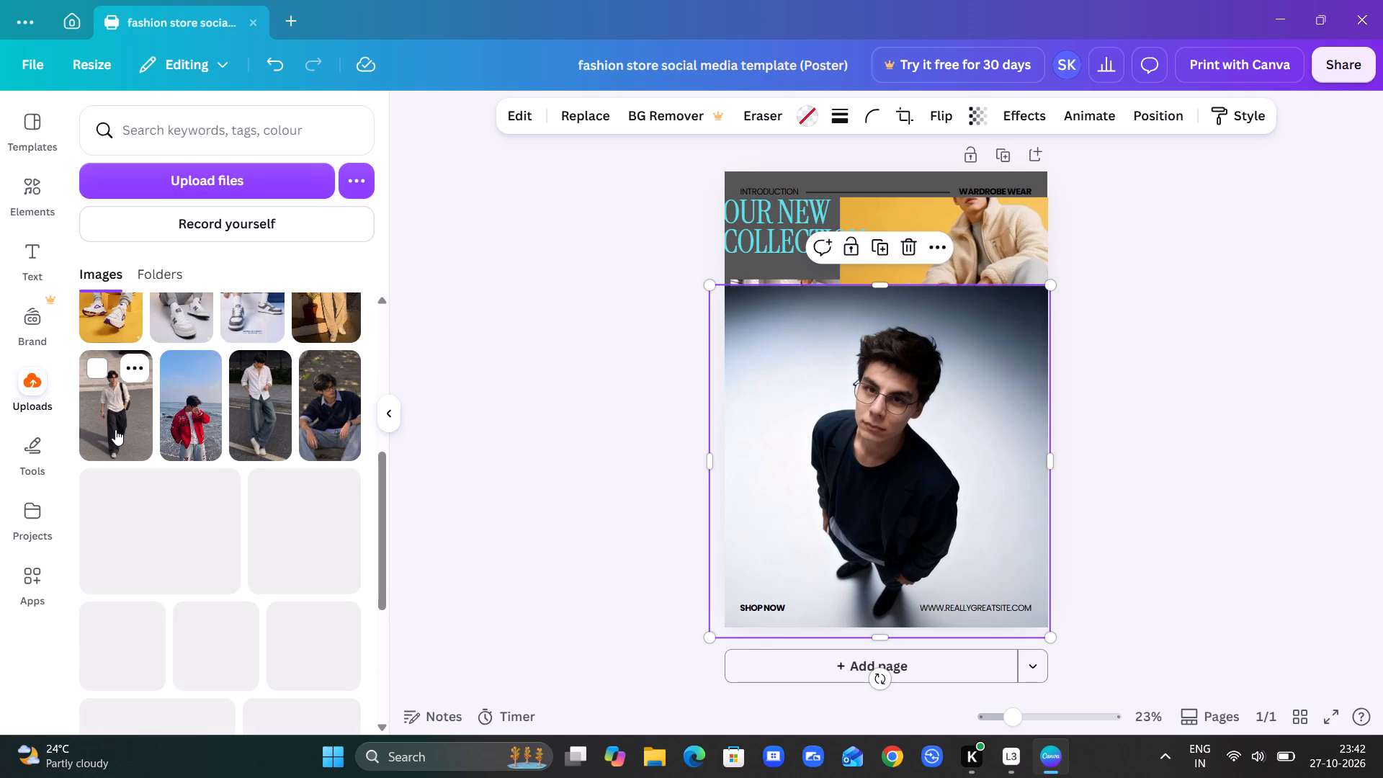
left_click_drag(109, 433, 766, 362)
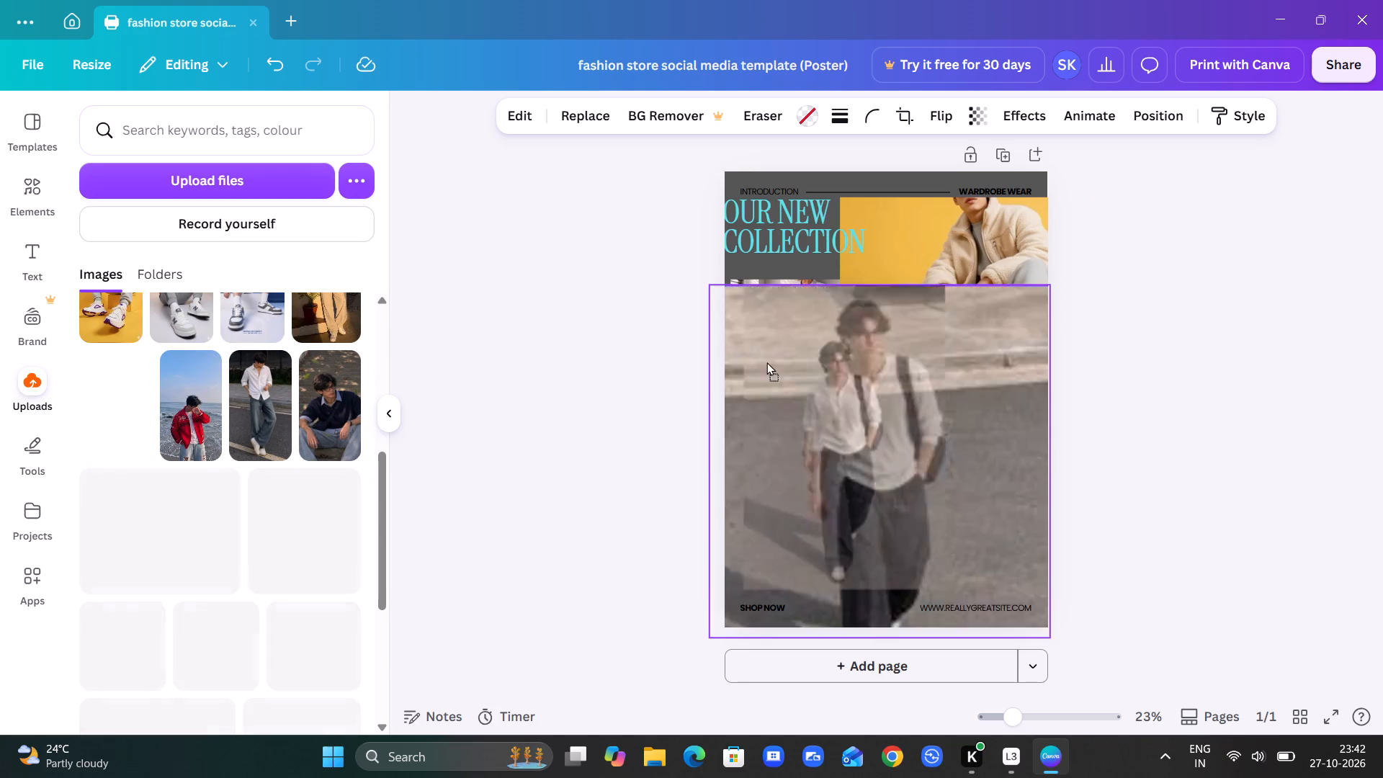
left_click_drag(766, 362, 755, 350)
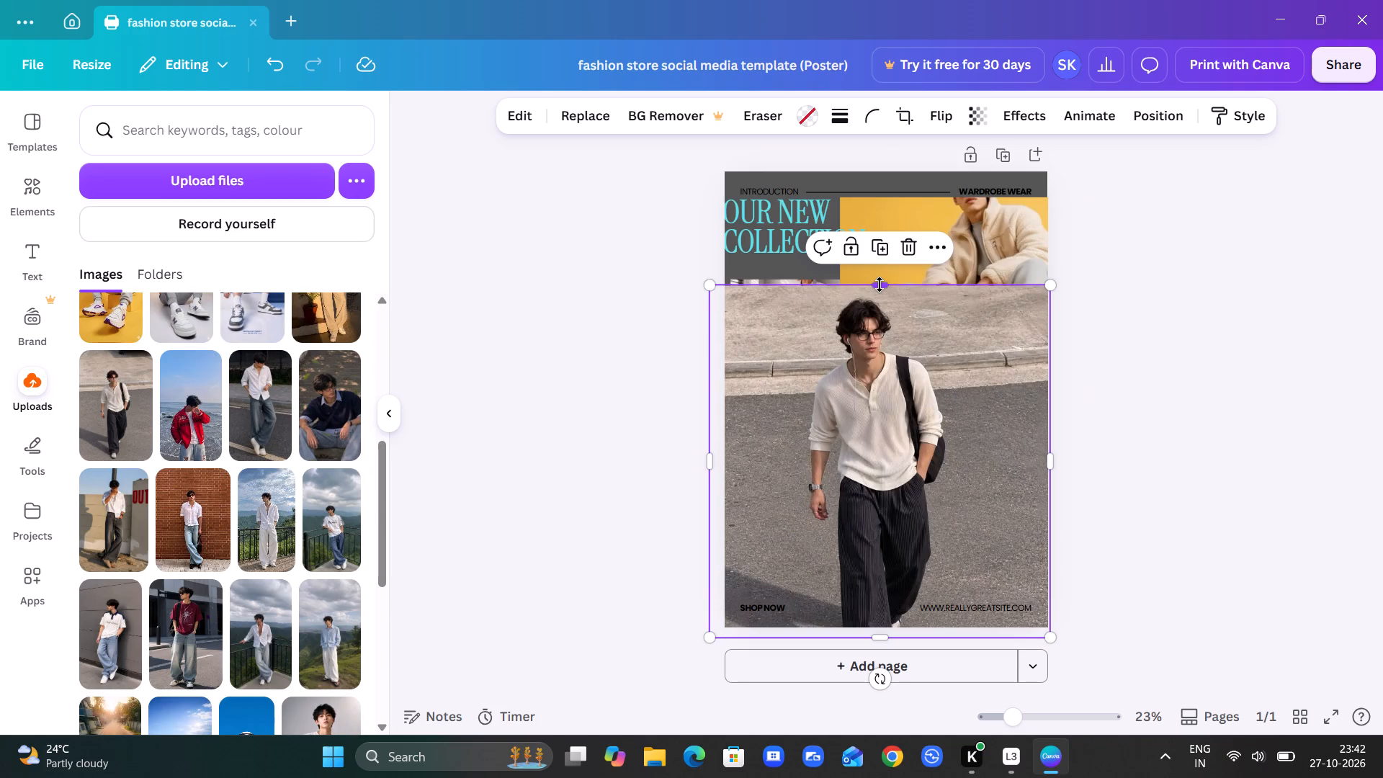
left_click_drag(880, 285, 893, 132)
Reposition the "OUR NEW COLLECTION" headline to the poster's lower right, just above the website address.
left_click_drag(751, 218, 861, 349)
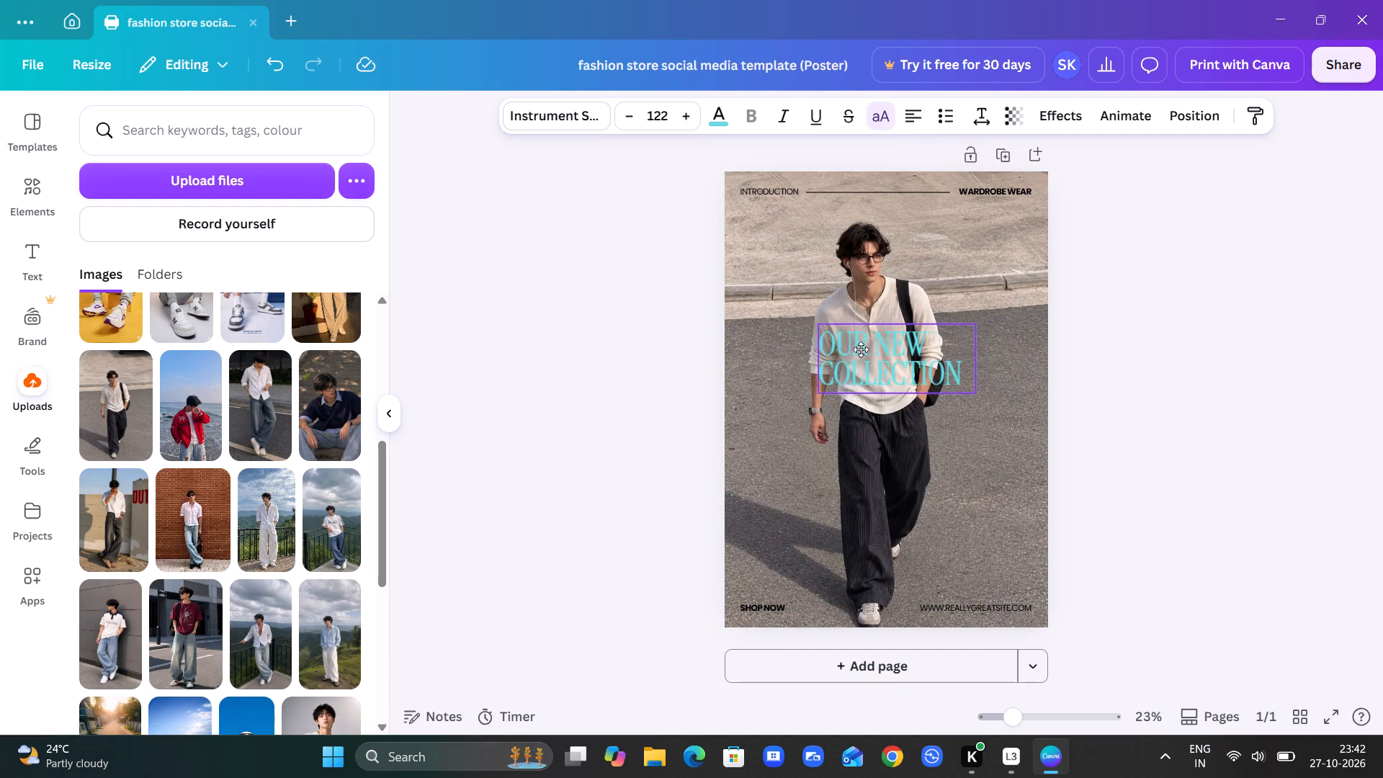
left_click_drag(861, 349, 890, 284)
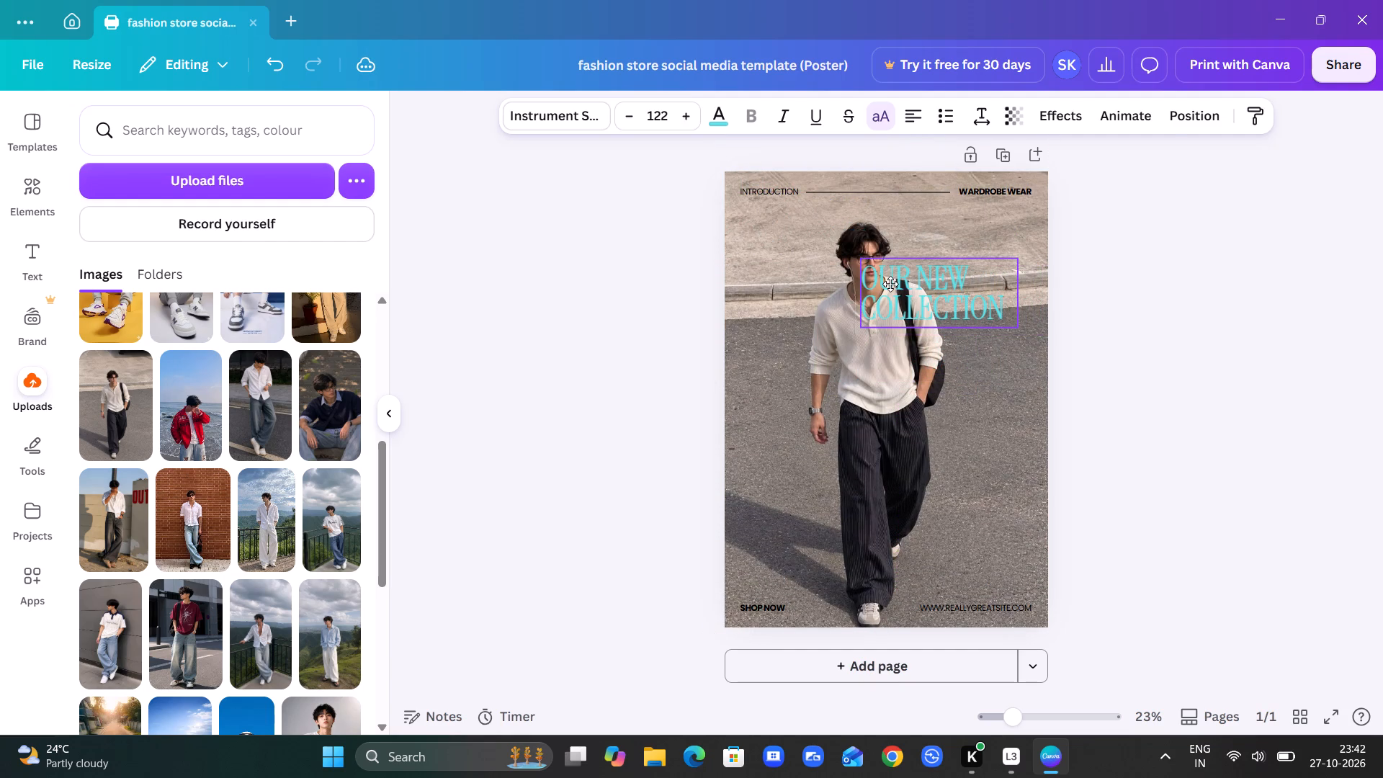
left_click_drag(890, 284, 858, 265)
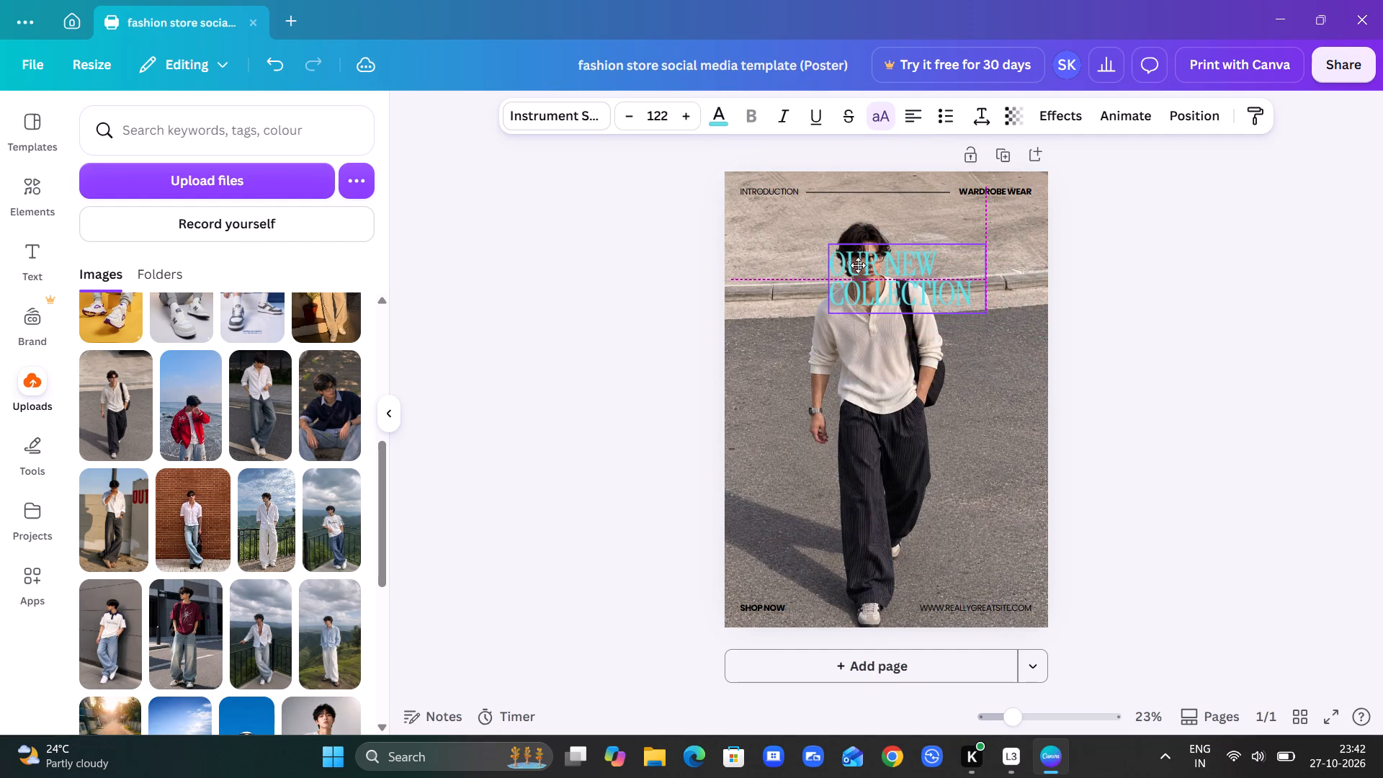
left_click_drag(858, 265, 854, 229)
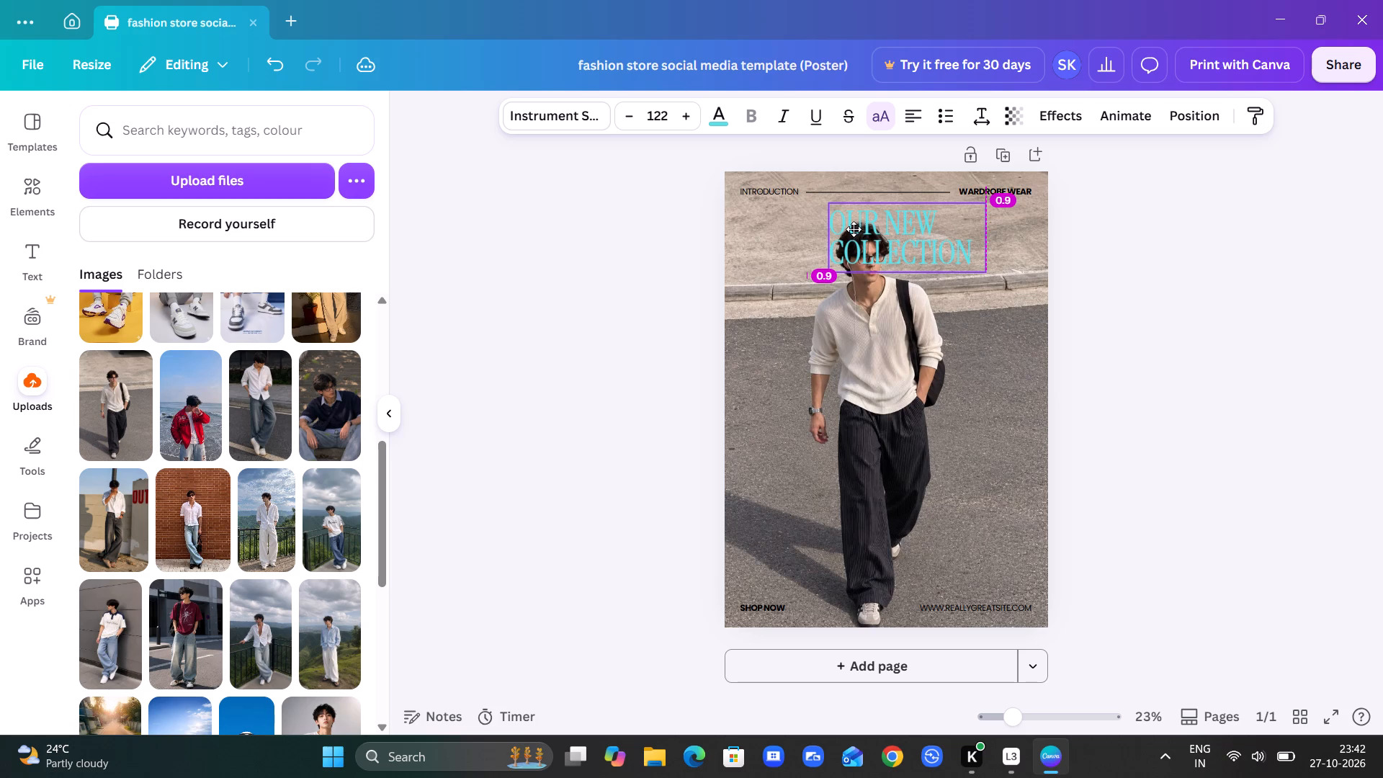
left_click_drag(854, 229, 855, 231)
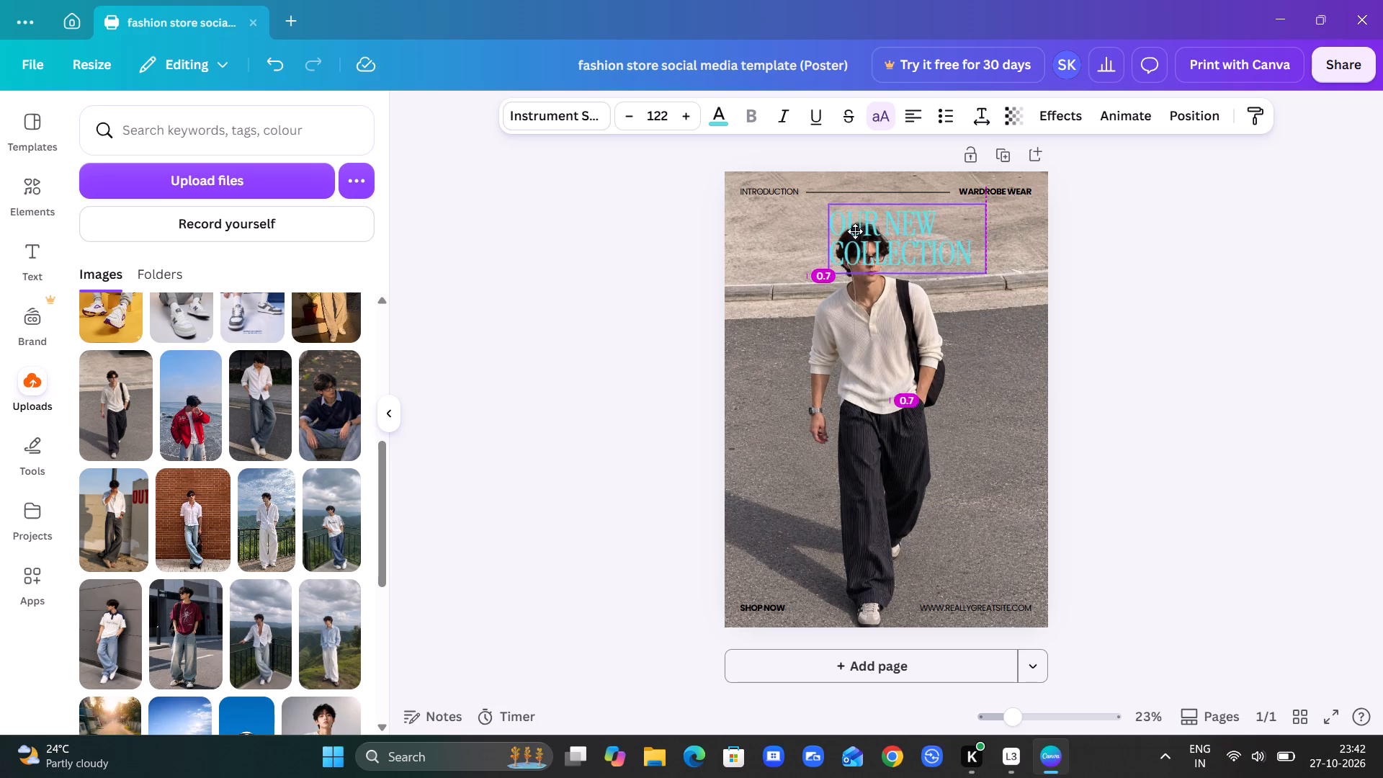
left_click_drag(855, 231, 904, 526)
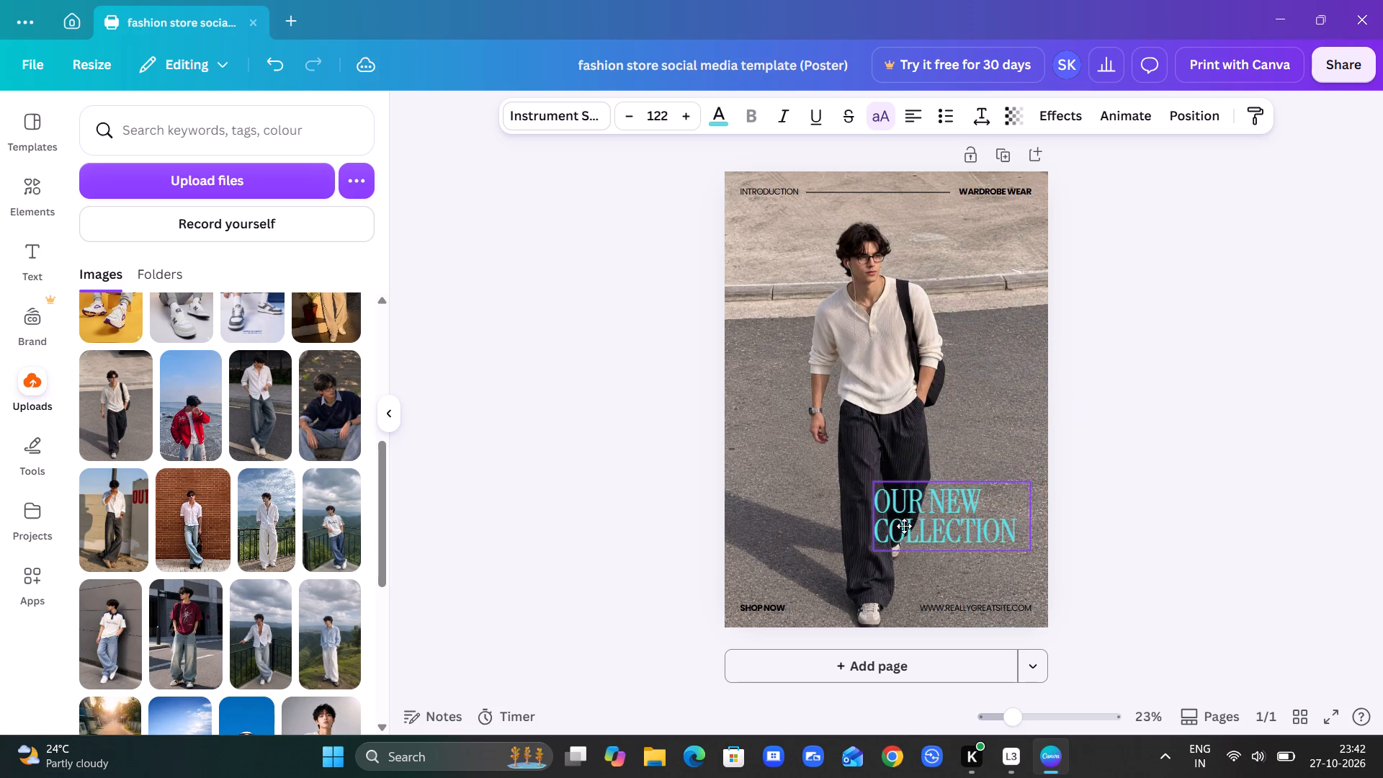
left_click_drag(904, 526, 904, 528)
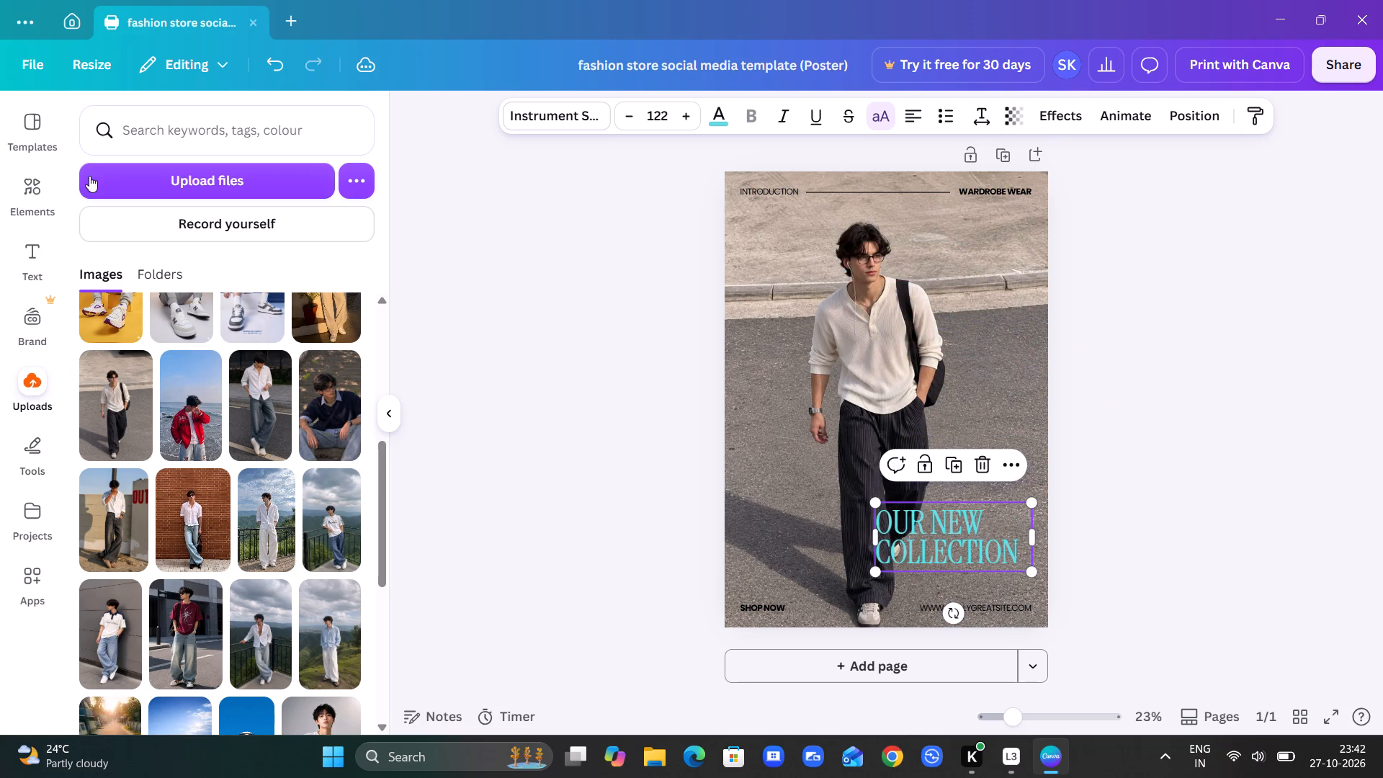
Replace the current design with the Red Black and White Modern Fashion Sale Poster template, headlined "BLOSSOM INTO STYLE".
left_click(42, 131)
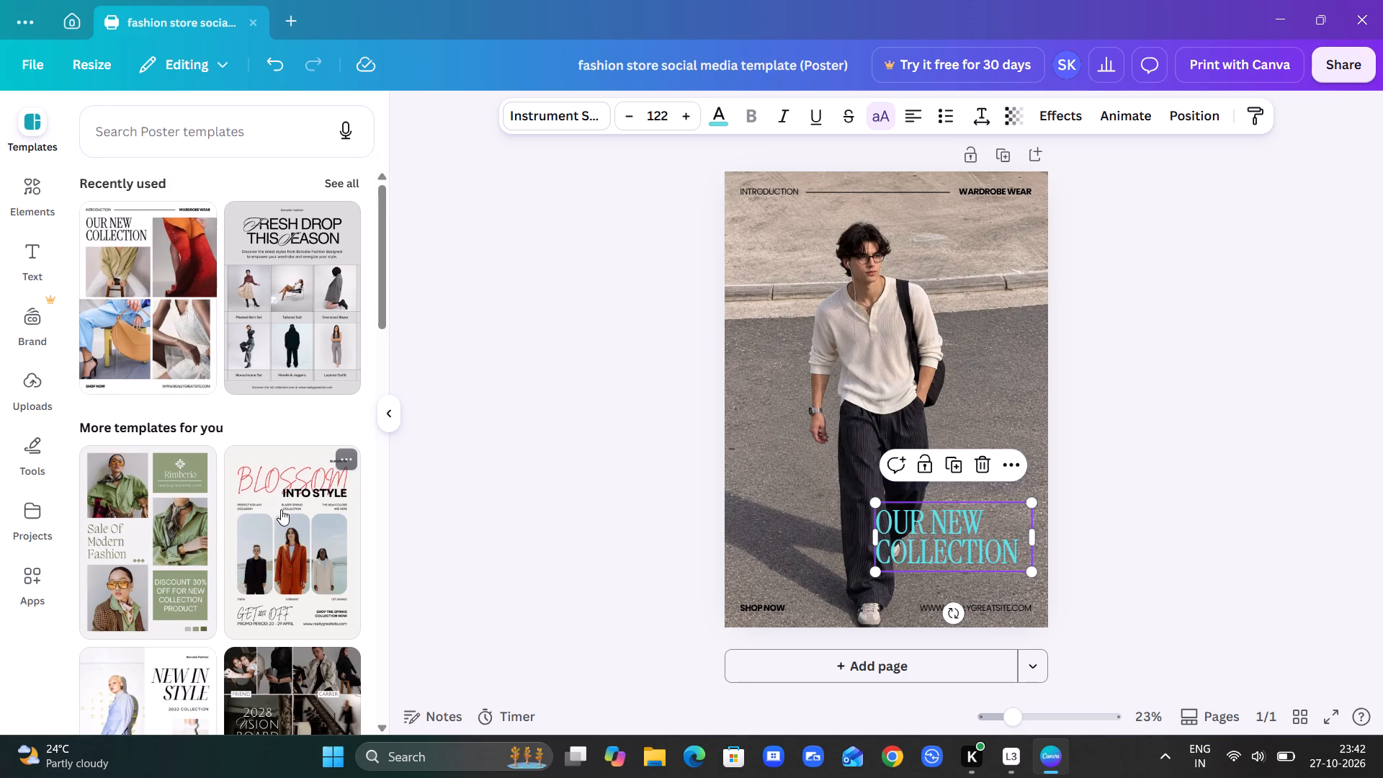
left_click(297, 522)
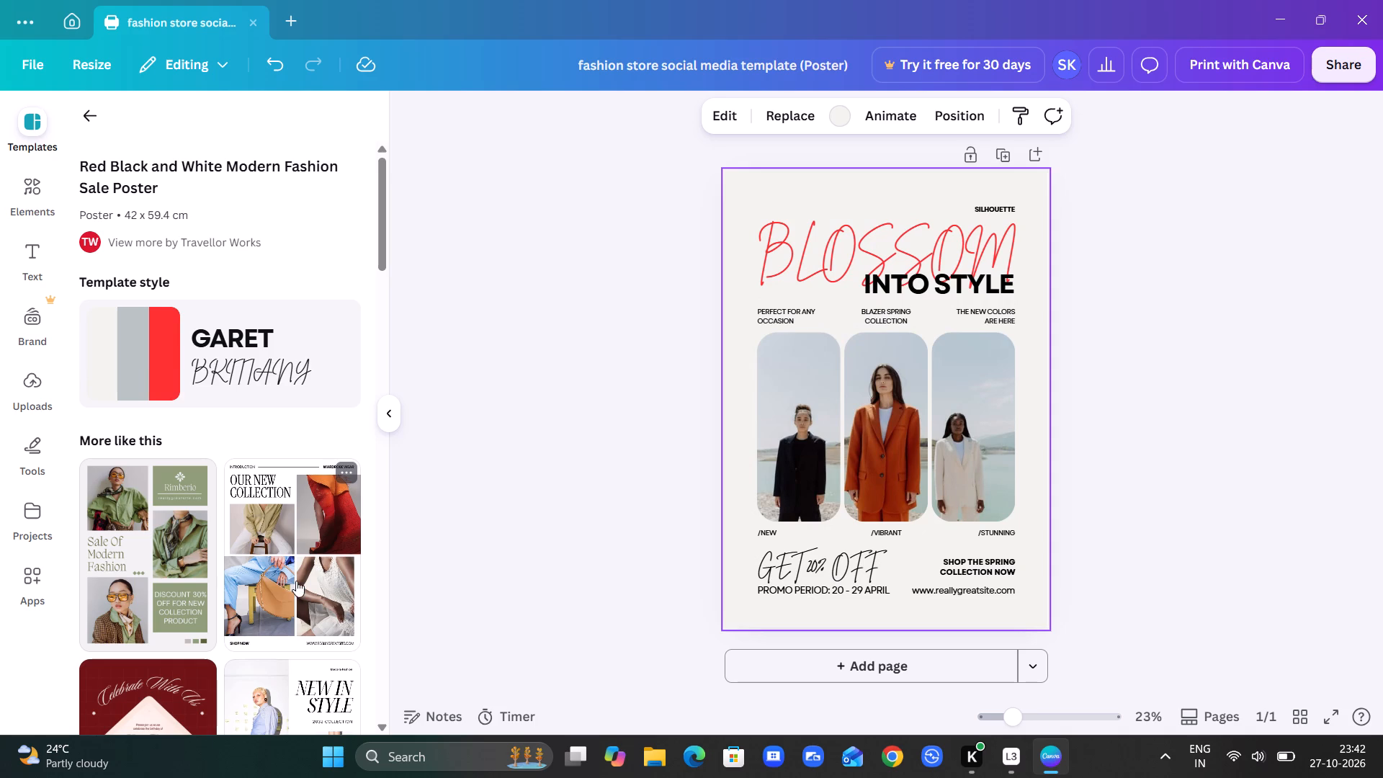
Shift the black-coat photo, first of the three rounded photos, slightly outwards and enlarge it proportionally until it extends past the poster's top edge.
left_click(42, 387)
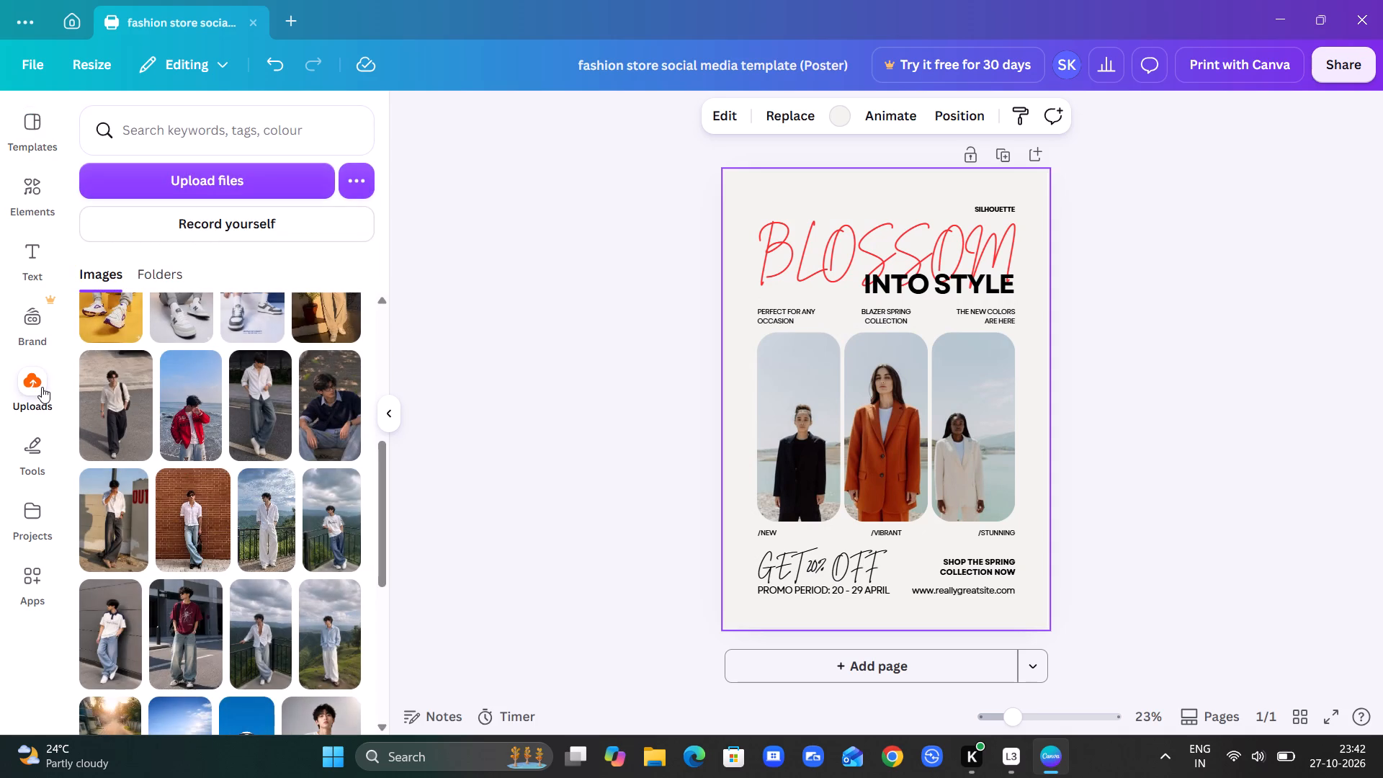
left_click(775, 428)
scroll(726, 414, "down", 1)
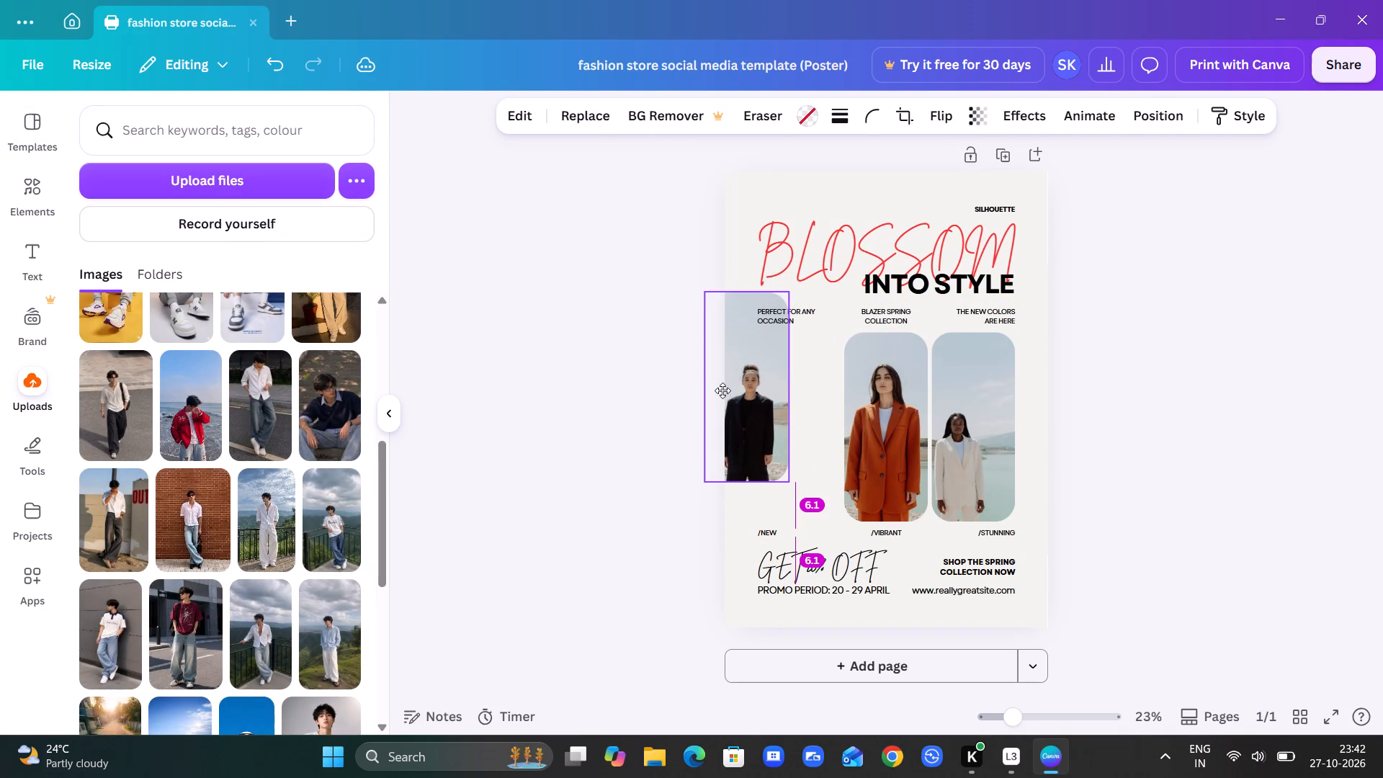
scroll(722, 390, "down", 1)
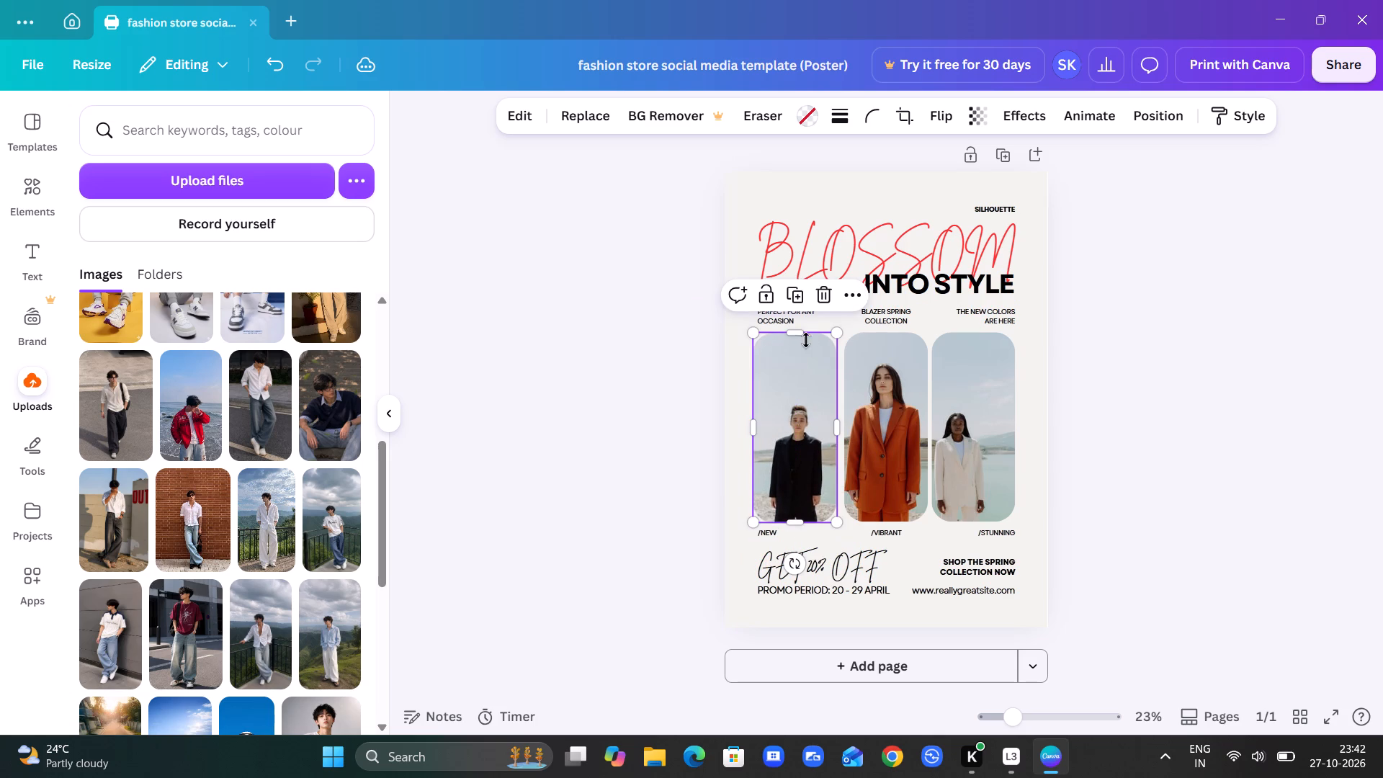
left_click_drag(833, 337, 928, 250)
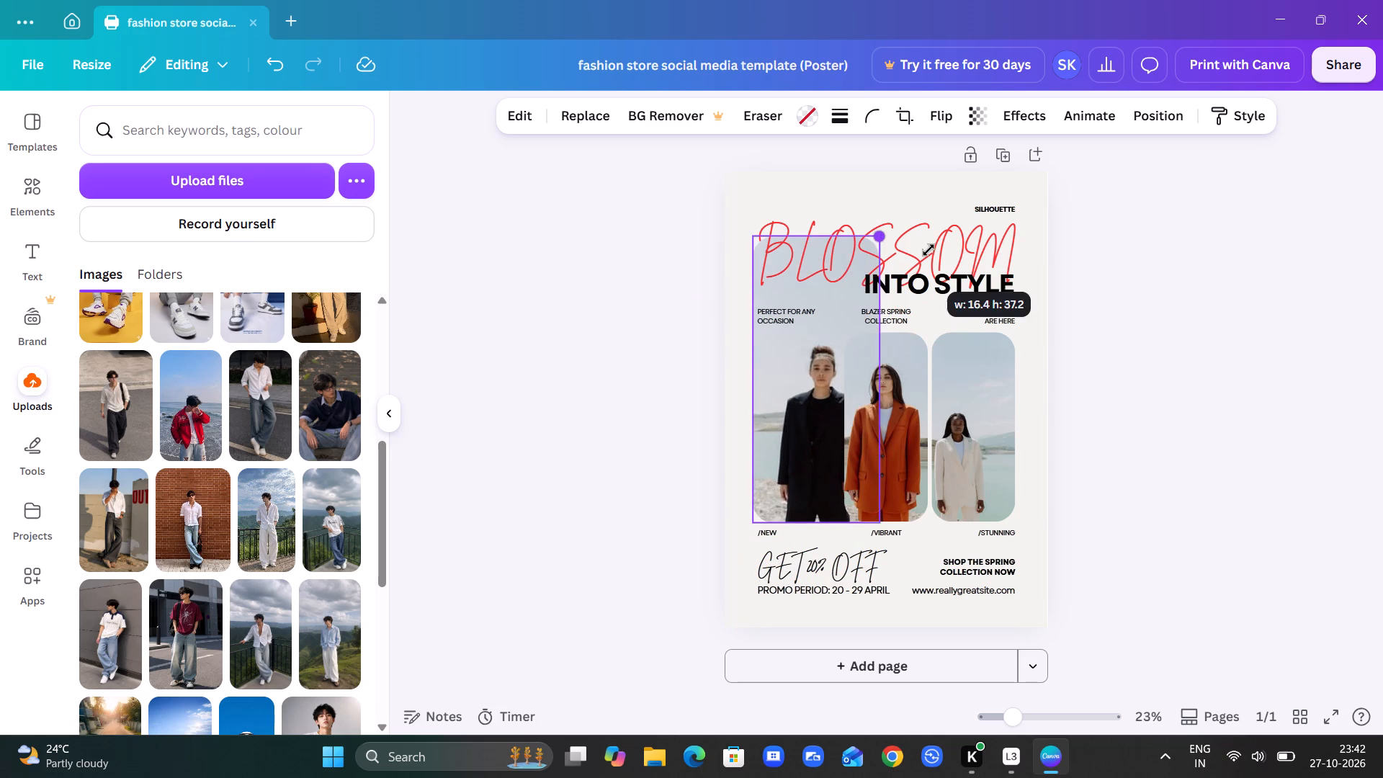
left_click_drag(928, 250, 802, 429)
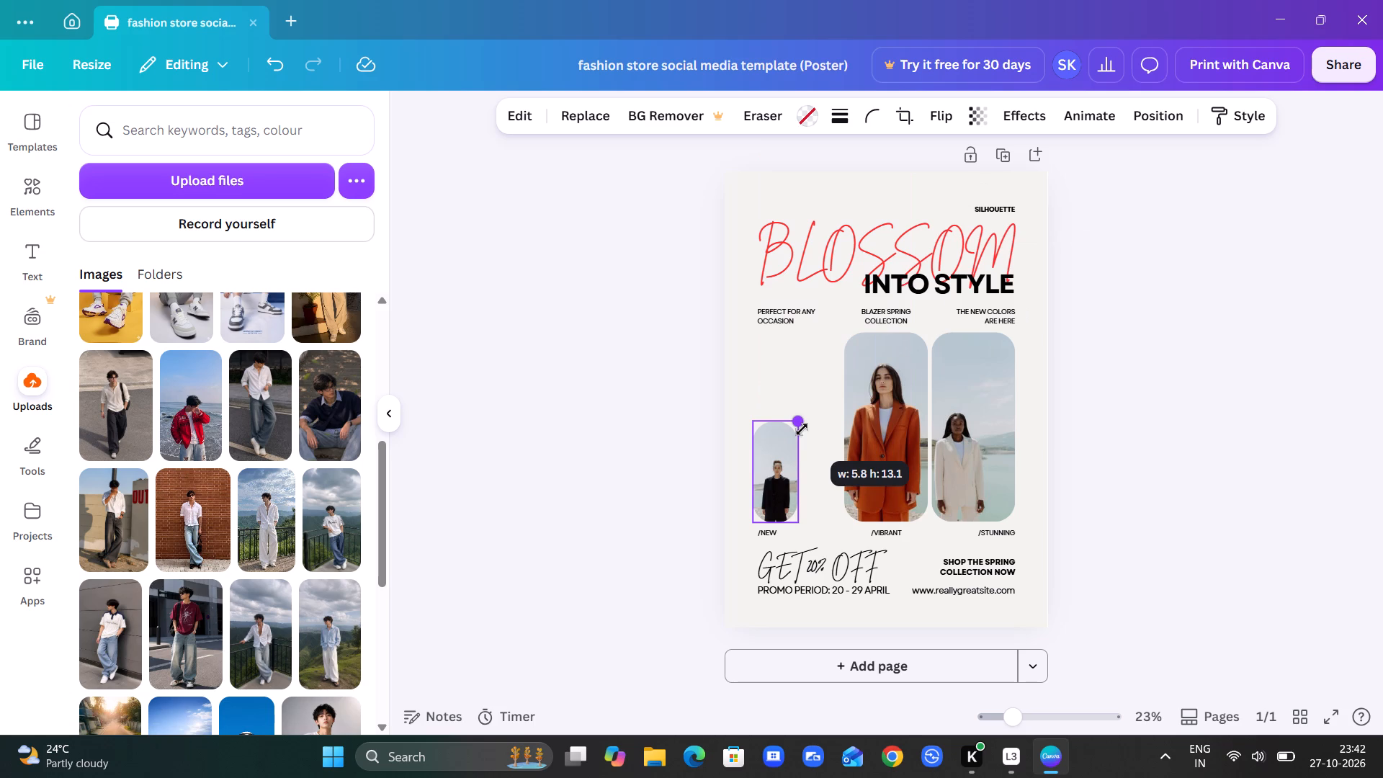
left_click_drag(802, 429, 929, 161)
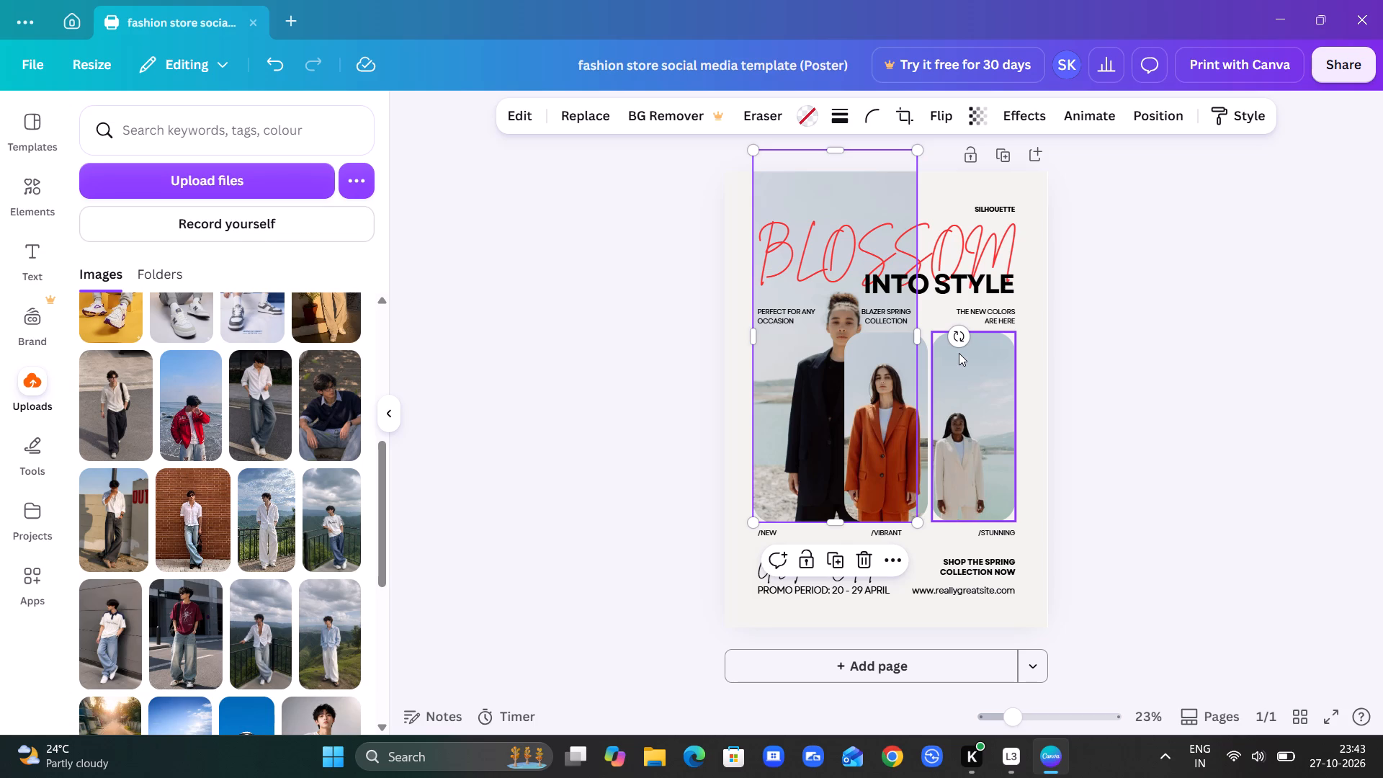
Enlarge the rounded photo of the woman in the cream suit proportionally, keeping its lower outer corner in place.
left_click(964, 364)
left_click_drag(928, 336, 880, 300)
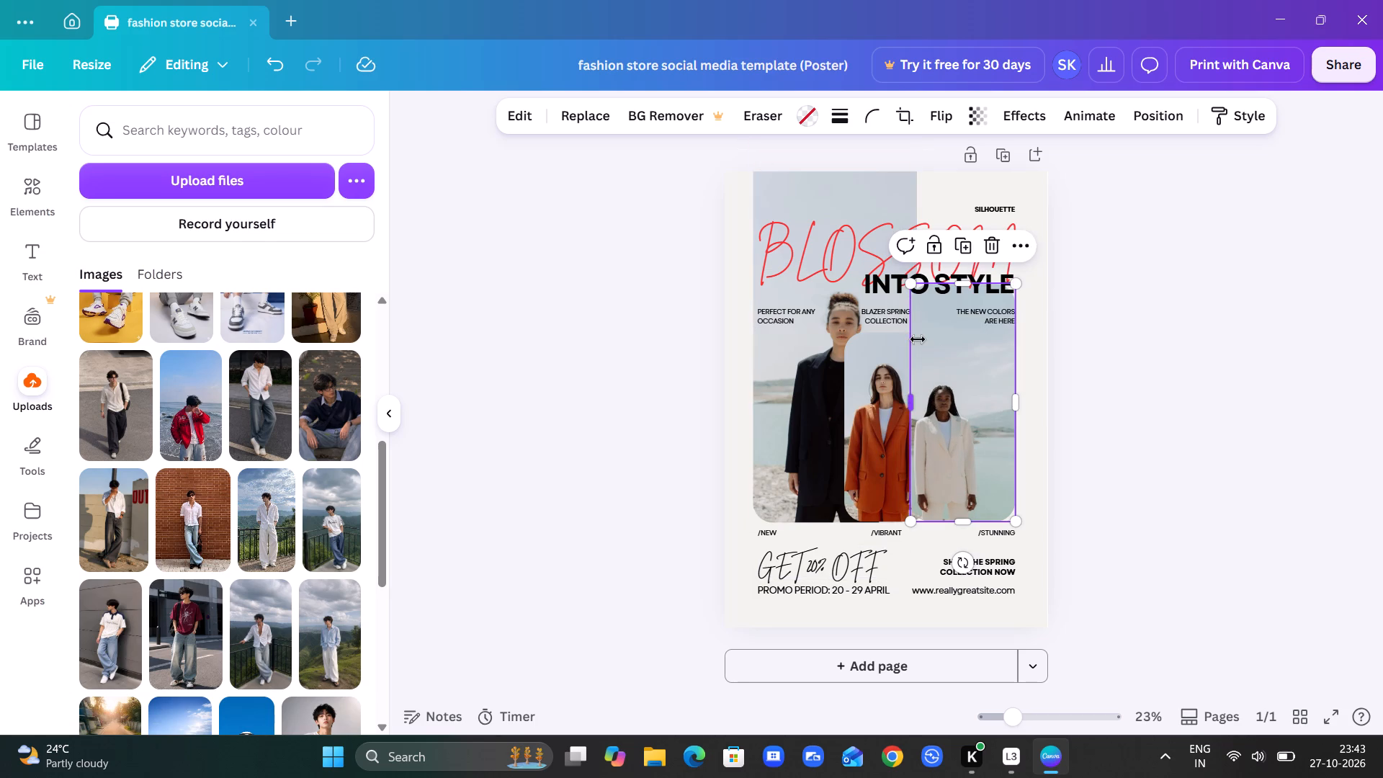
Move the cream-suit photo off the poster, out past the page's right edge.
left_click_drag(981, 403, 1018, 267)
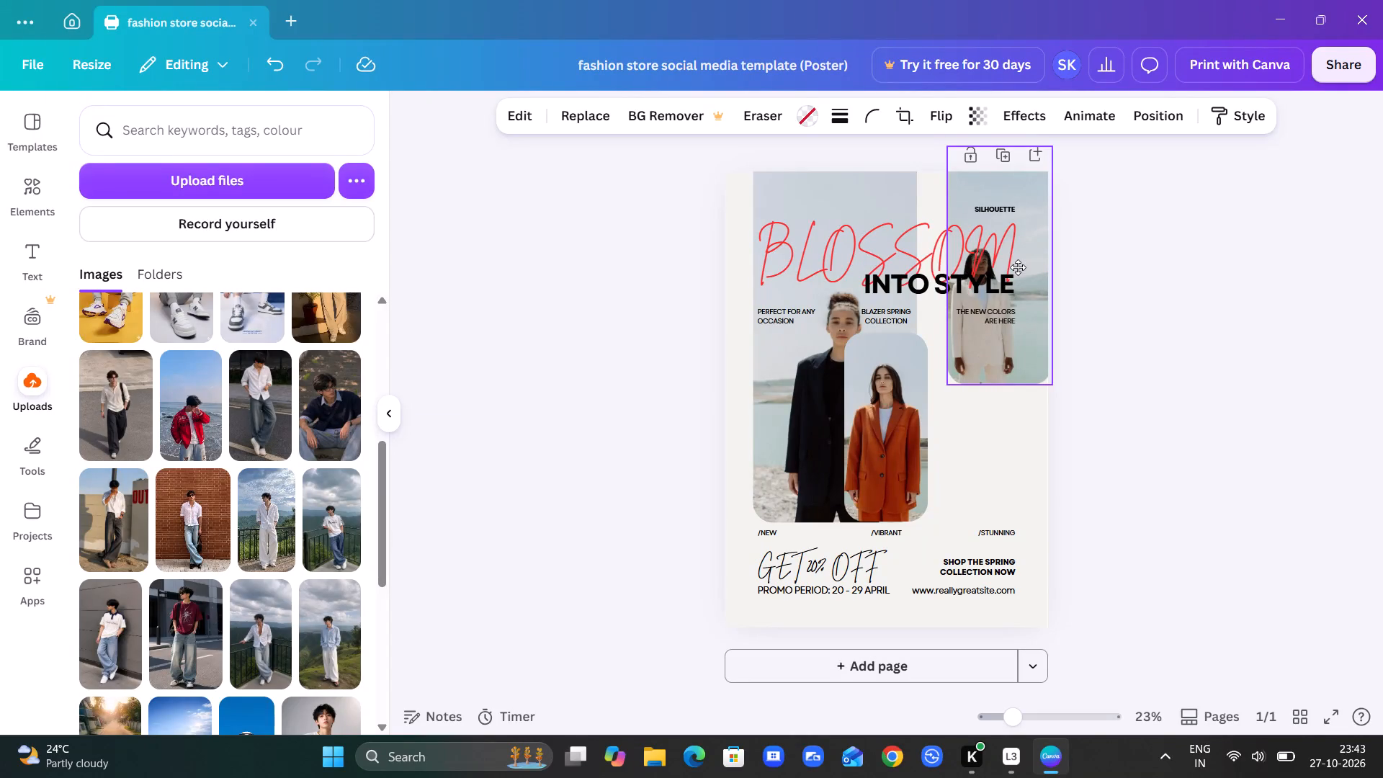
left_click_drag(1018, 267, 1041, 278)
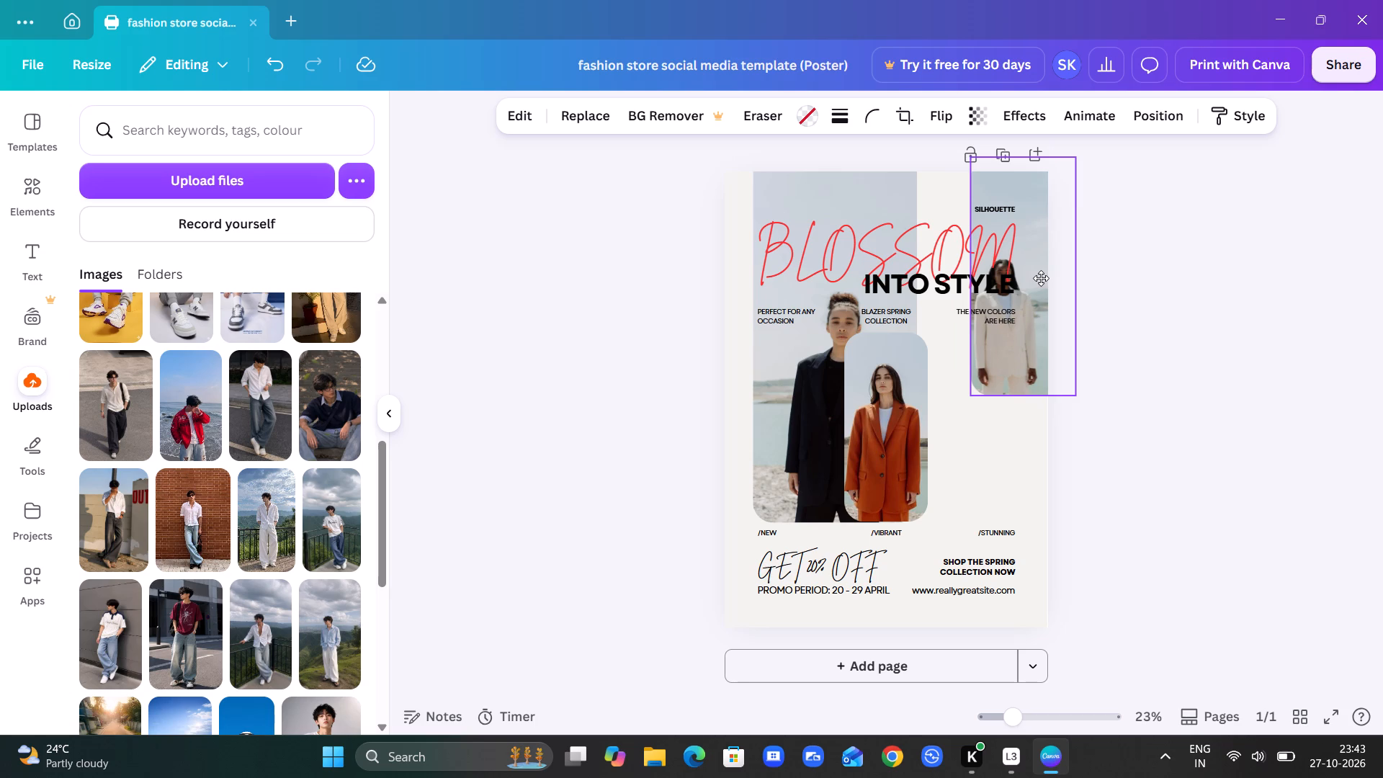
left_click_drag(1041, 278, 1031, 204)
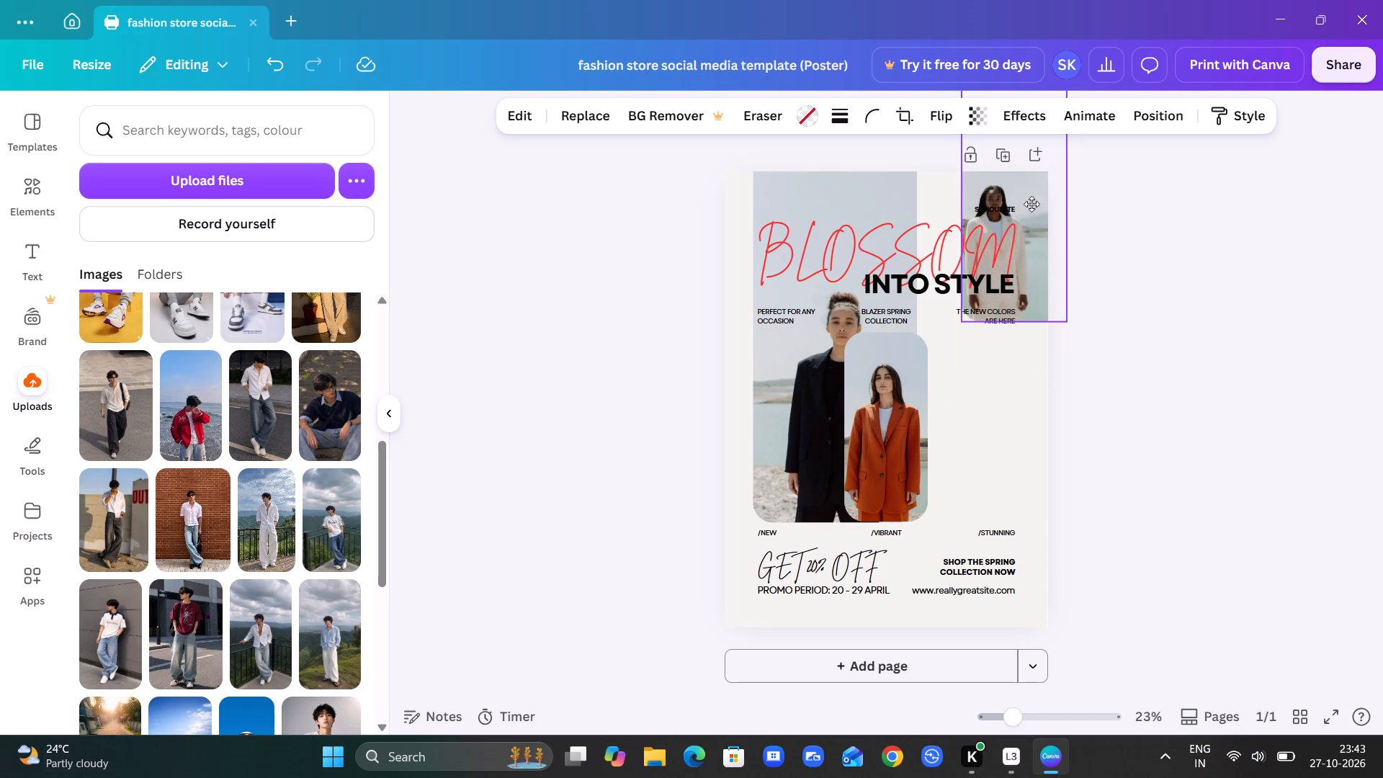
left_click_drag(1031, 204, 1043, 261)
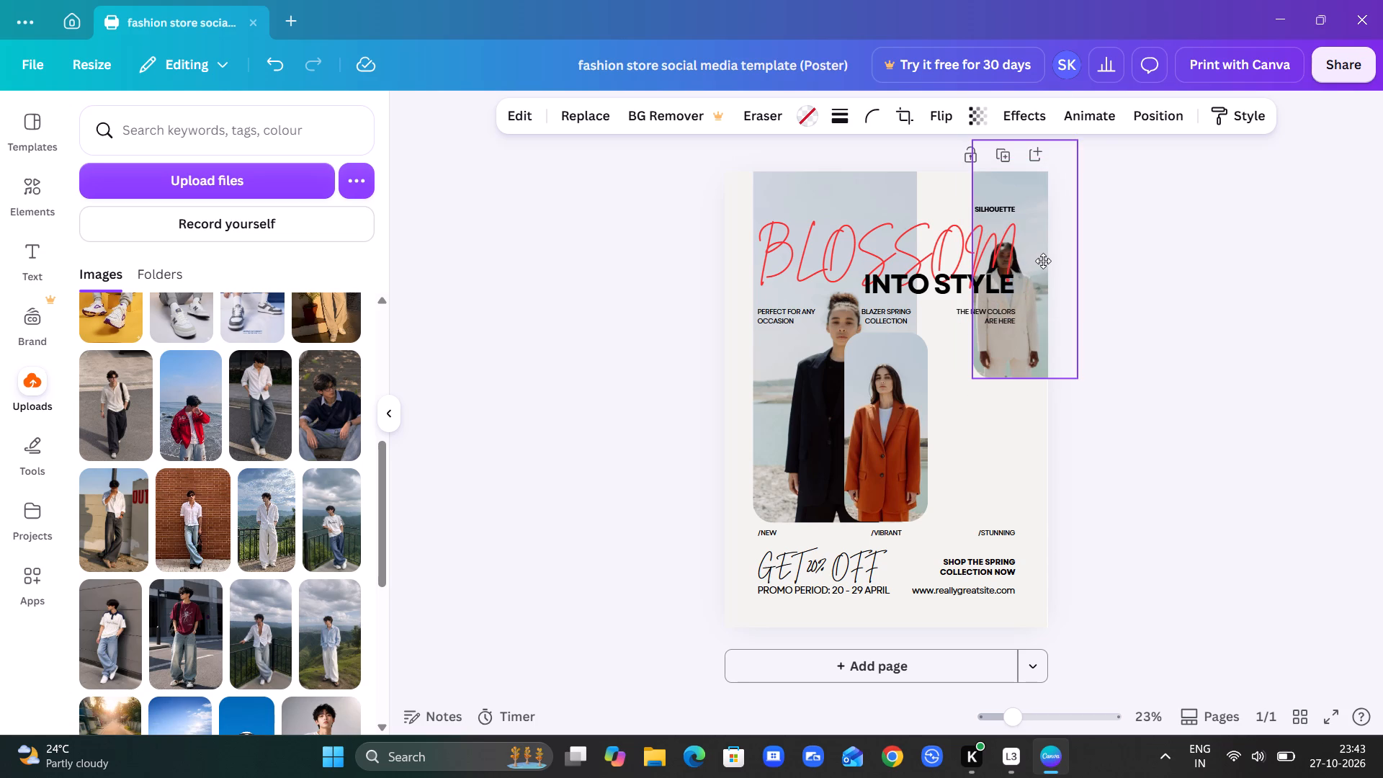
left_click_drag(1043, 261, 1078, 243)
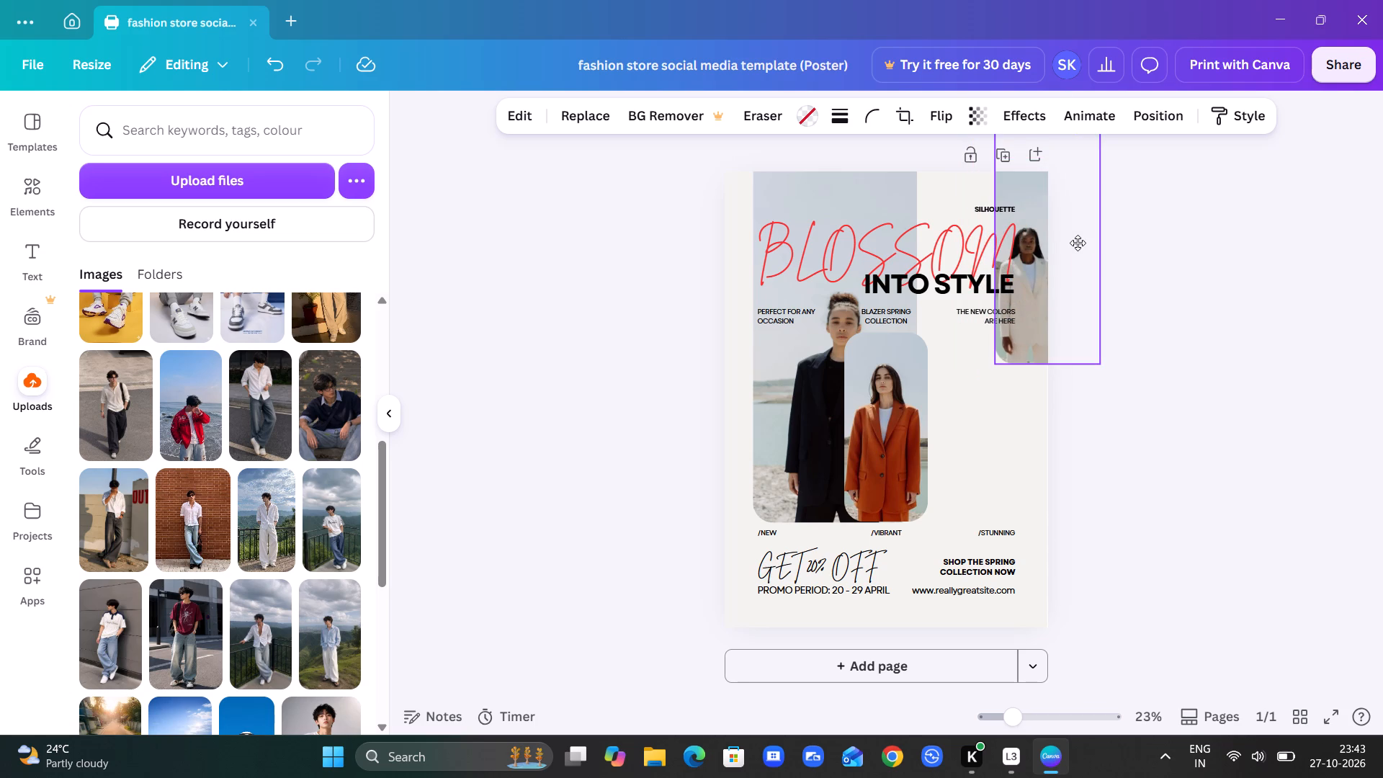
left_click_drag(1078, 243, 1203, 328)
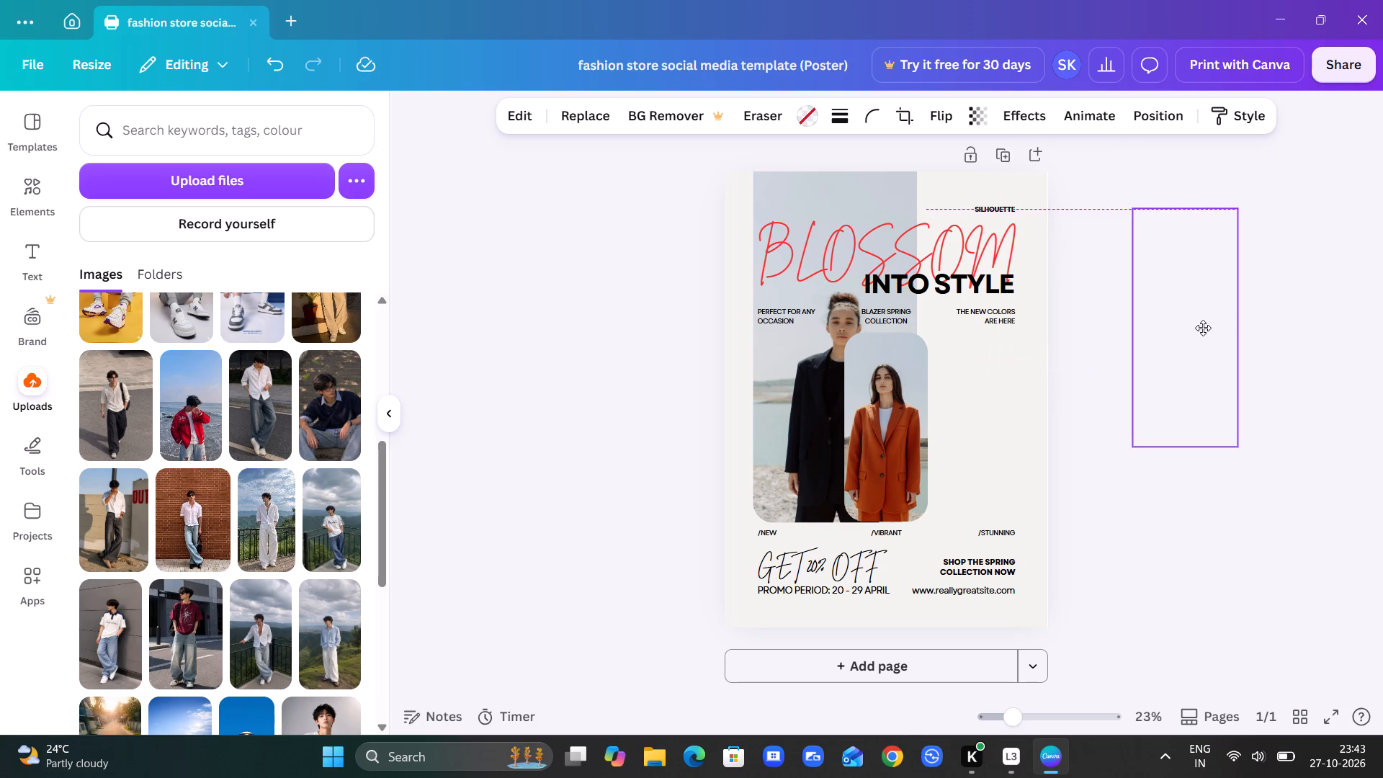
left_click_drag(1203, 328, 1160, 264)
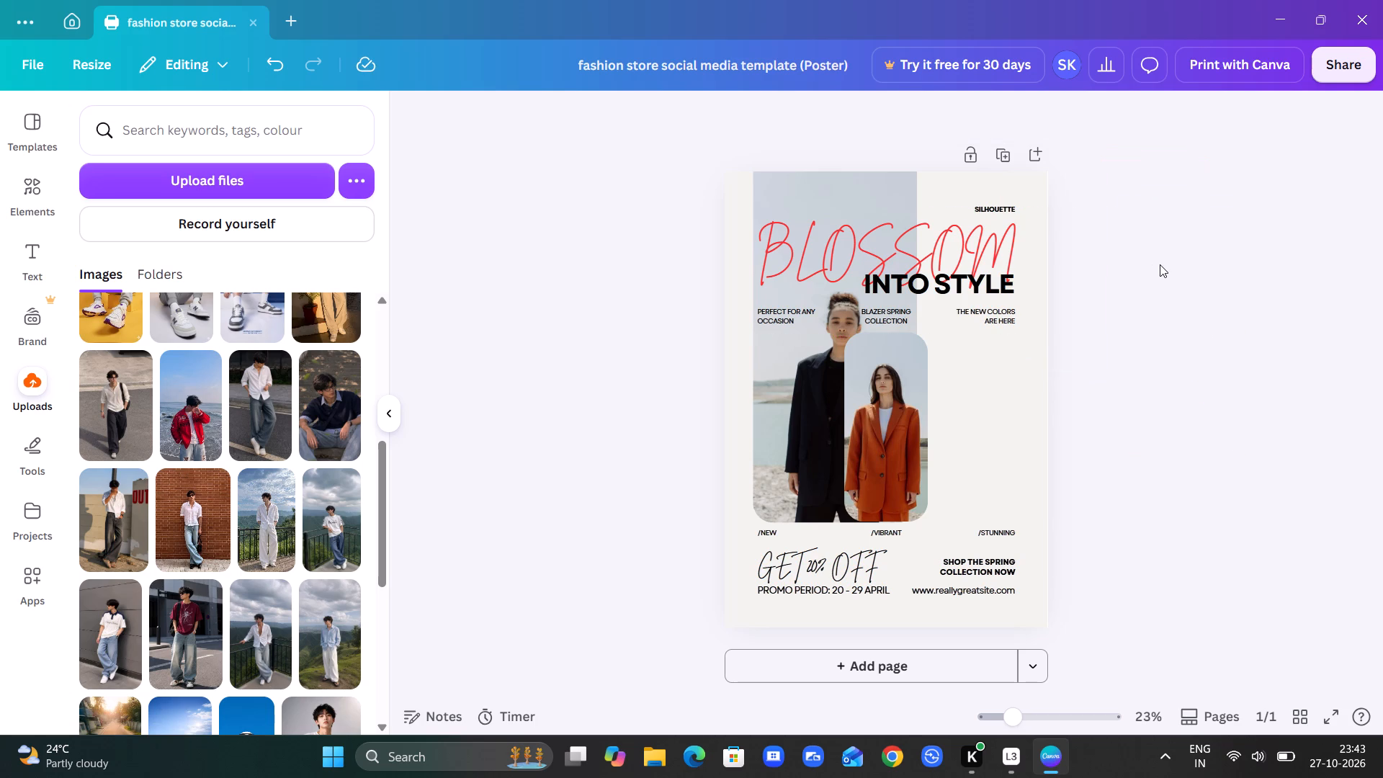
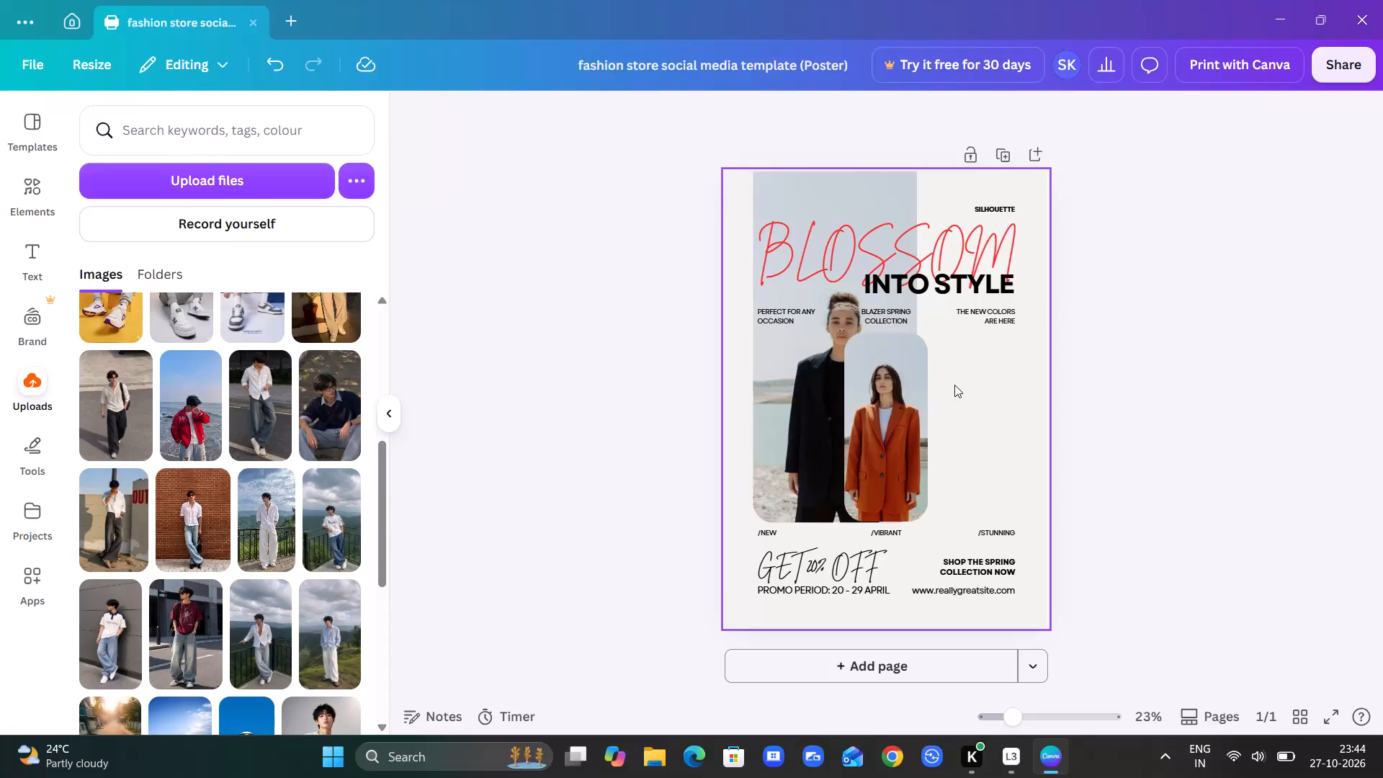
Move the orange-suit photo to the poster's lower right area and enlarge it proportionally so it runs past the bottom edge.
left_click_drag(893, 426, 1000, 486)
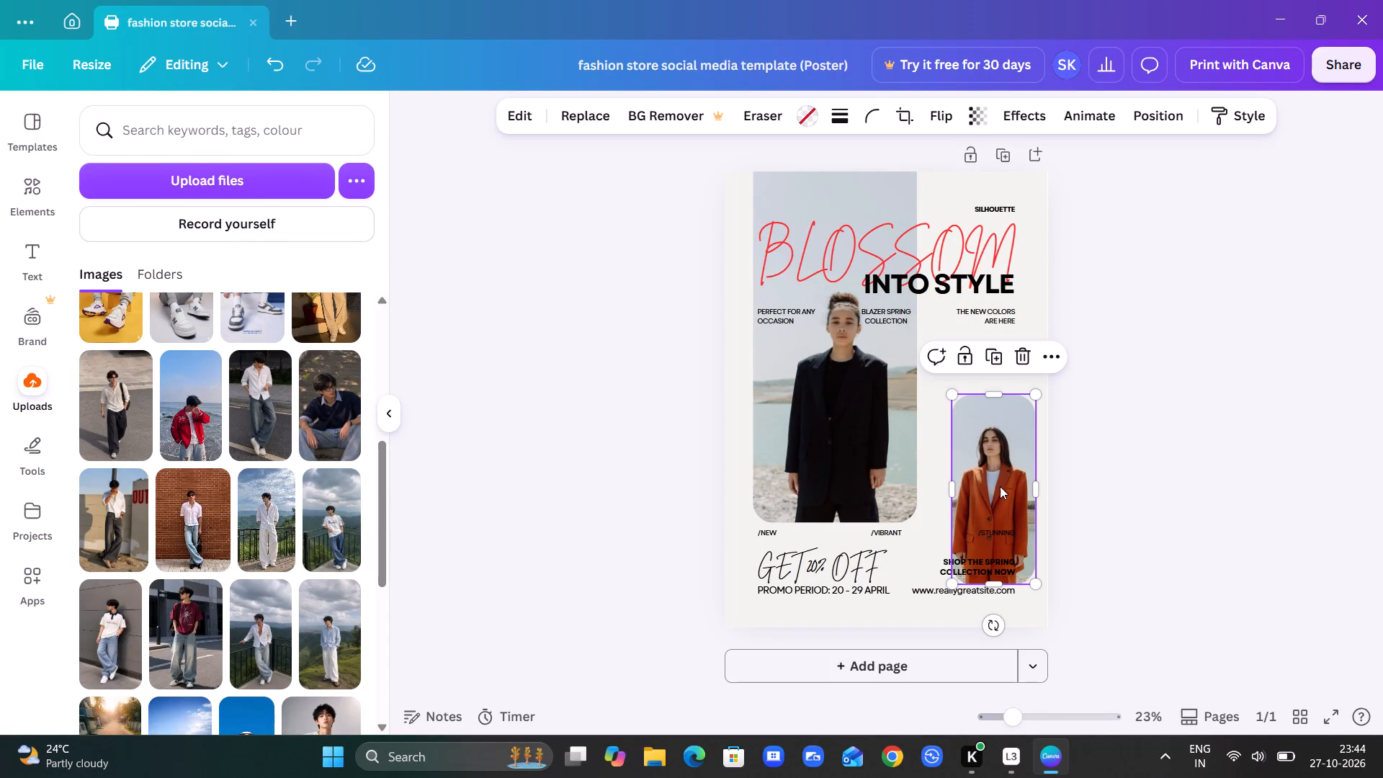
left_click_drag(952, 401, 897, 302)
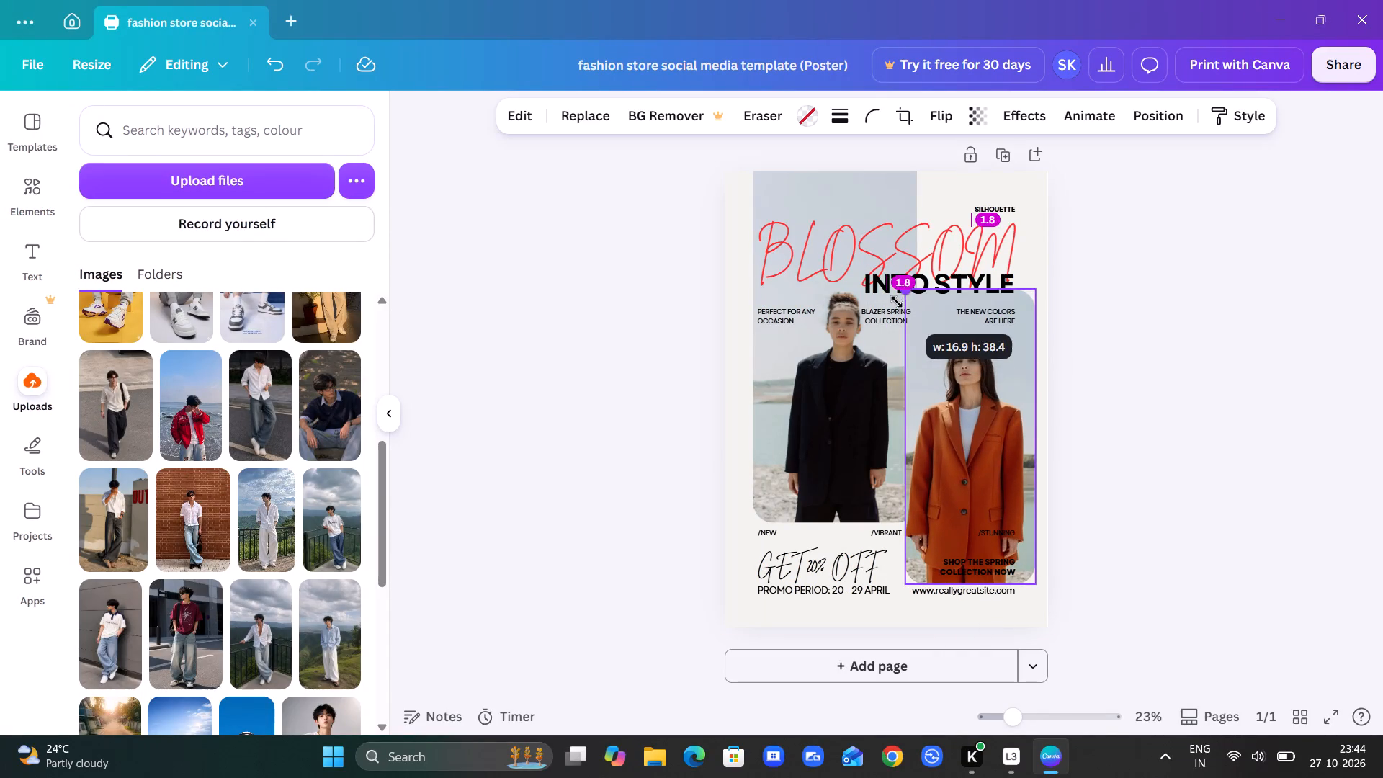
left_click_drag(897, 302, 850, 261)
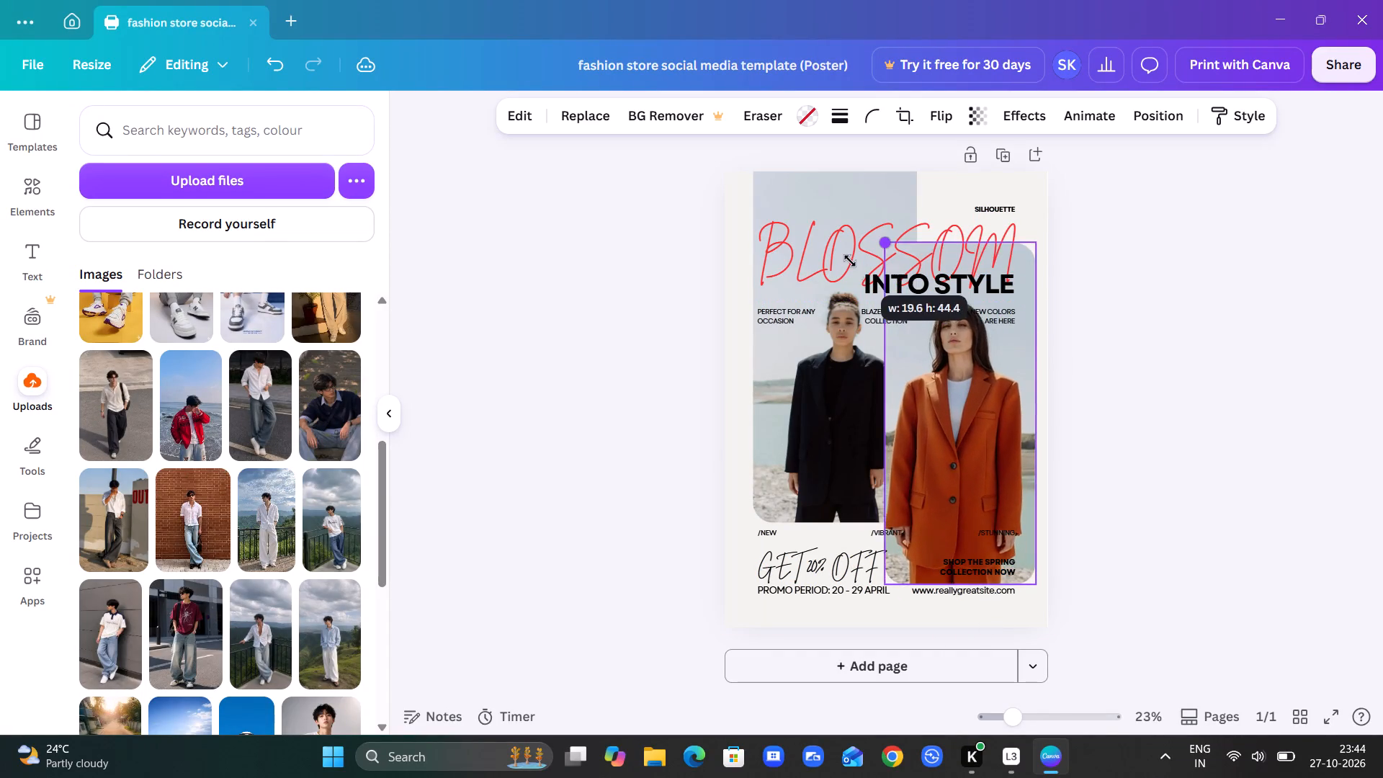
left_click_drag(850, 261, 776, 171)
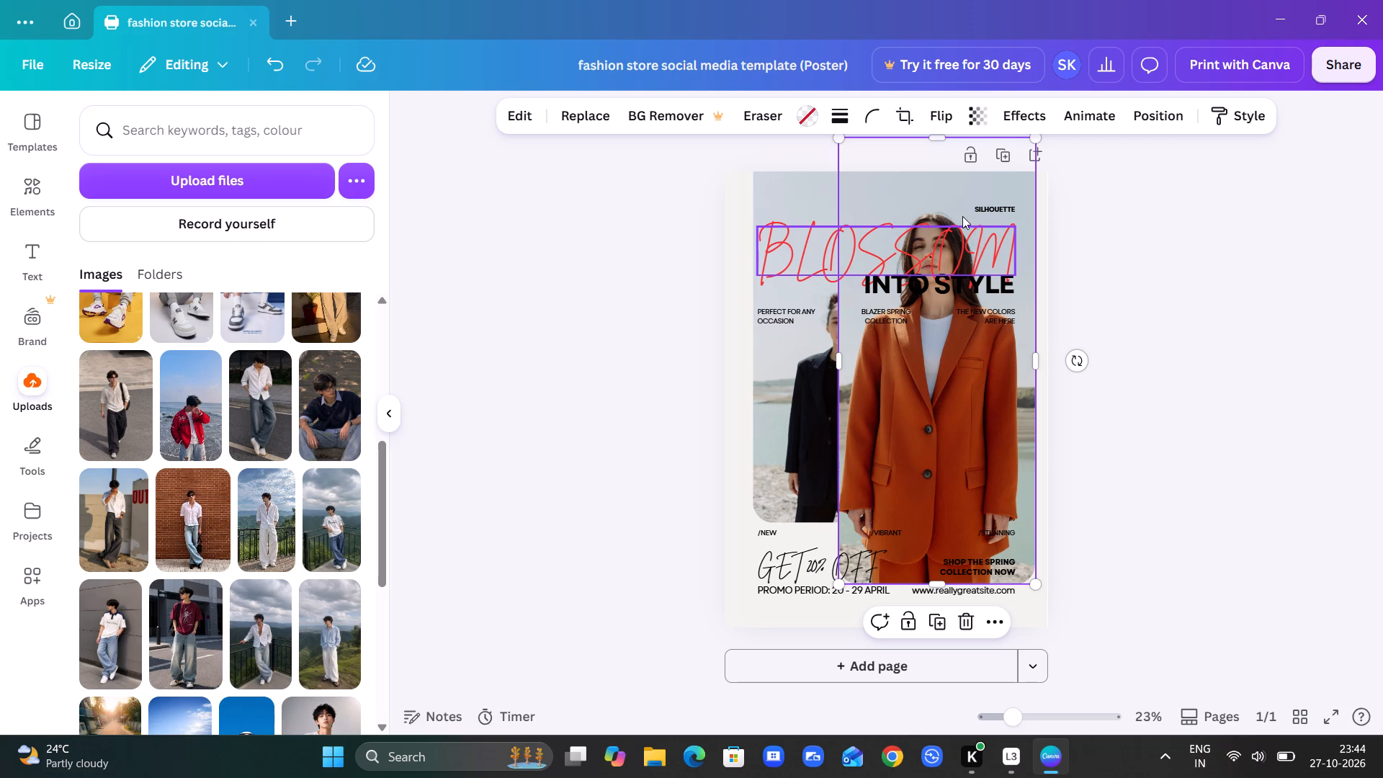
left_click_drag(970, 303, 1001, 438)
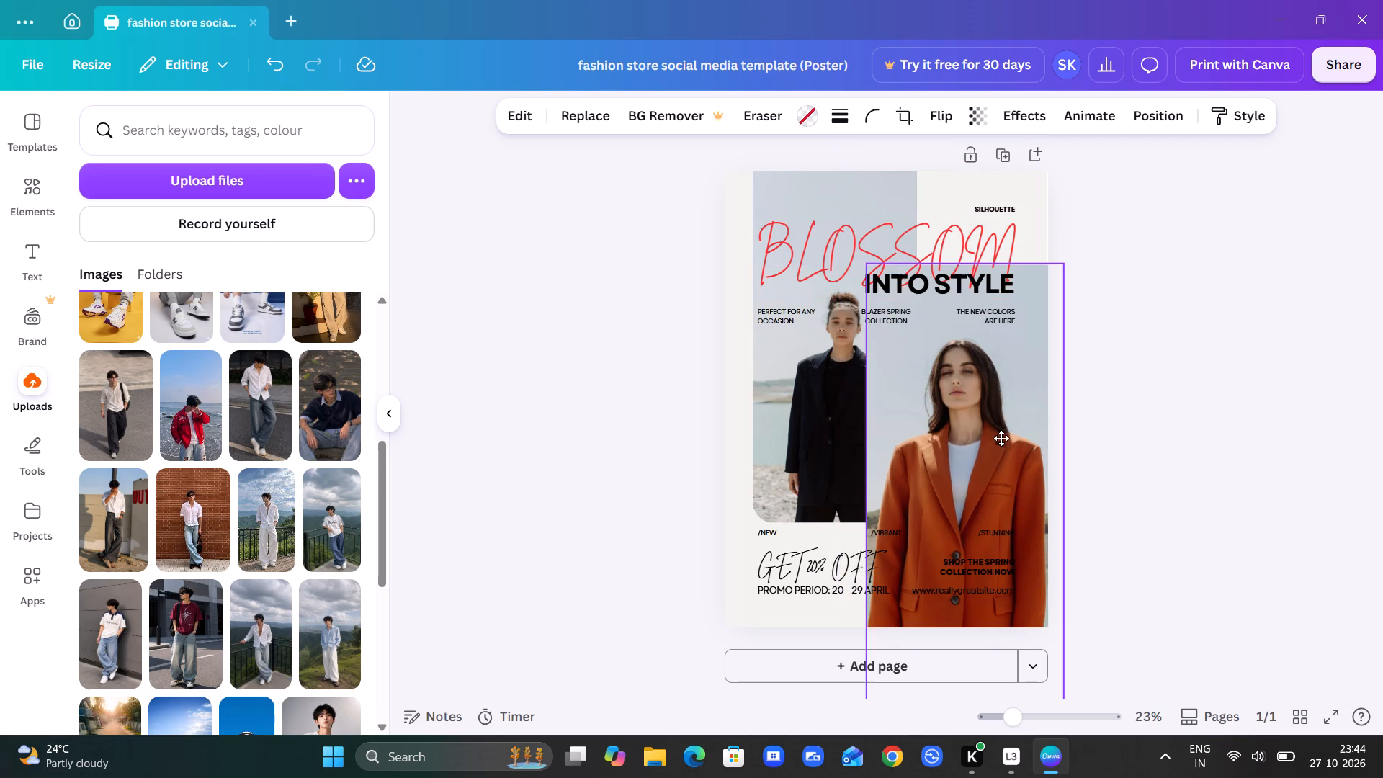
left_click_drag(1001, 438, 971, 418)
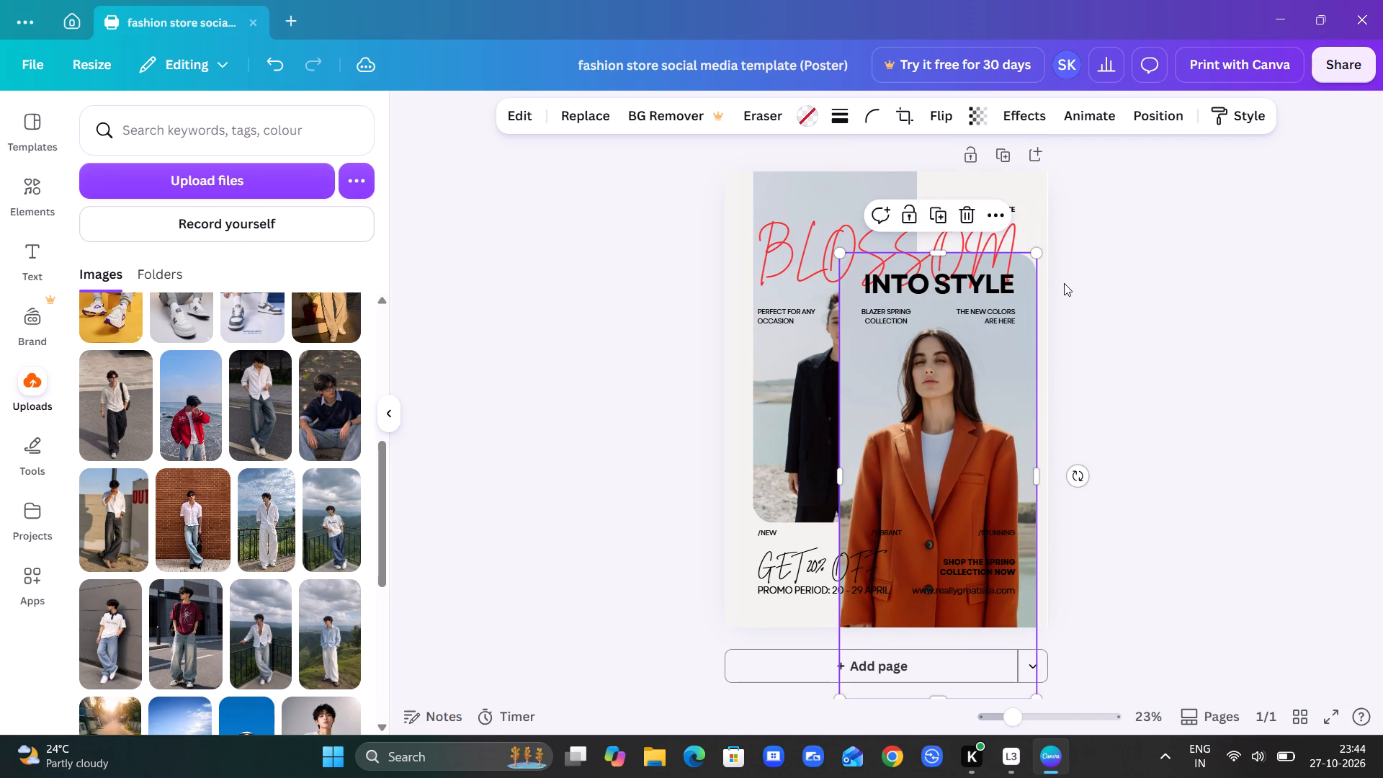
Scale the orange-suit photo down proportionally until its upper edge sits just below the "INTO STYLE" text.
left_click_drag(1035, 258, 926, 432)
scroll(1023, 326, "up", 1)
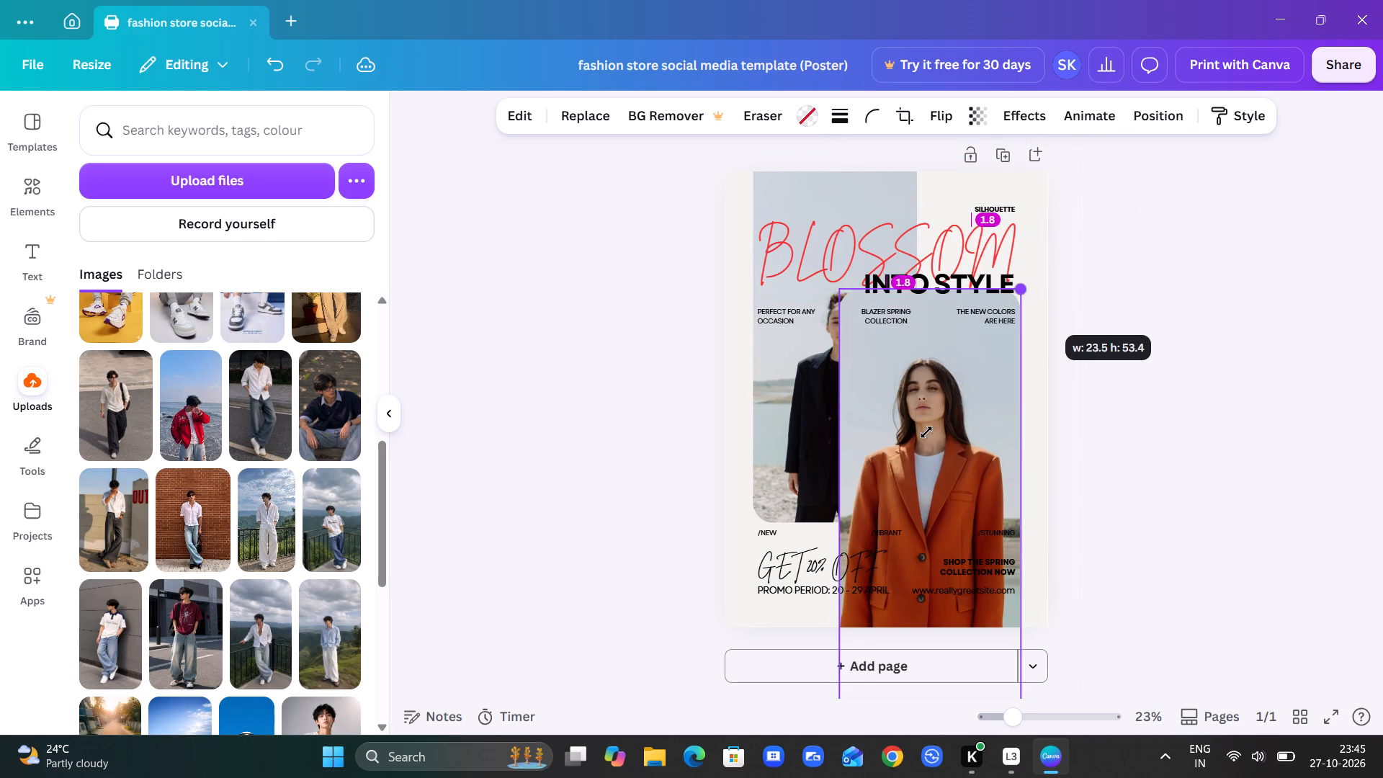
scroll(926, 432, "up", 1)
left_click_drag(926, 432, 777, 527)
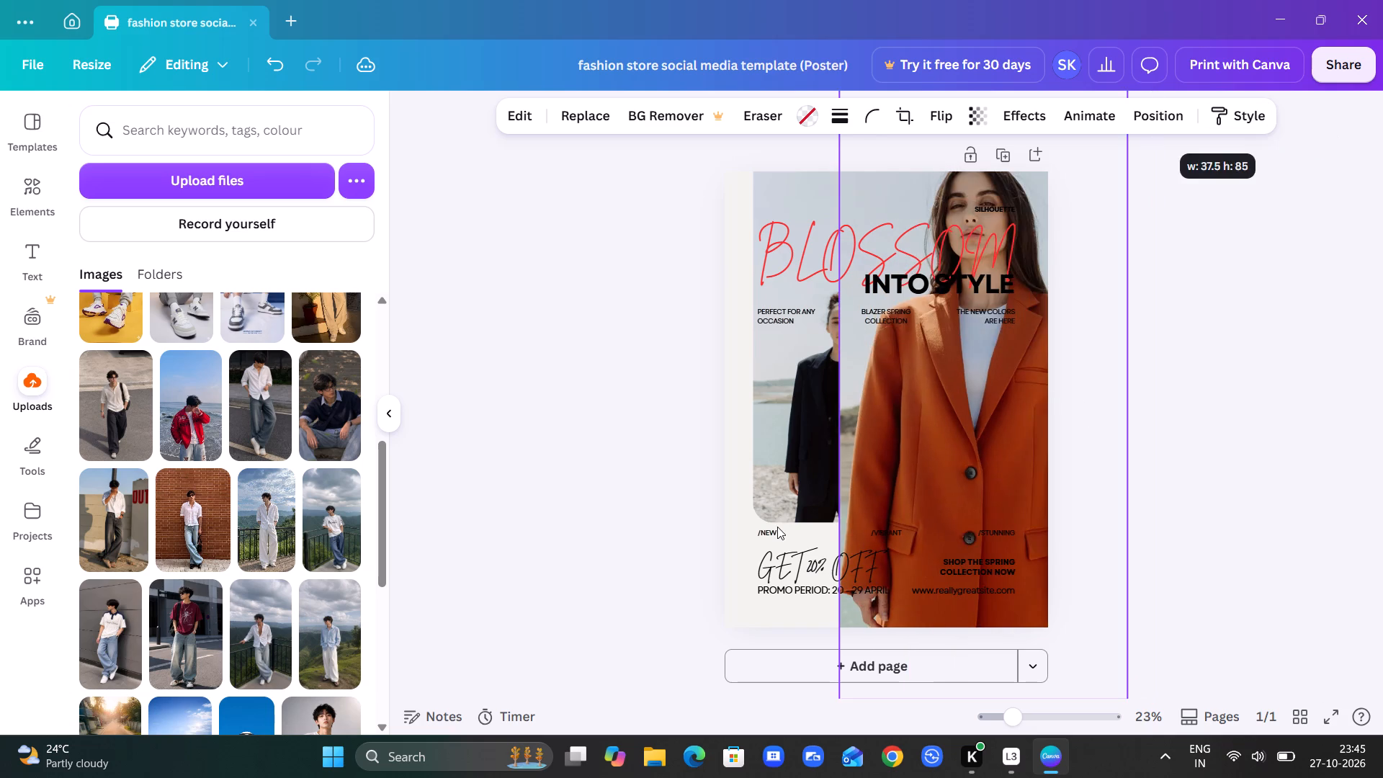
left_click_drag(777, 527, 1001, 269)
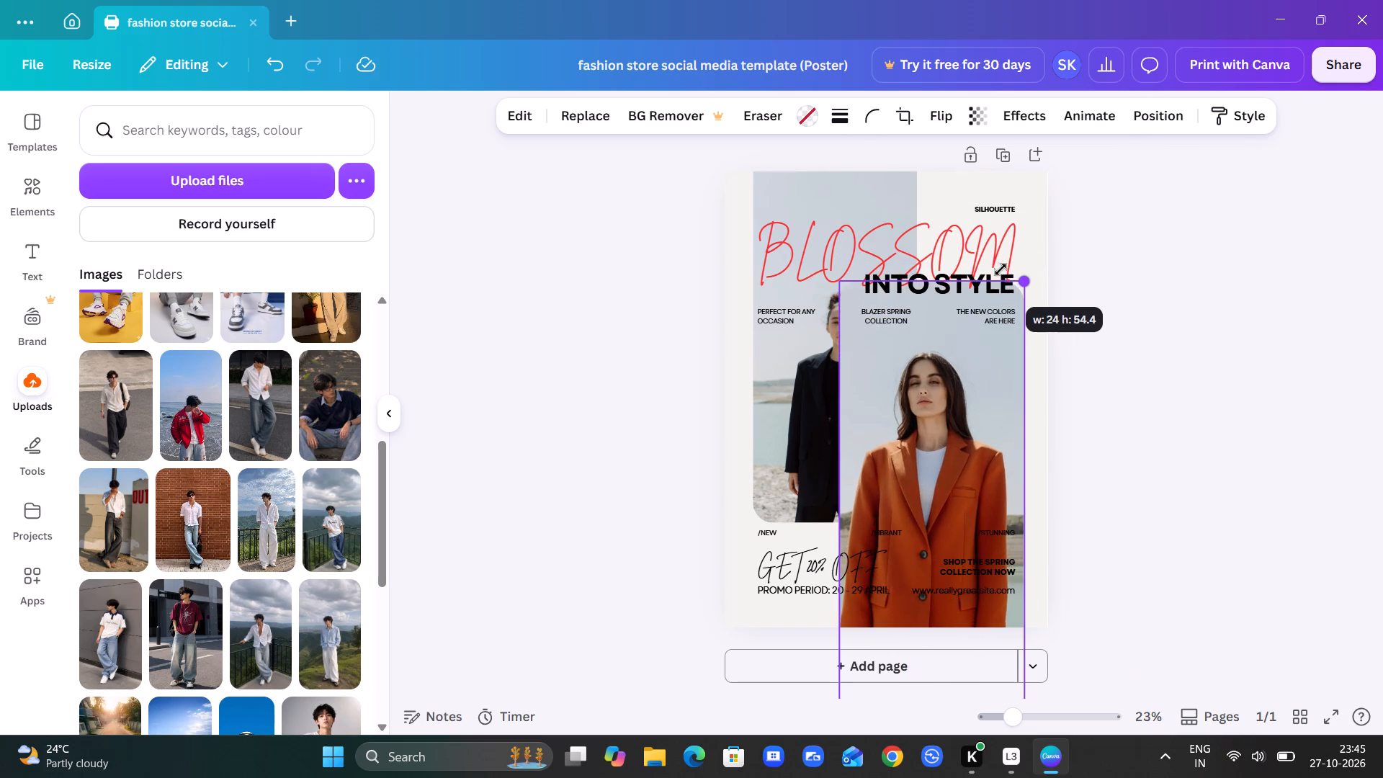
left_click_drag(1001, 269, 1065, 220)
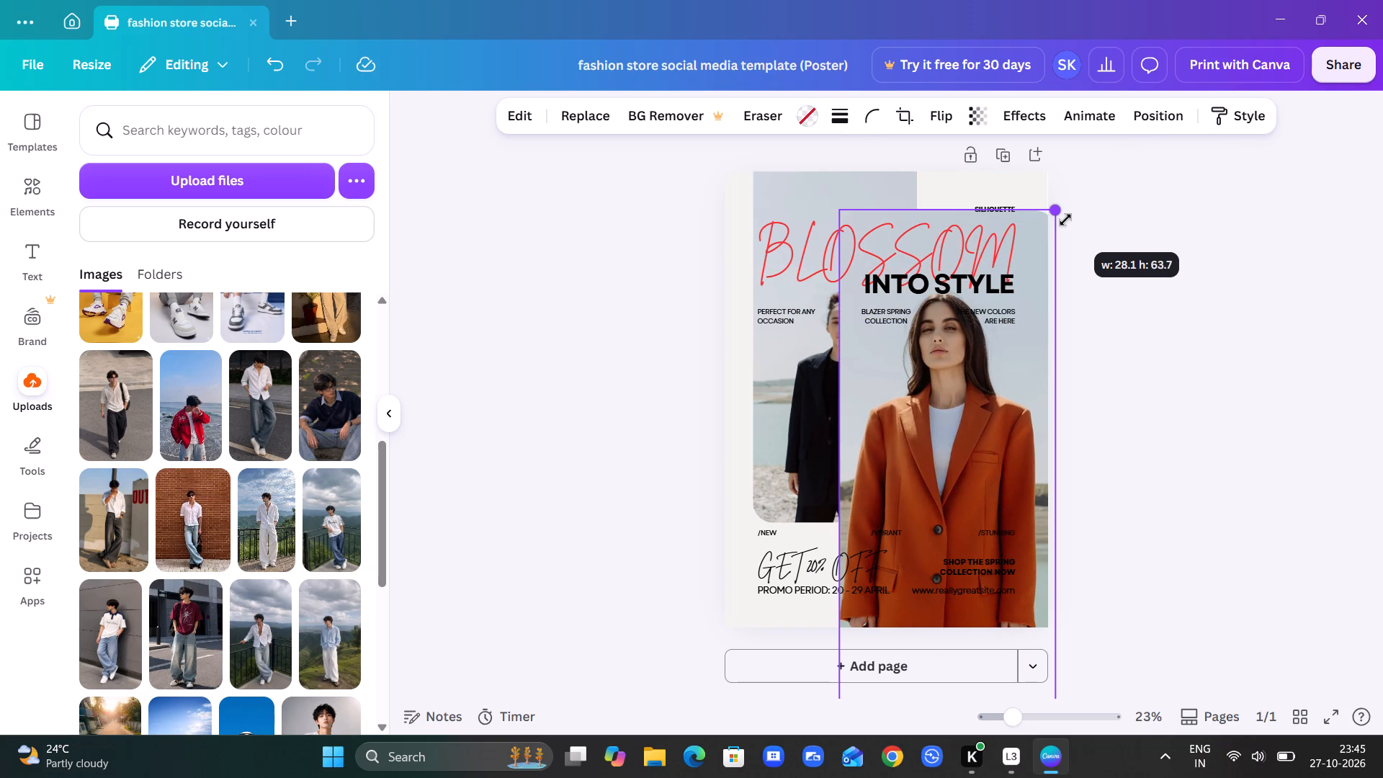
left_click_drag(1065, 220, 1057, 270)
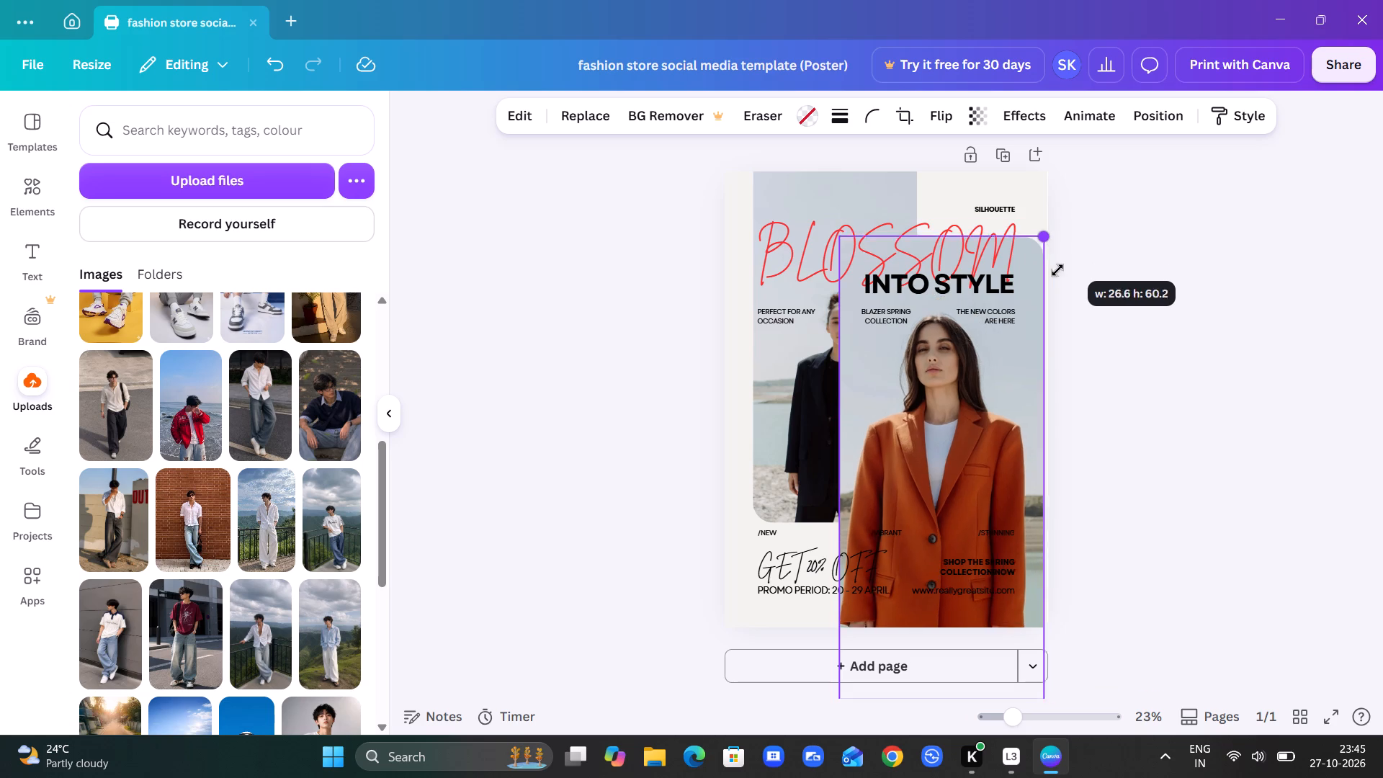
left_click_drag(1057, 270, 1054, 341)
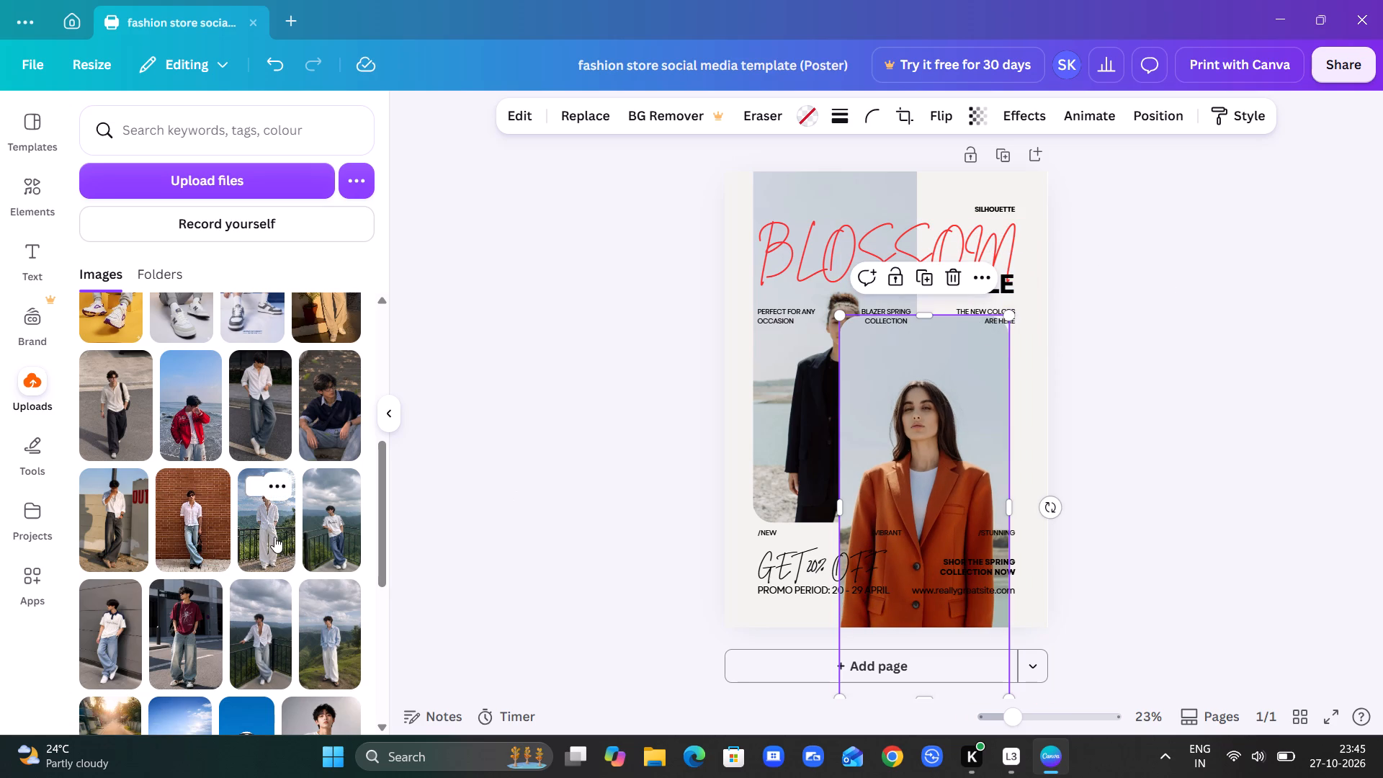
Replace the orange-suit picture with the uploaded photo of the man in white shirt and white trousers by a railing.
left_click_drag(274, 537, 940, 438)
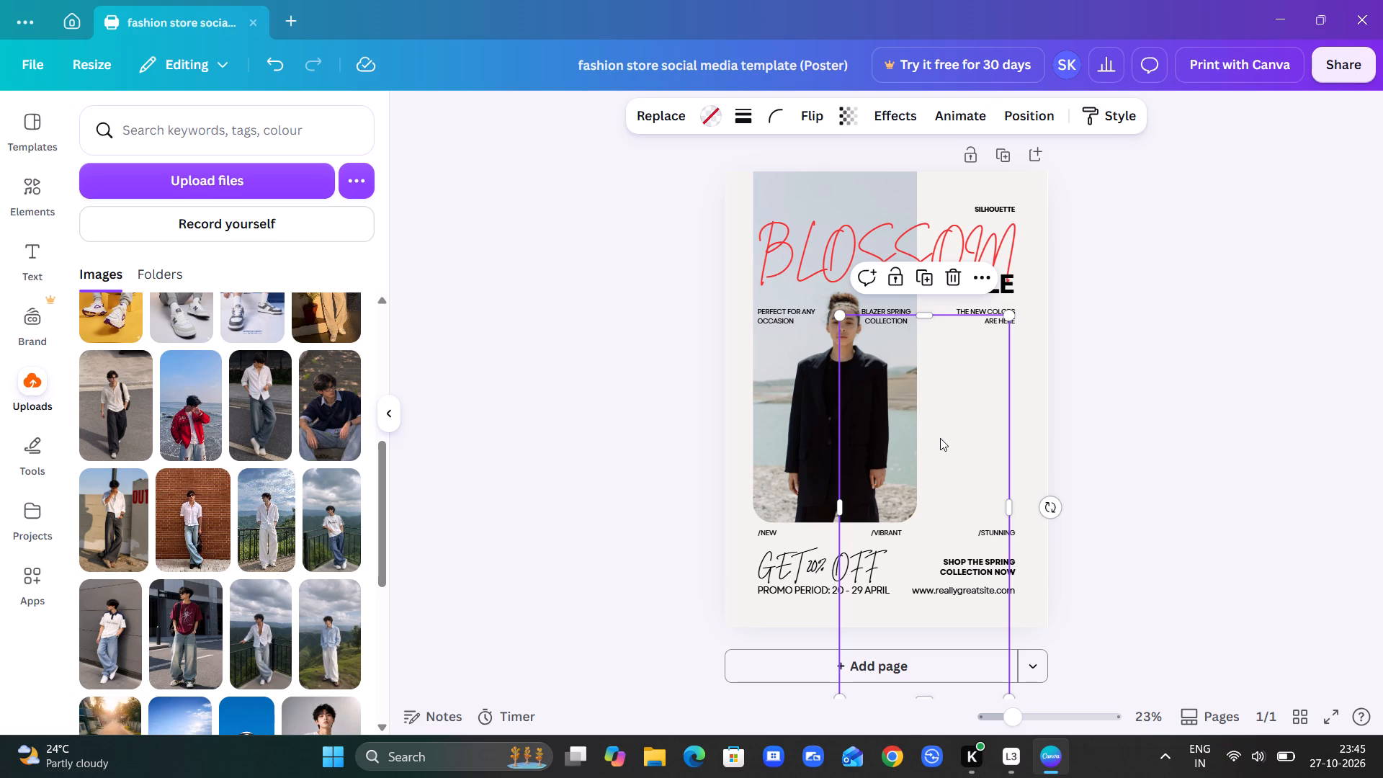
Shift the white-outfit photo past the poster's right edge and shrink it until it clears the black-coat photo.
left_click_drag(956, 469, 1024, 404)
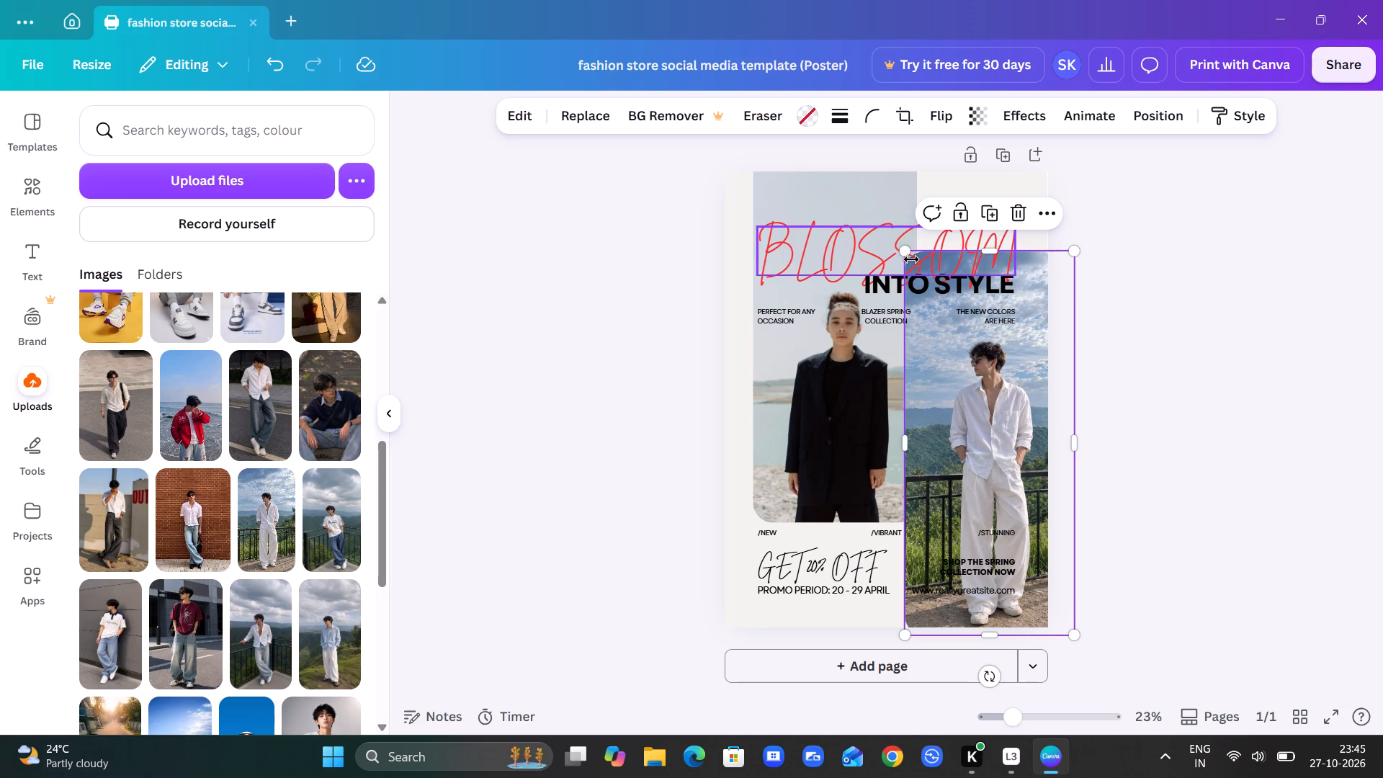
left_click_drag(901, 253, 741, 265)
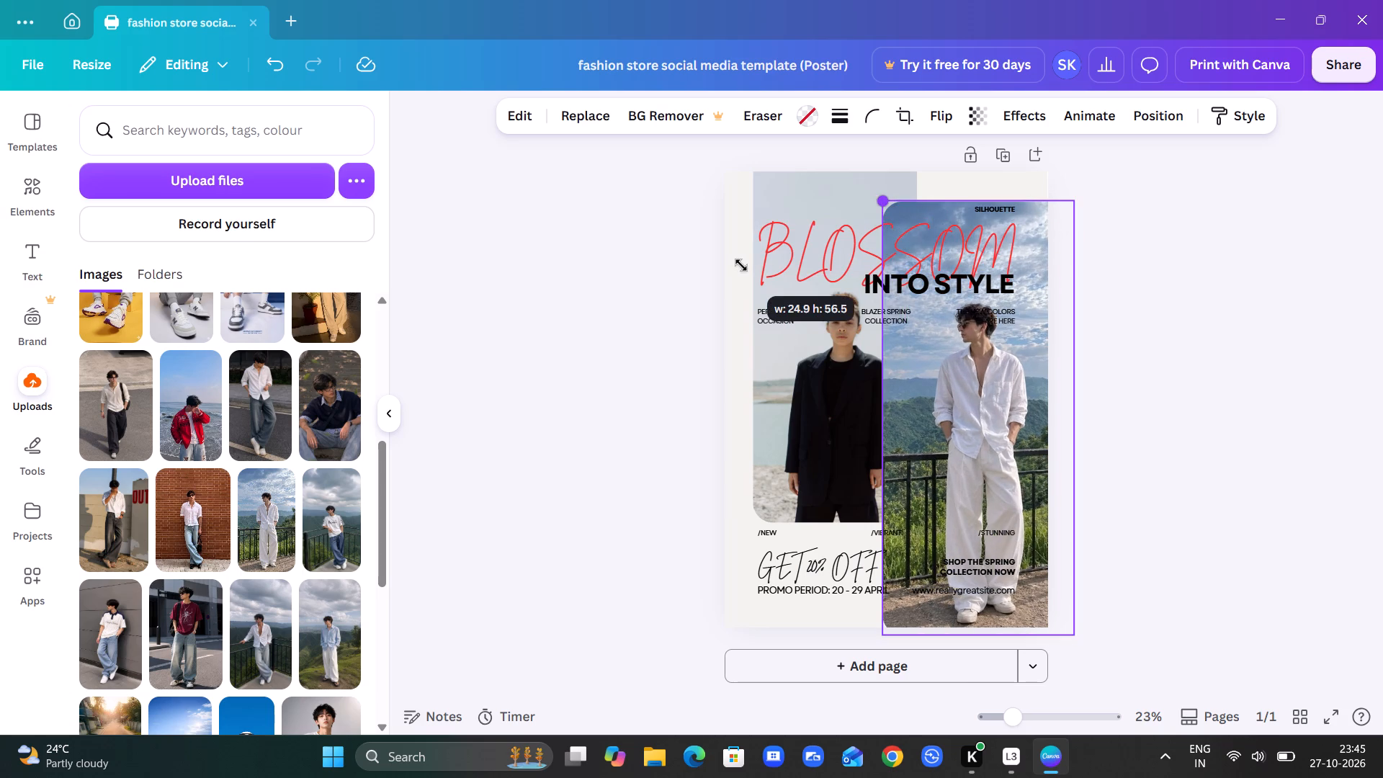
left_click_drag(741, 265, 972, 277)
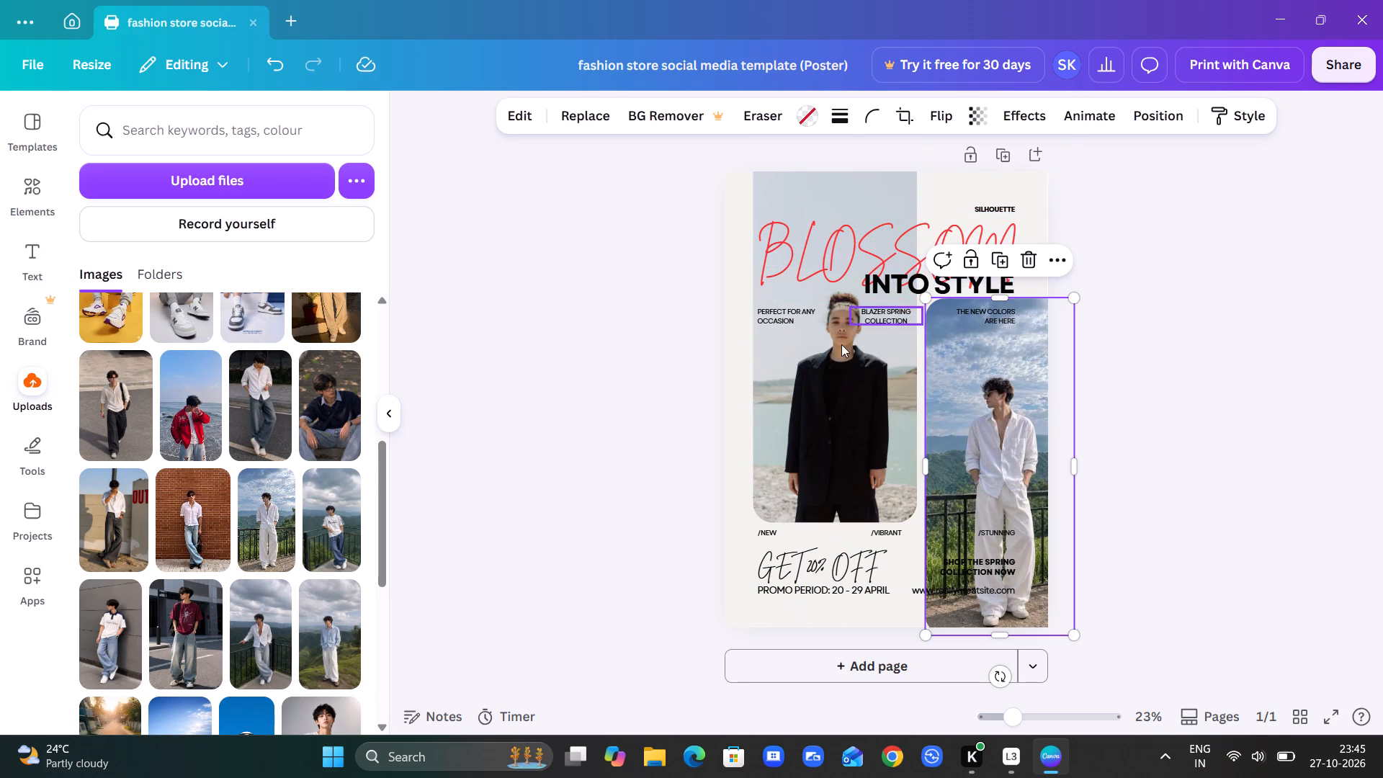
Move the black-coat photo to the poster's lower left corner and enlarge it proportionally beyond the poster's top edge.
left_click_drag(825, 431, 804, 530)
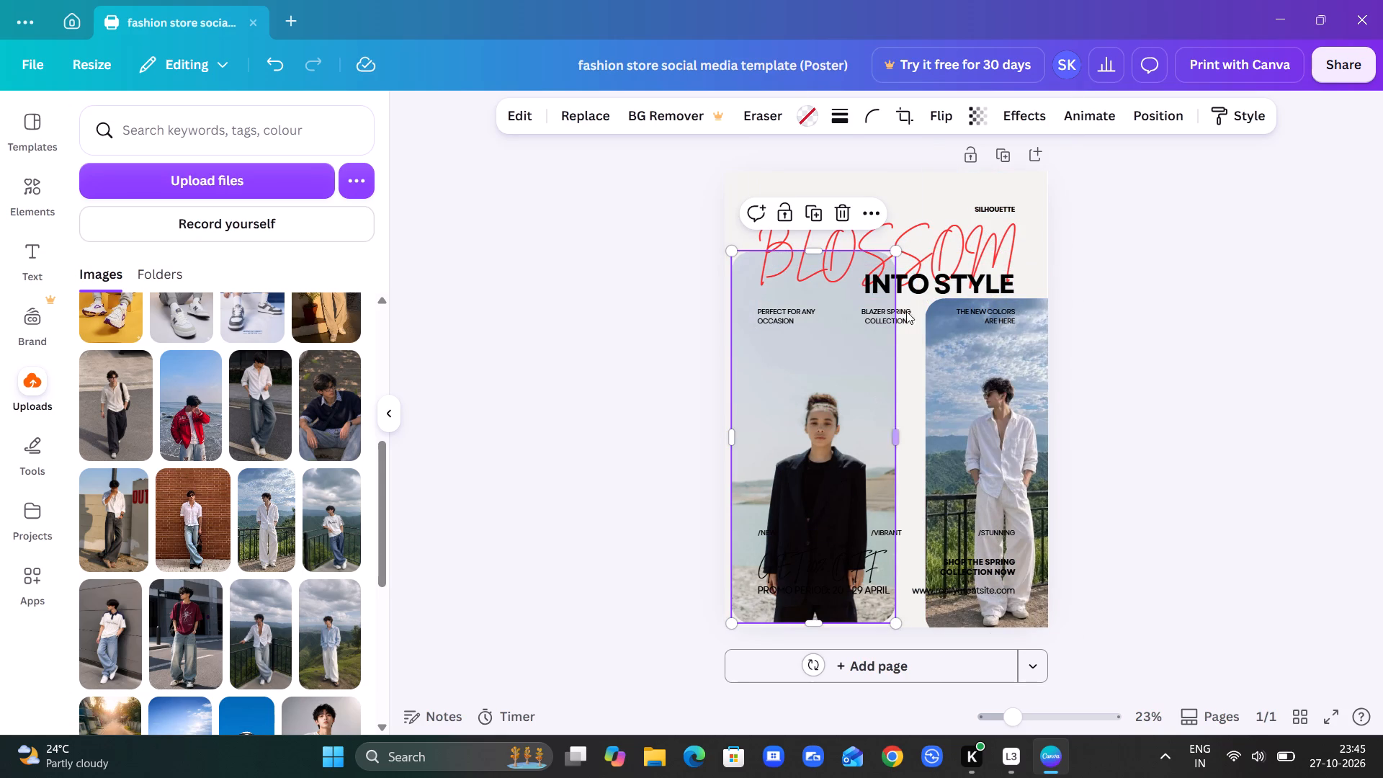
left_click_drag(895, 257, 965, 225)
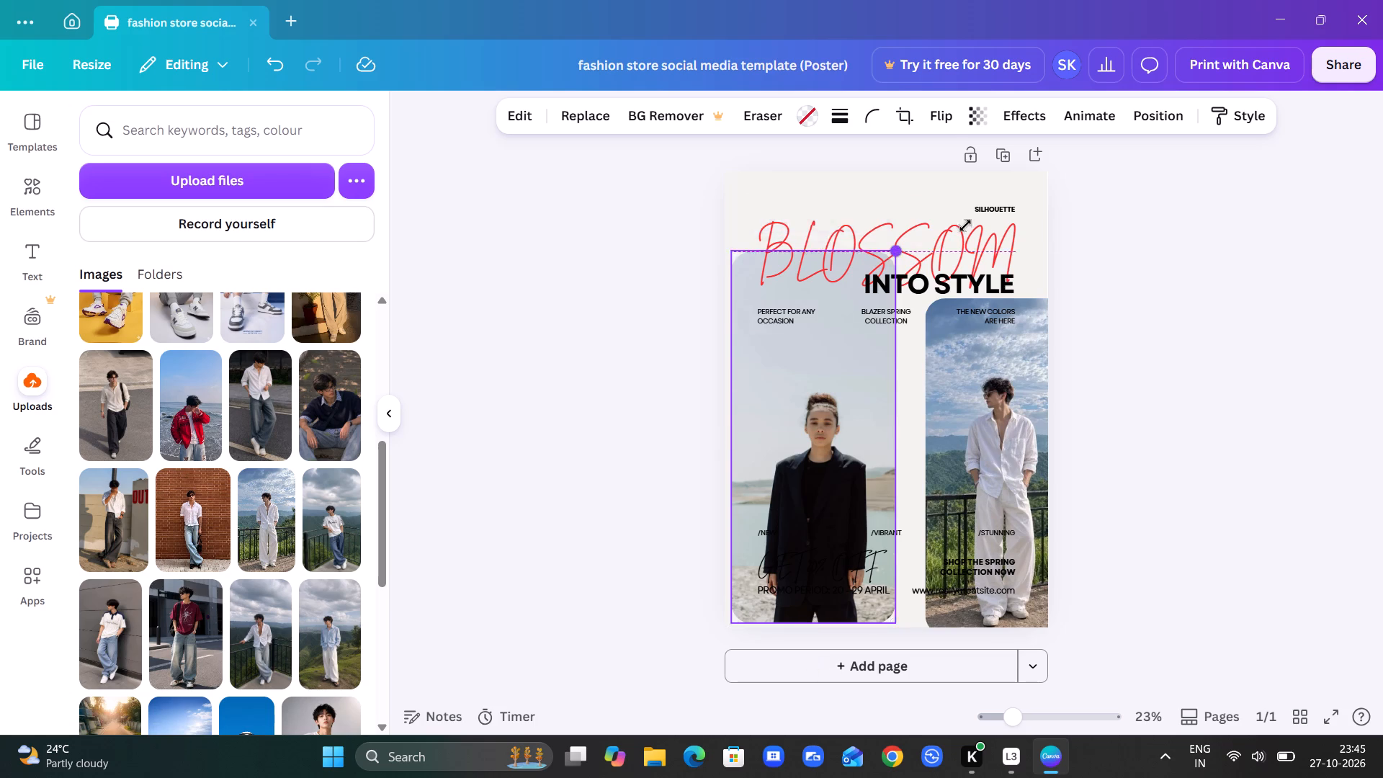
left_click_drag(965, 225, 1145, 178)
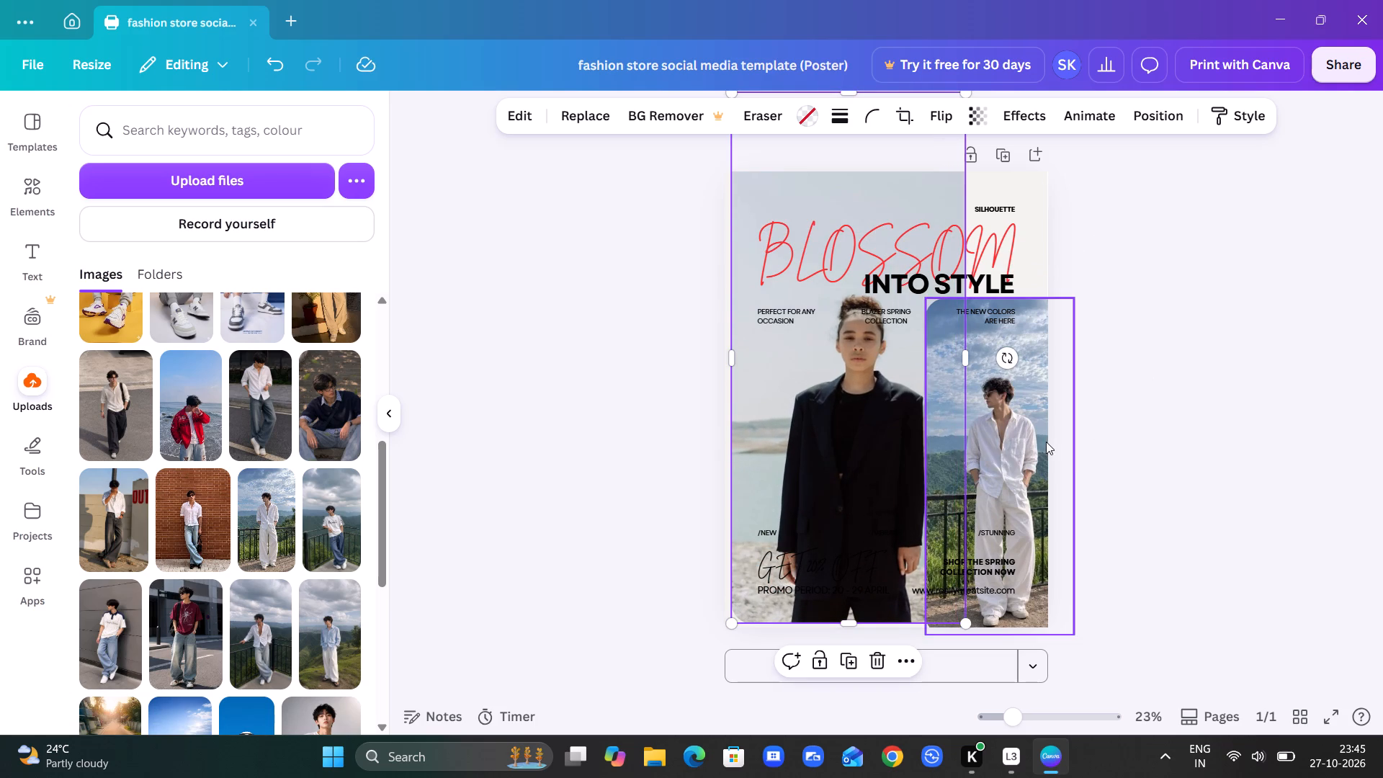
Move the white-outfit photo to the poster's upper left corner and enlarge it proportionally until it covers nearly the whole poster.
left_click_drag(1046, 442, 868, 309)
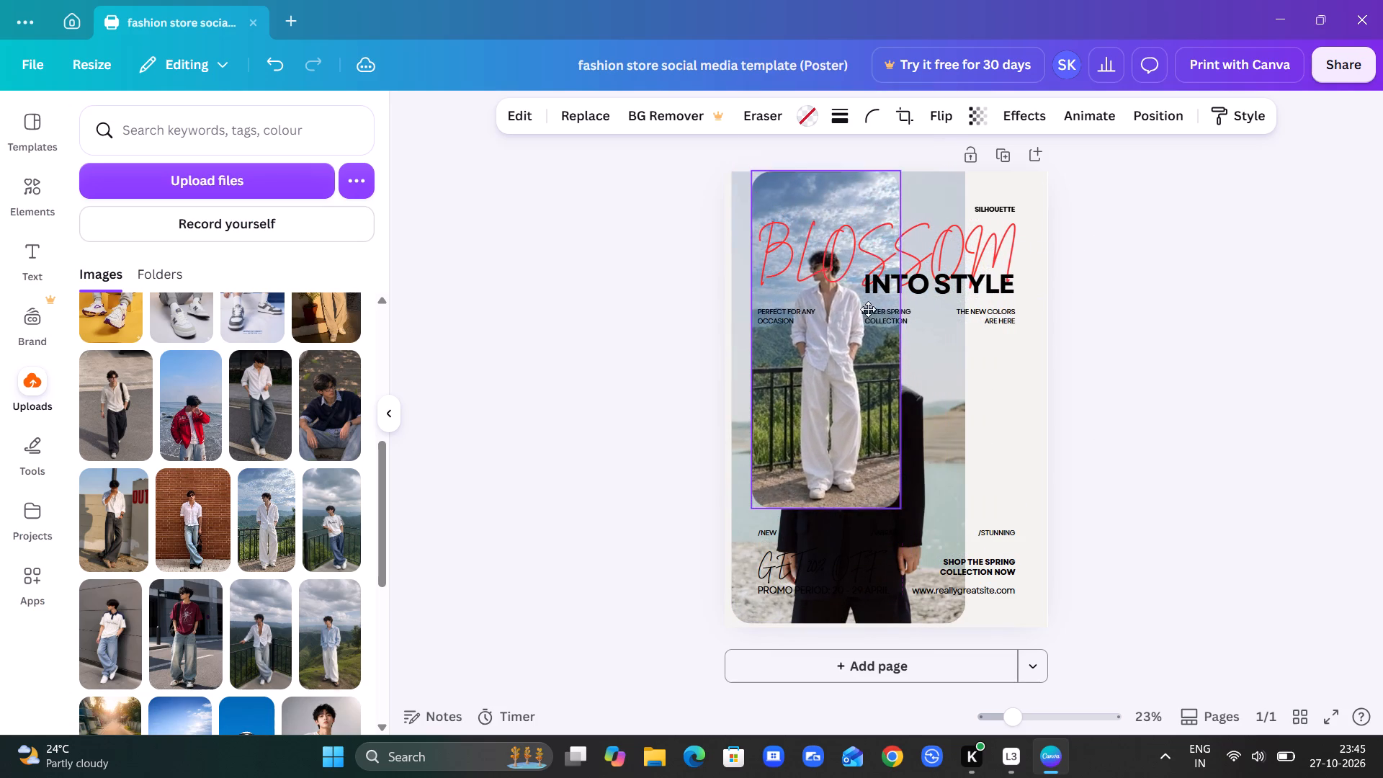
left_click_drag(868, 309, 853, 300)
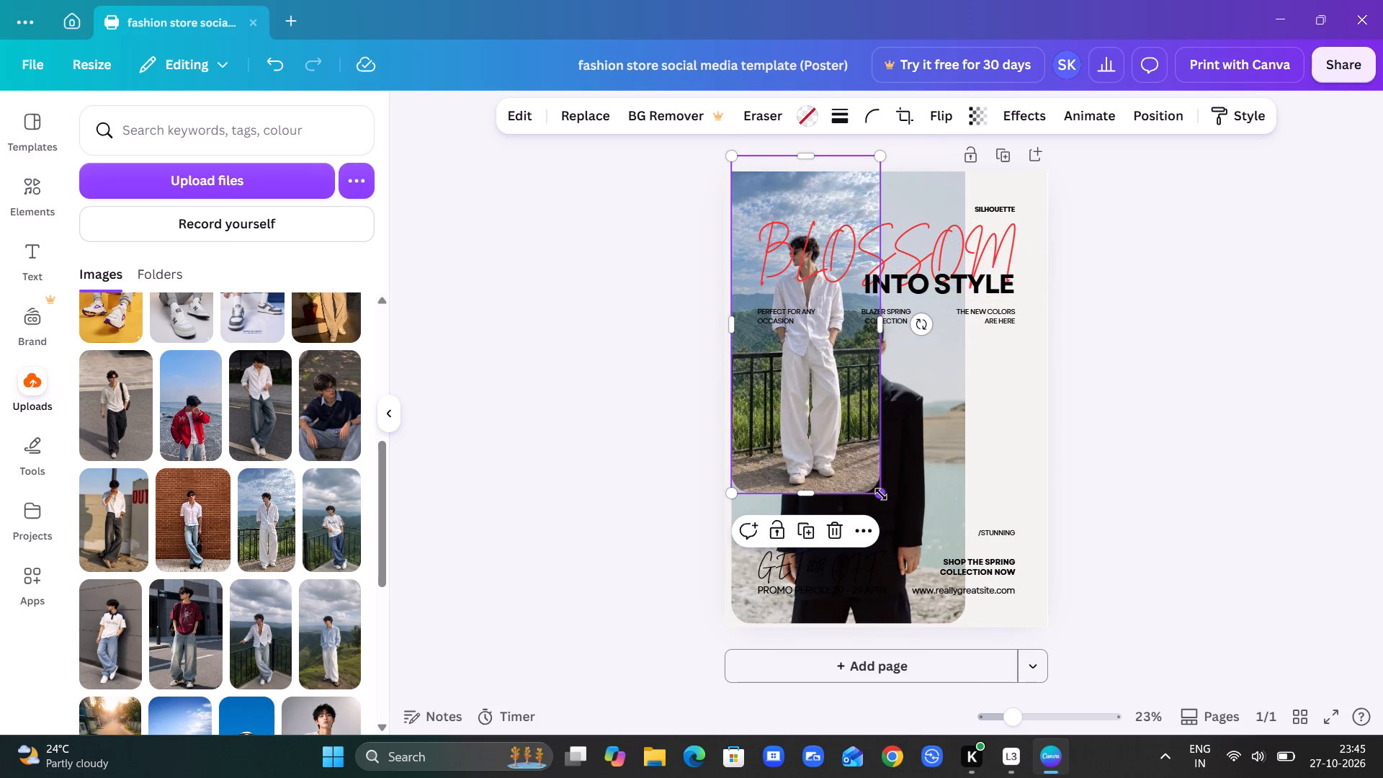
left_click_drag(881, 494, 1111, 777)
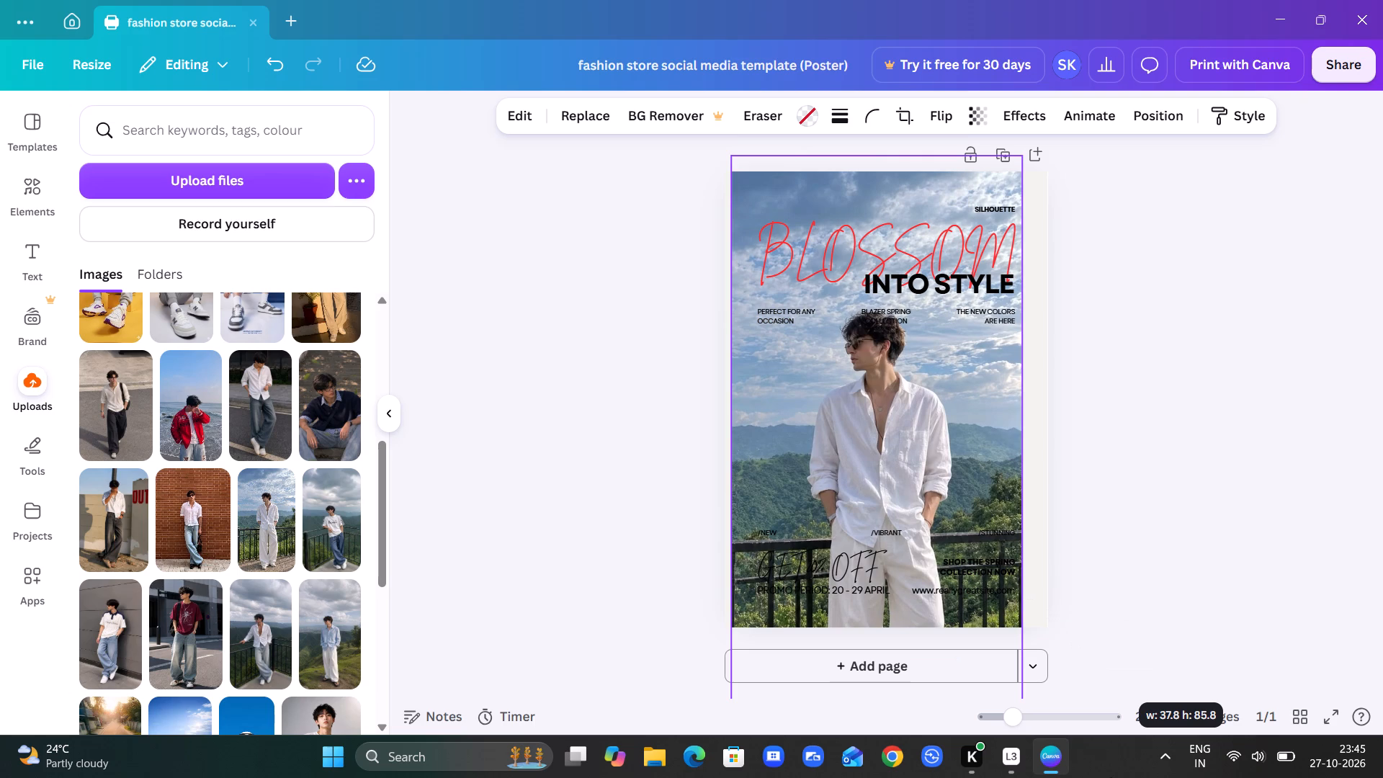
left_click_drag(1111, 777, 1264, 777)
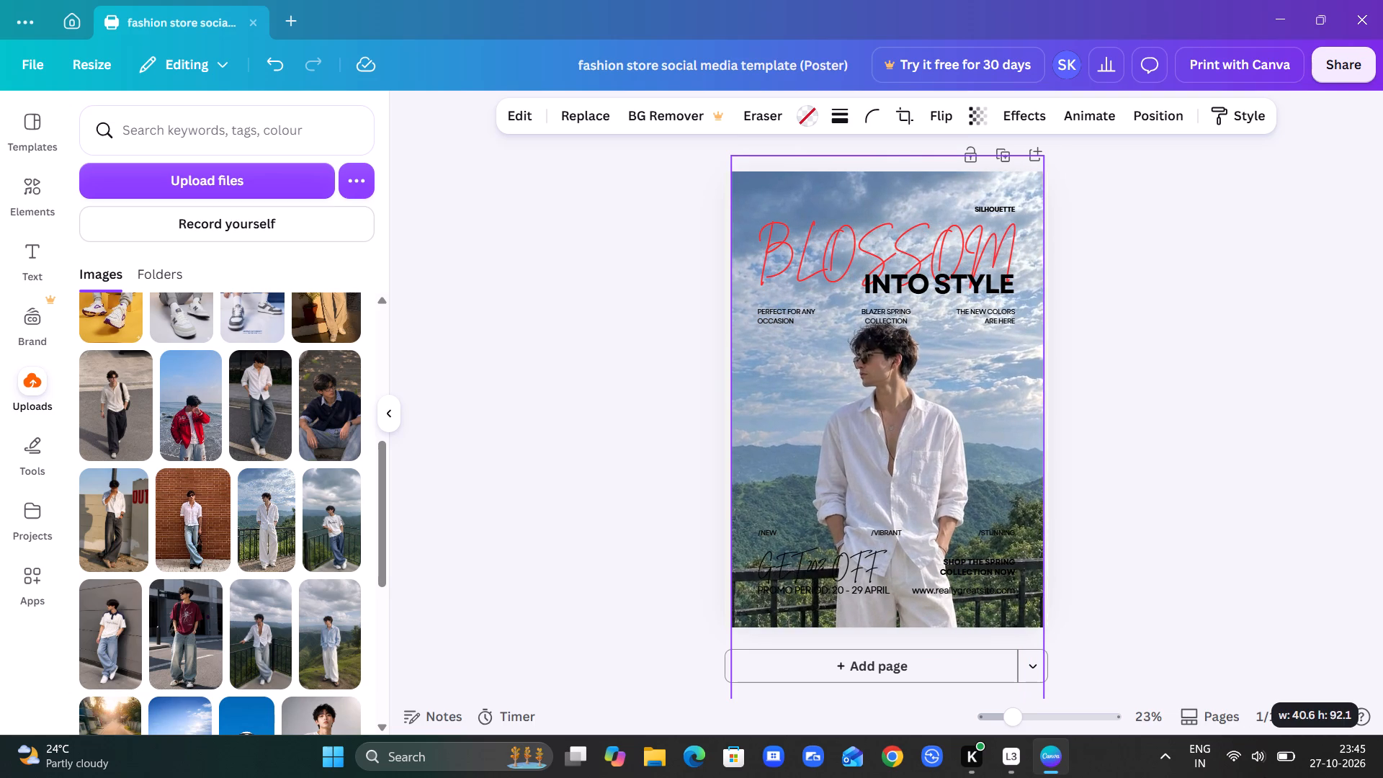
left_click_drag(1264, 777, 1336, 774)
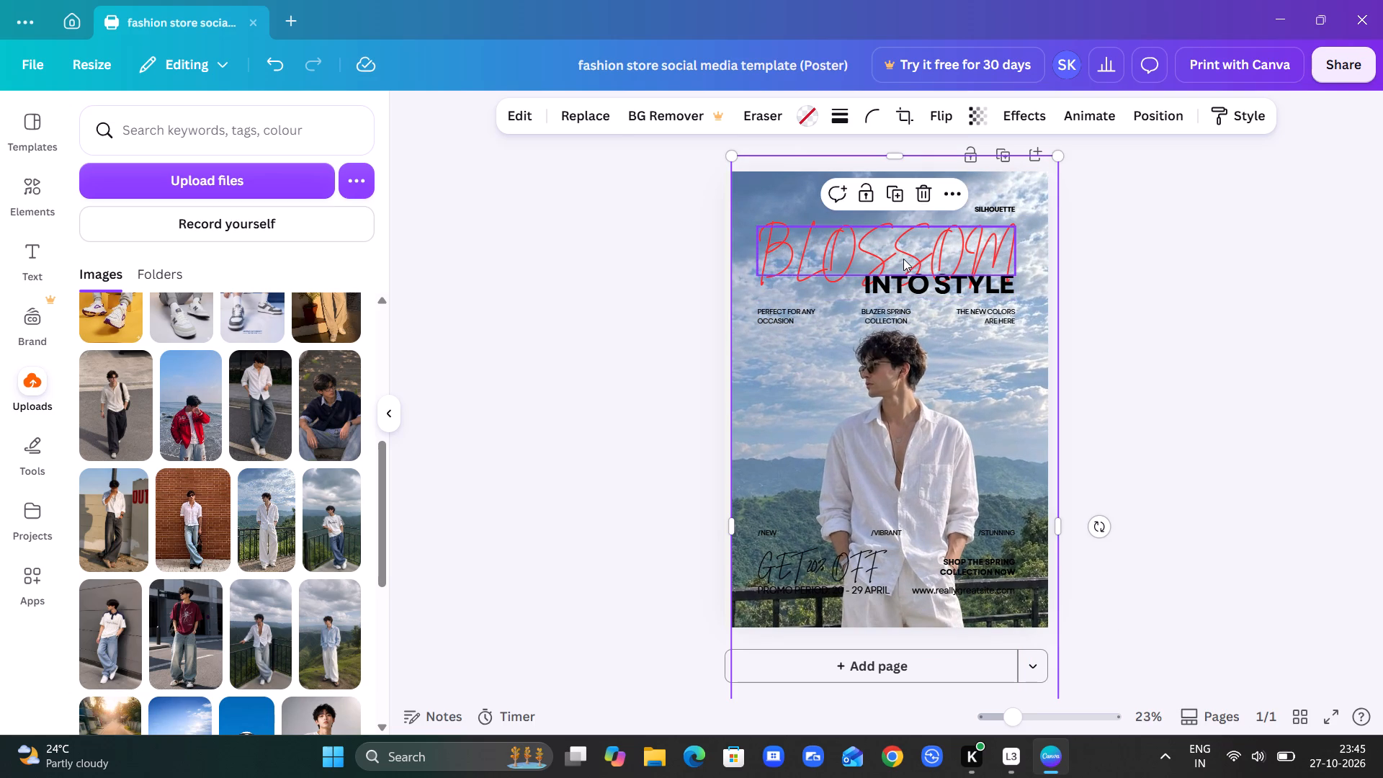
Recolour the "BLOSSOM" headline, trying yellow, bright orange and light greys before settling on the default solid light orange.
left_click(903, 259)
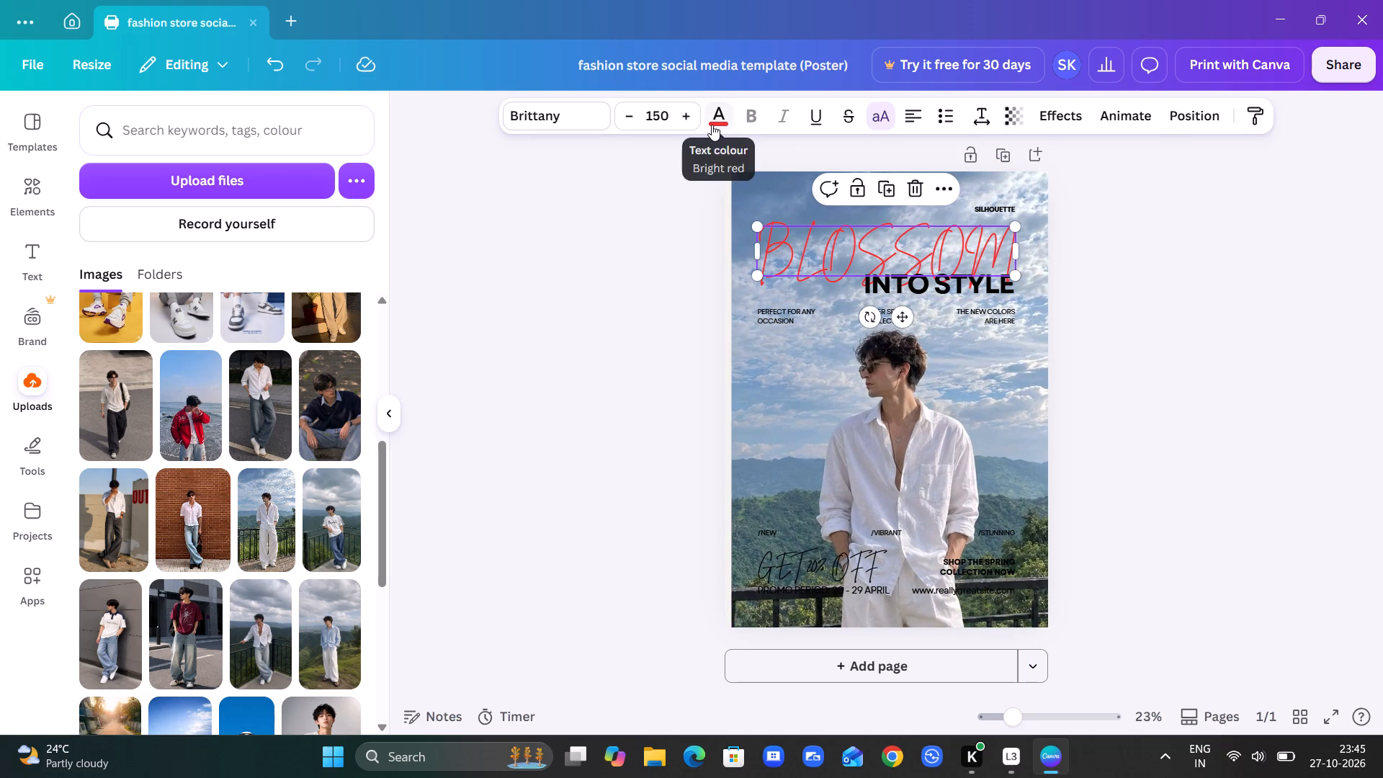
left_click(712, 125)
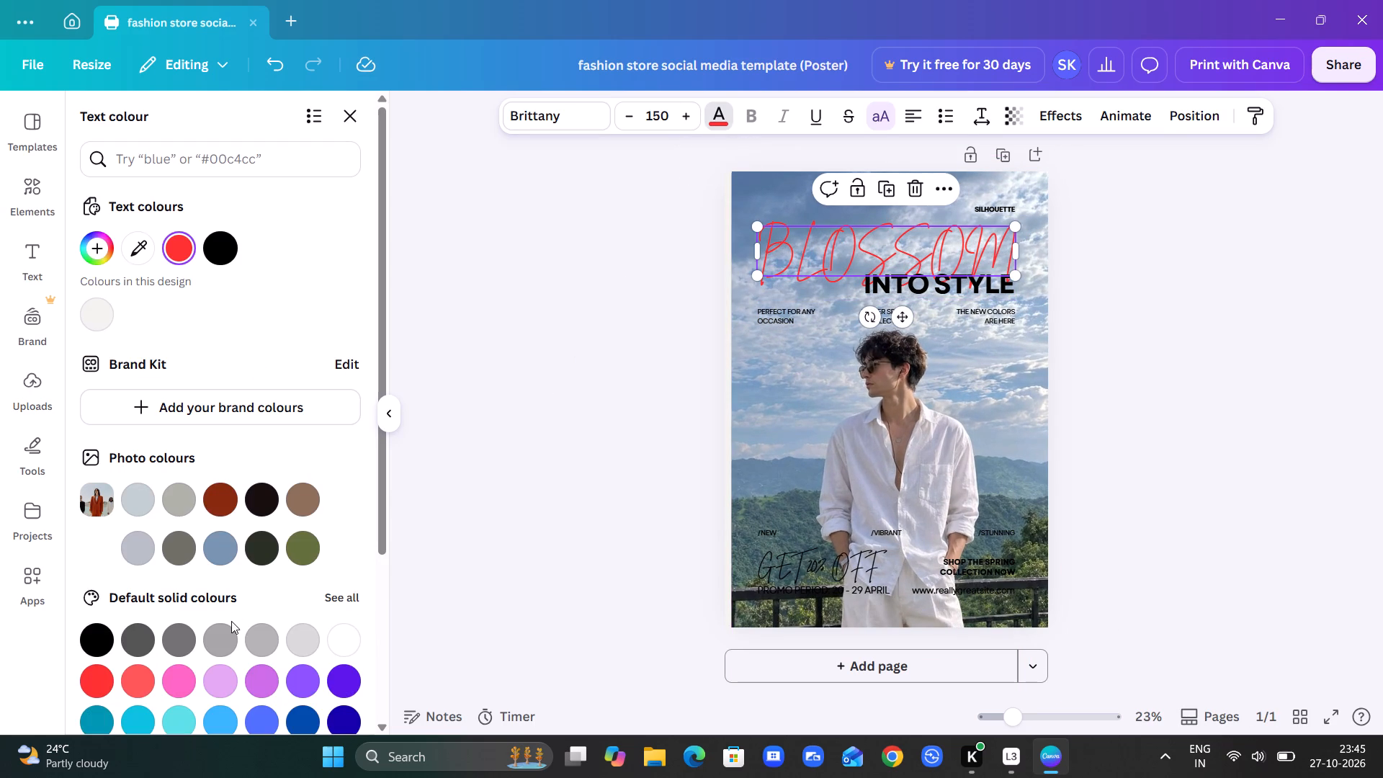
scroll(267, 532, "down", 2)
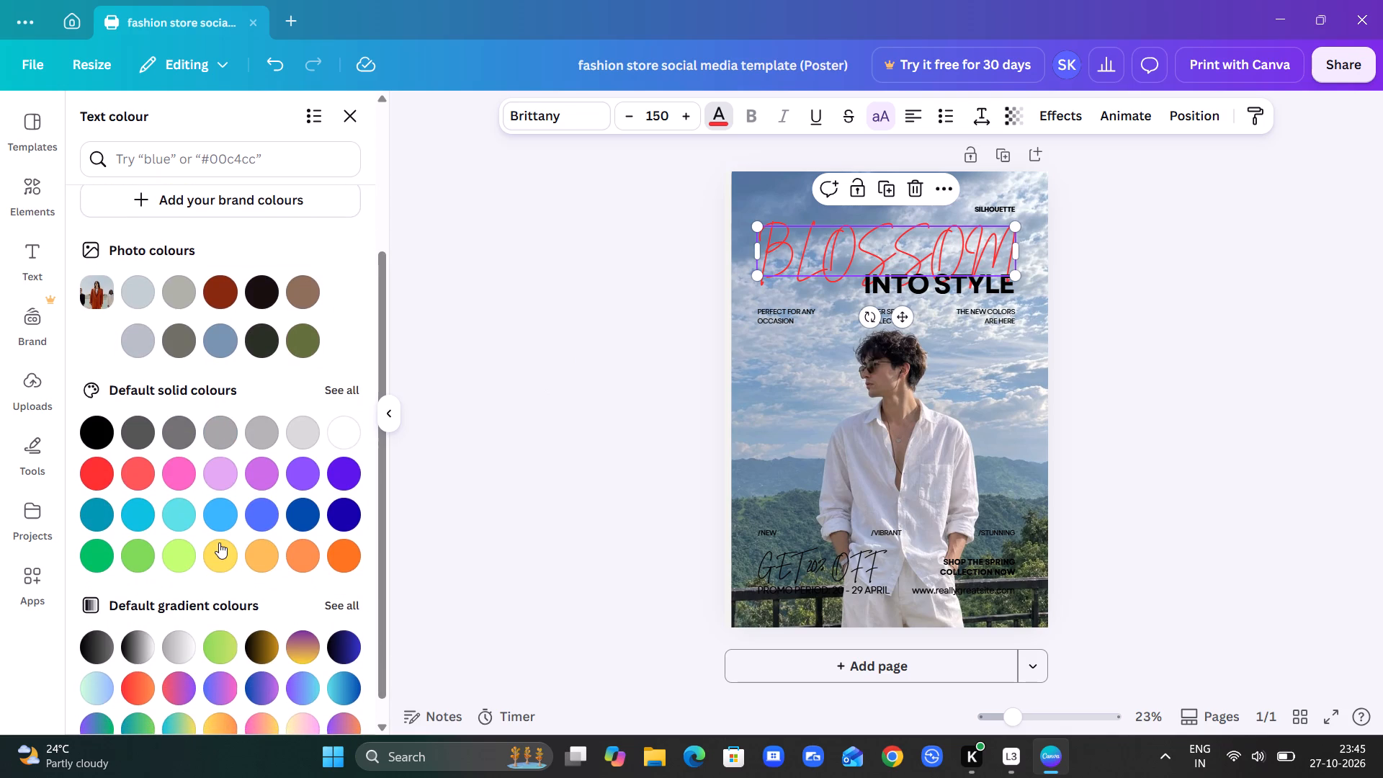
left_click(218, 545)
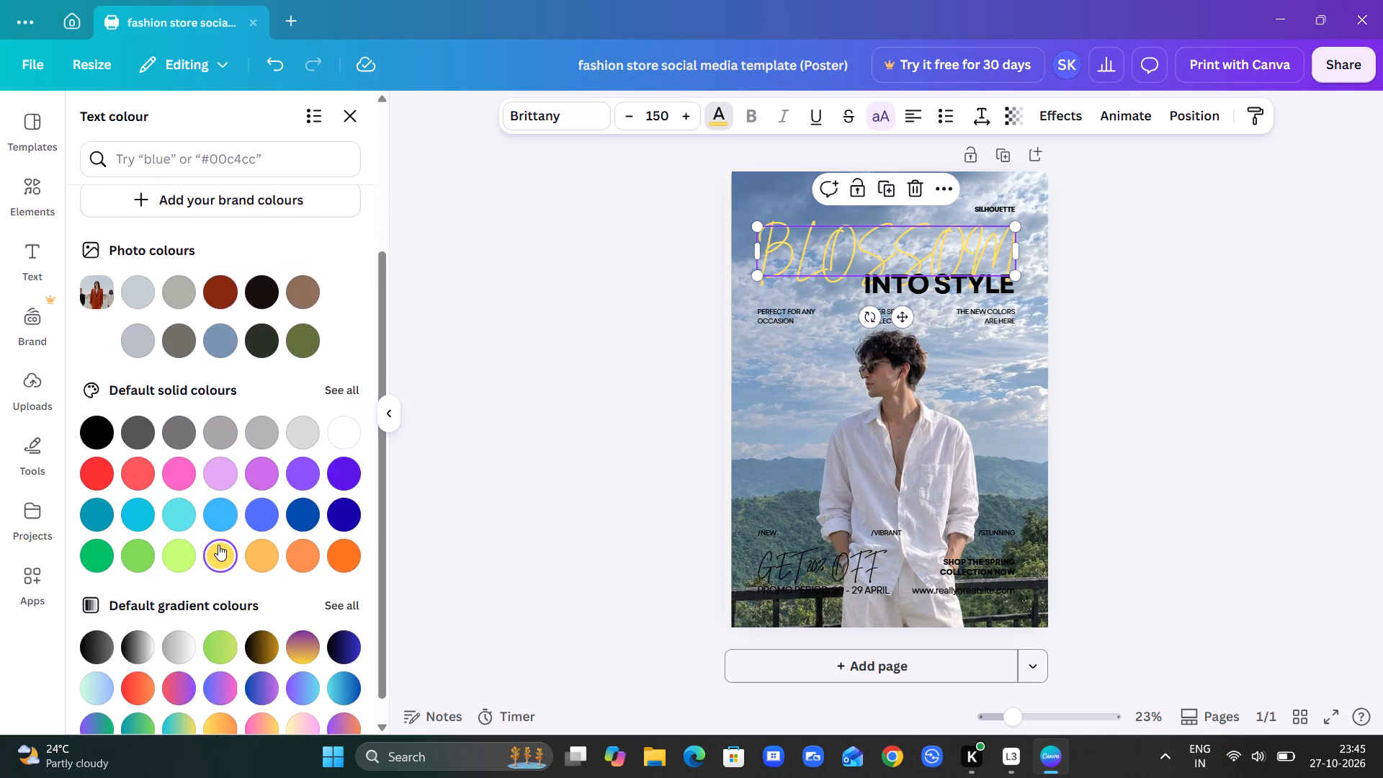
scroll(218, 545, "down", 1)
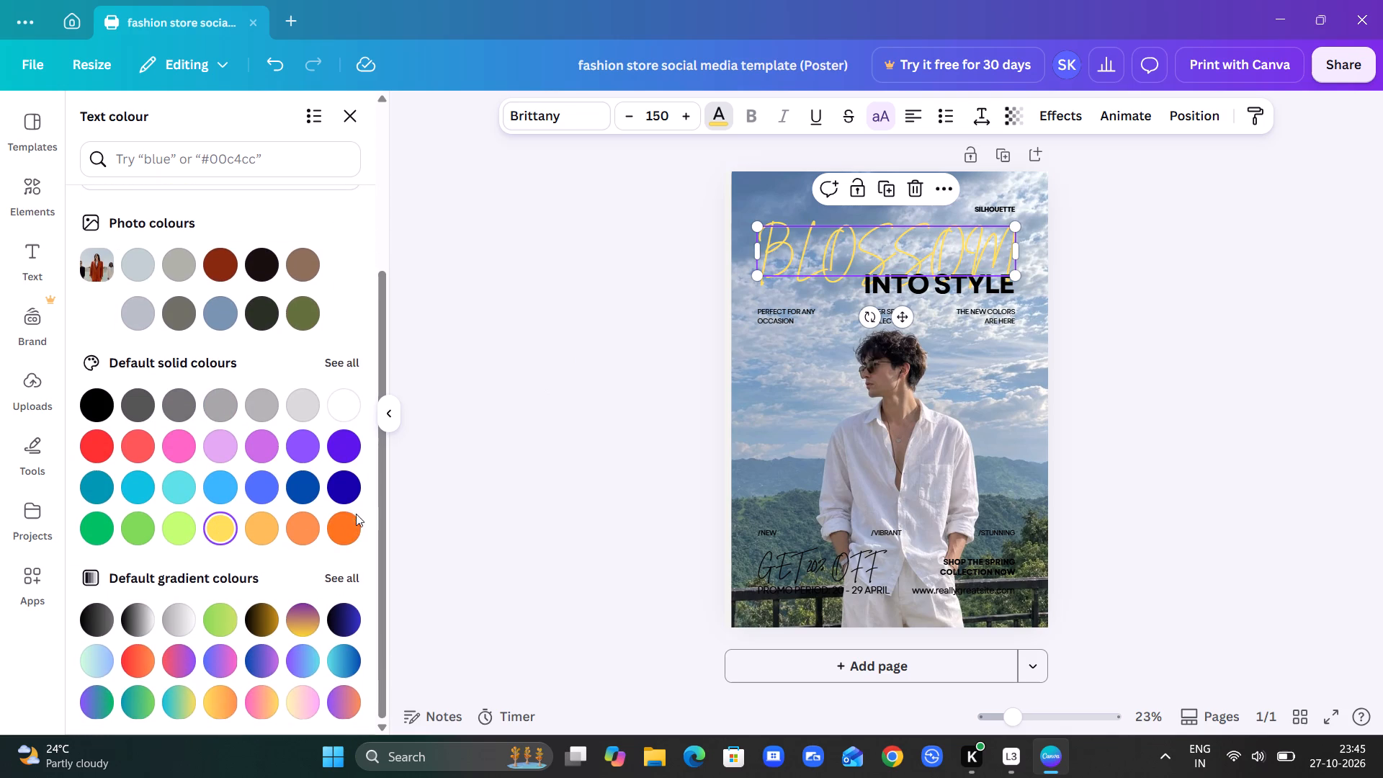
left_click(344, 522)
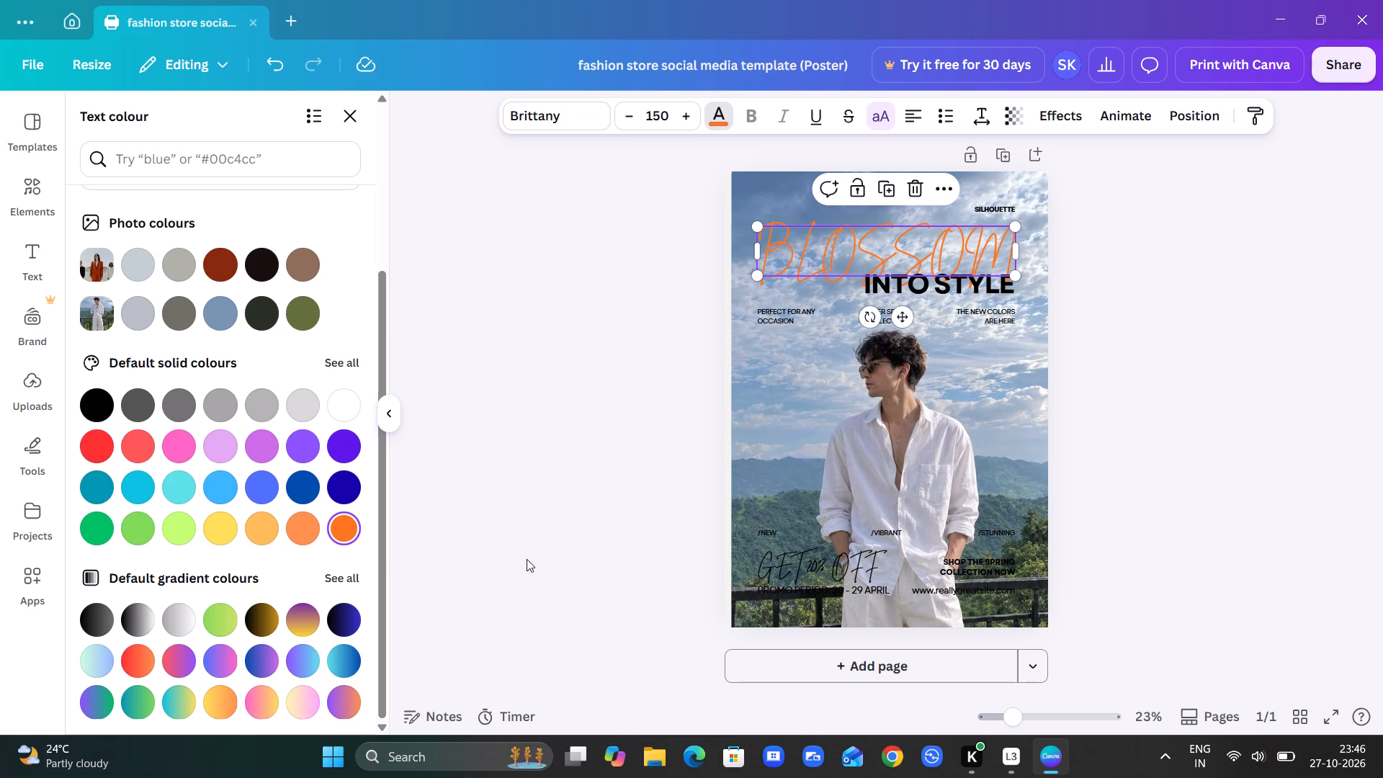
scroll(303, 555, "up", 1)
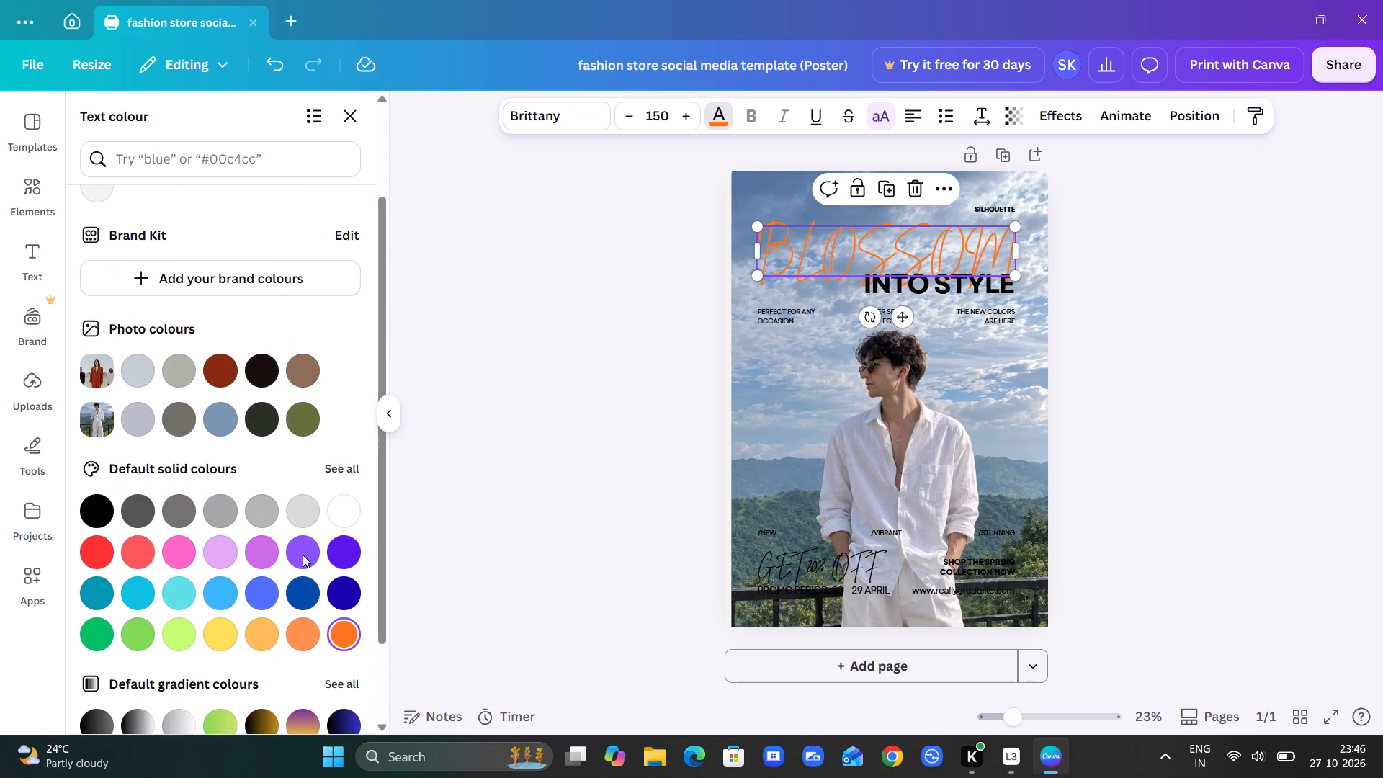
scroll(303, 555, "up", 1)
left_click(213, 702)
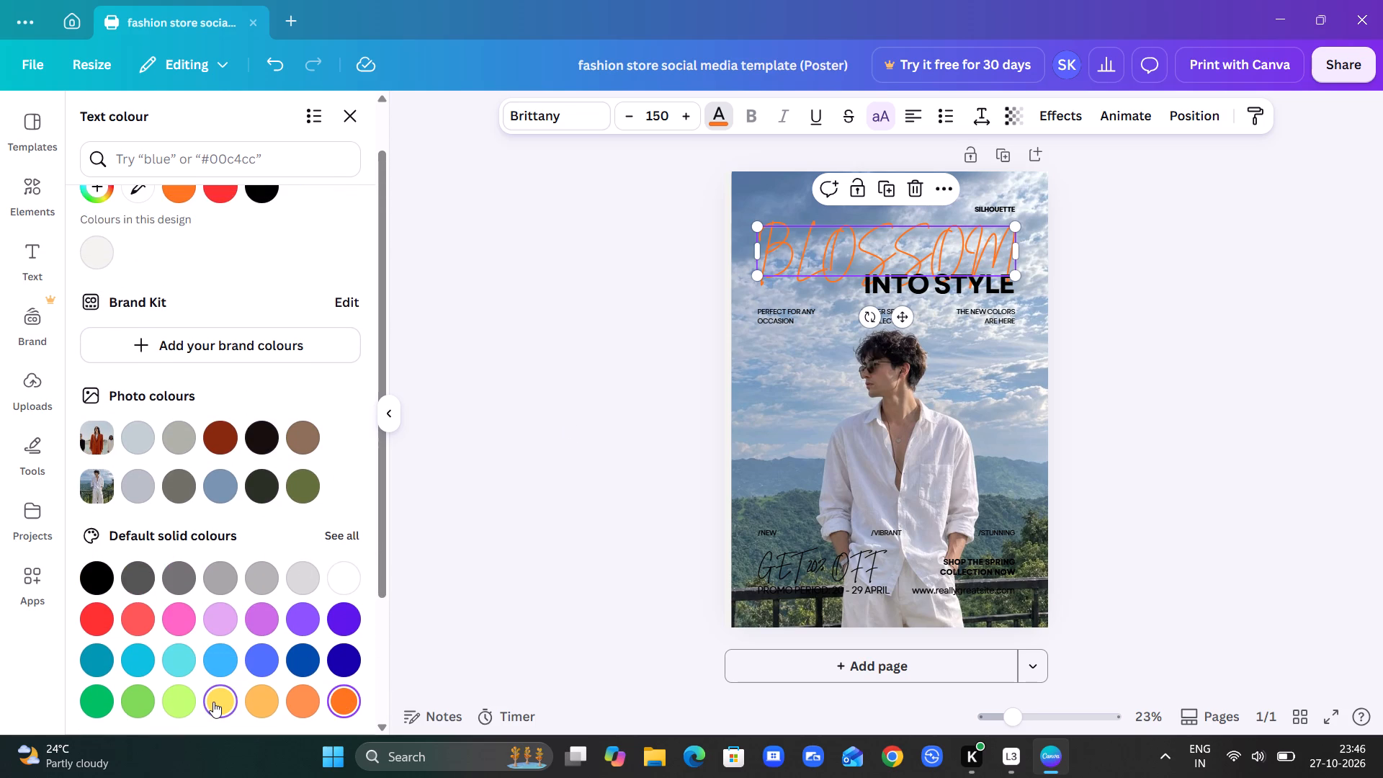
left_click(292, 582)
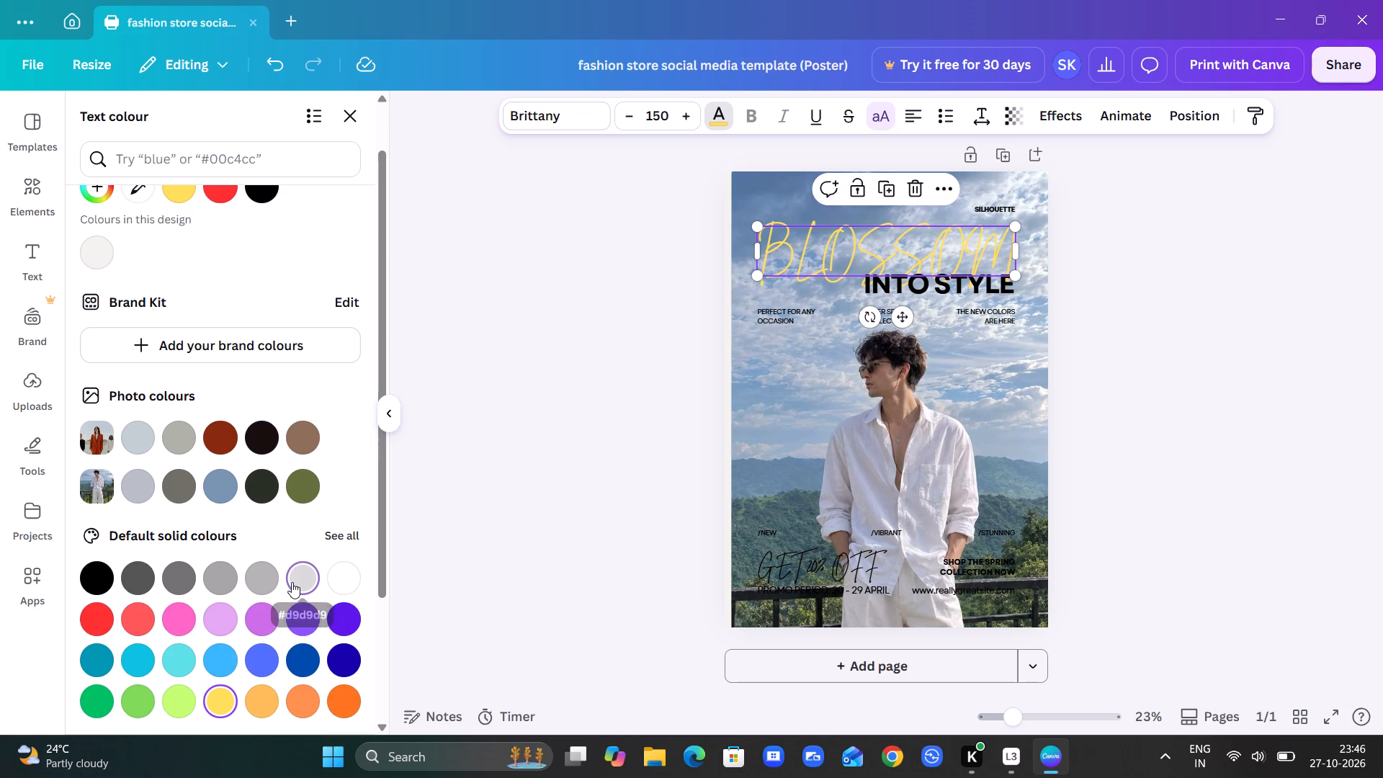
left_click(267, 583)
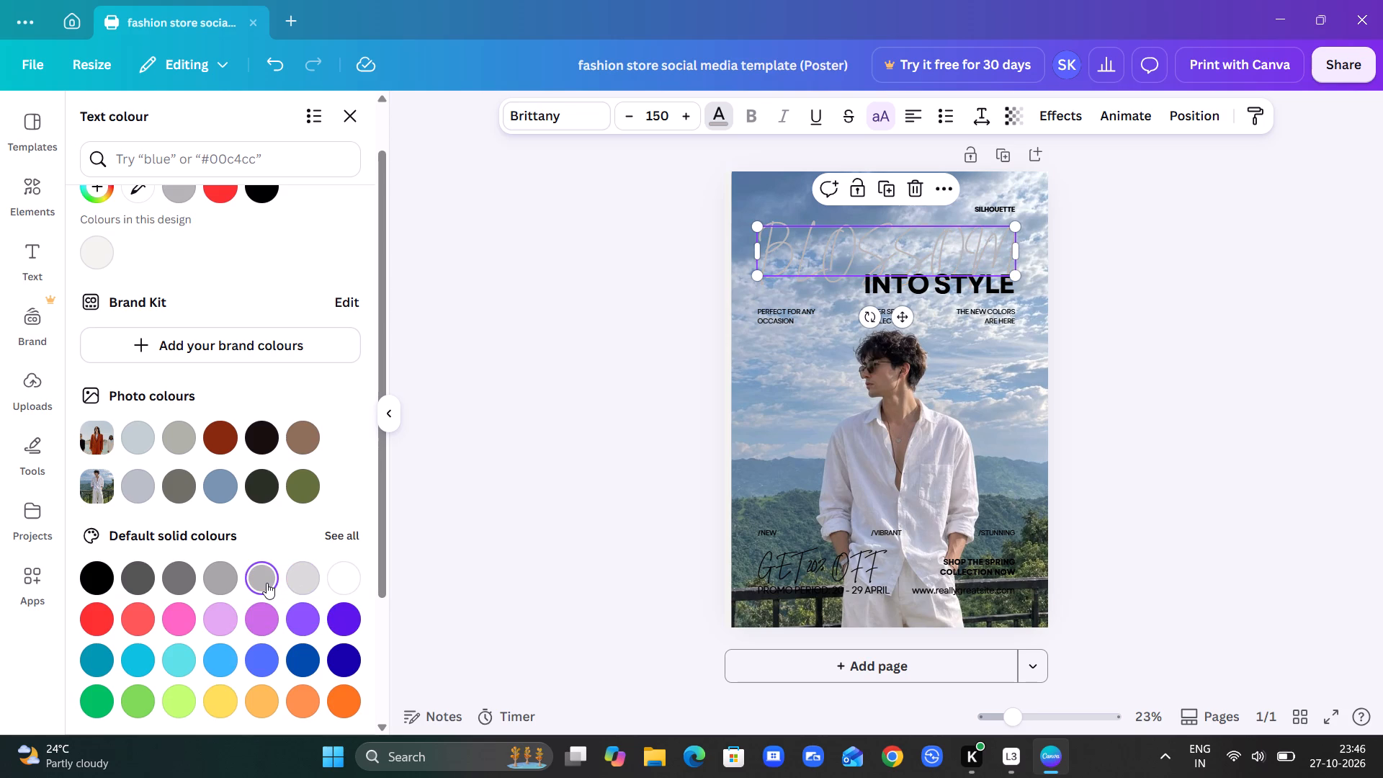
left_click(266, 699)
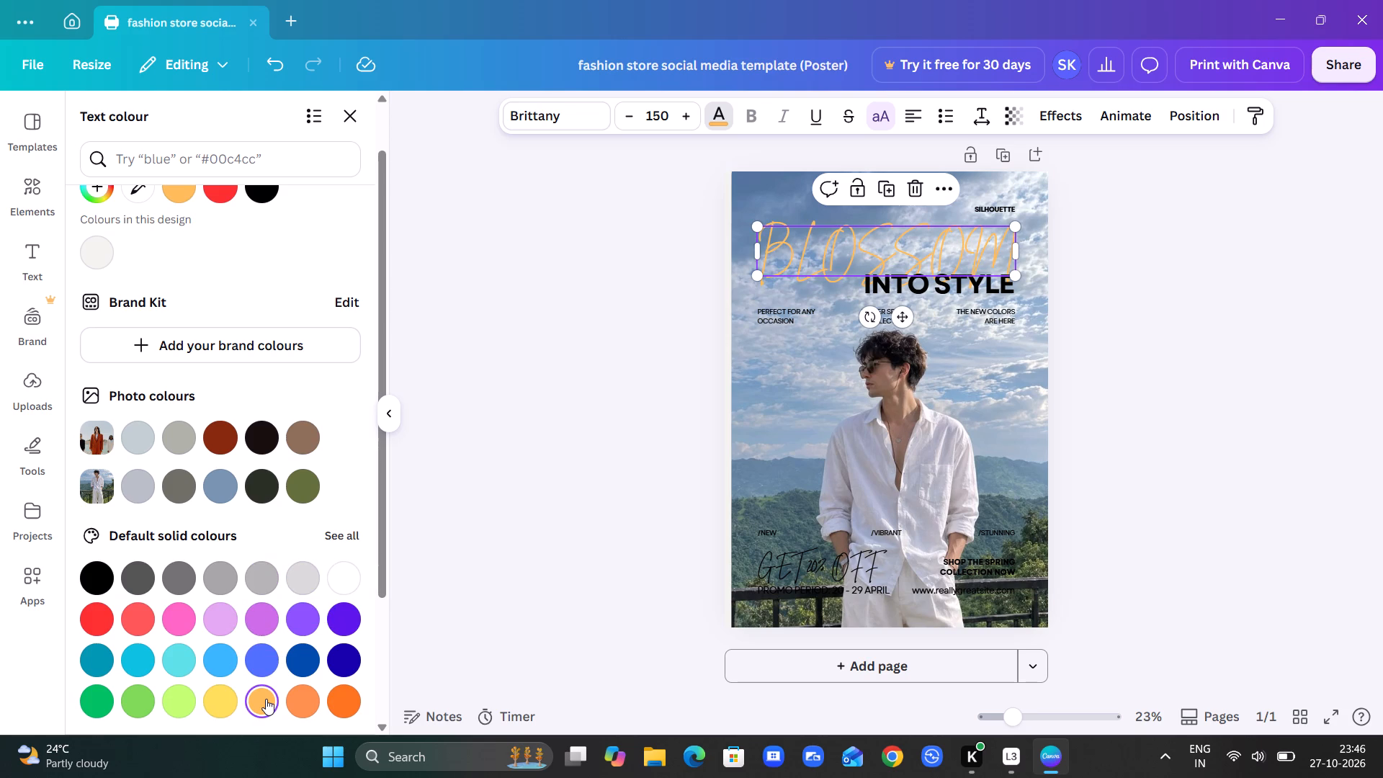
Recolour the "BLOSSOM" headline with the default black-to-gold gradient, after trying solid bright orange.
left_click(334, 710)
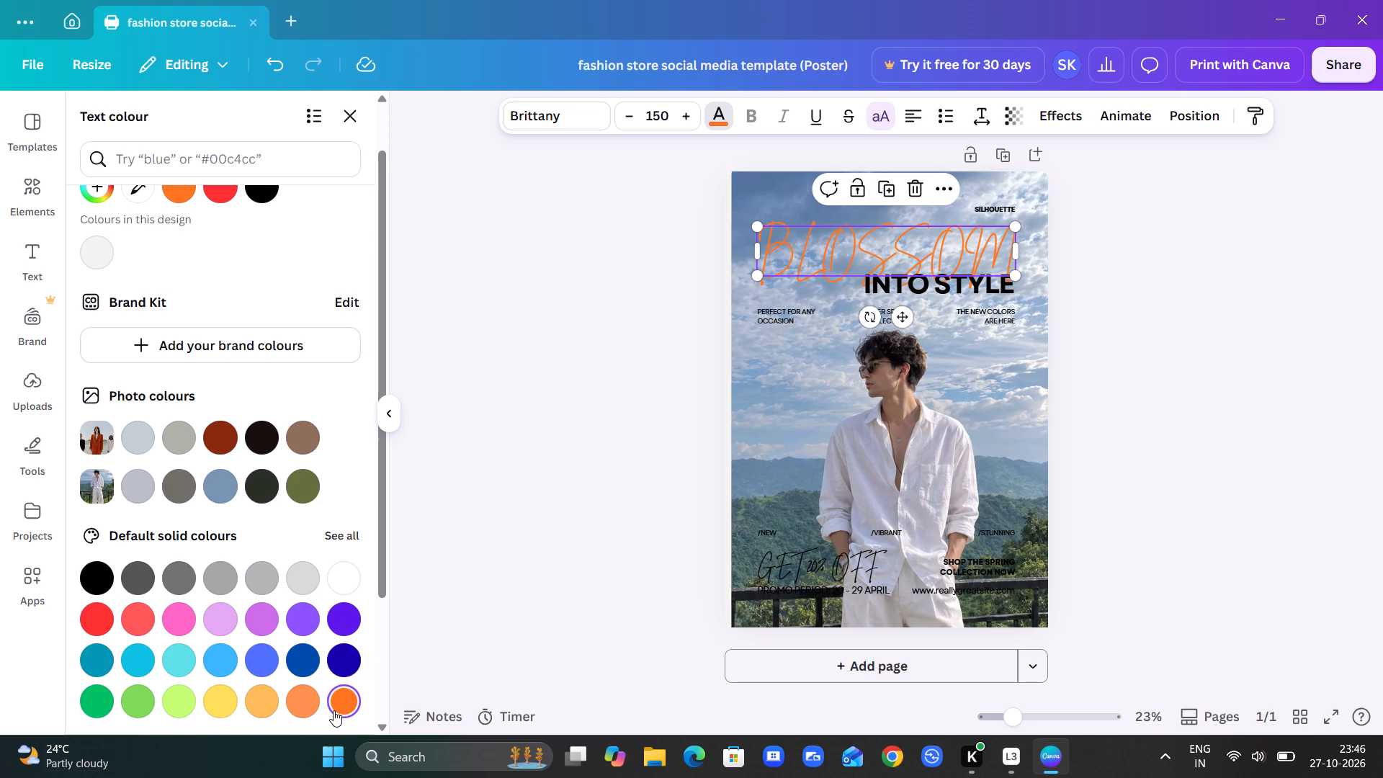
scroll(292, 717, "down", 4)
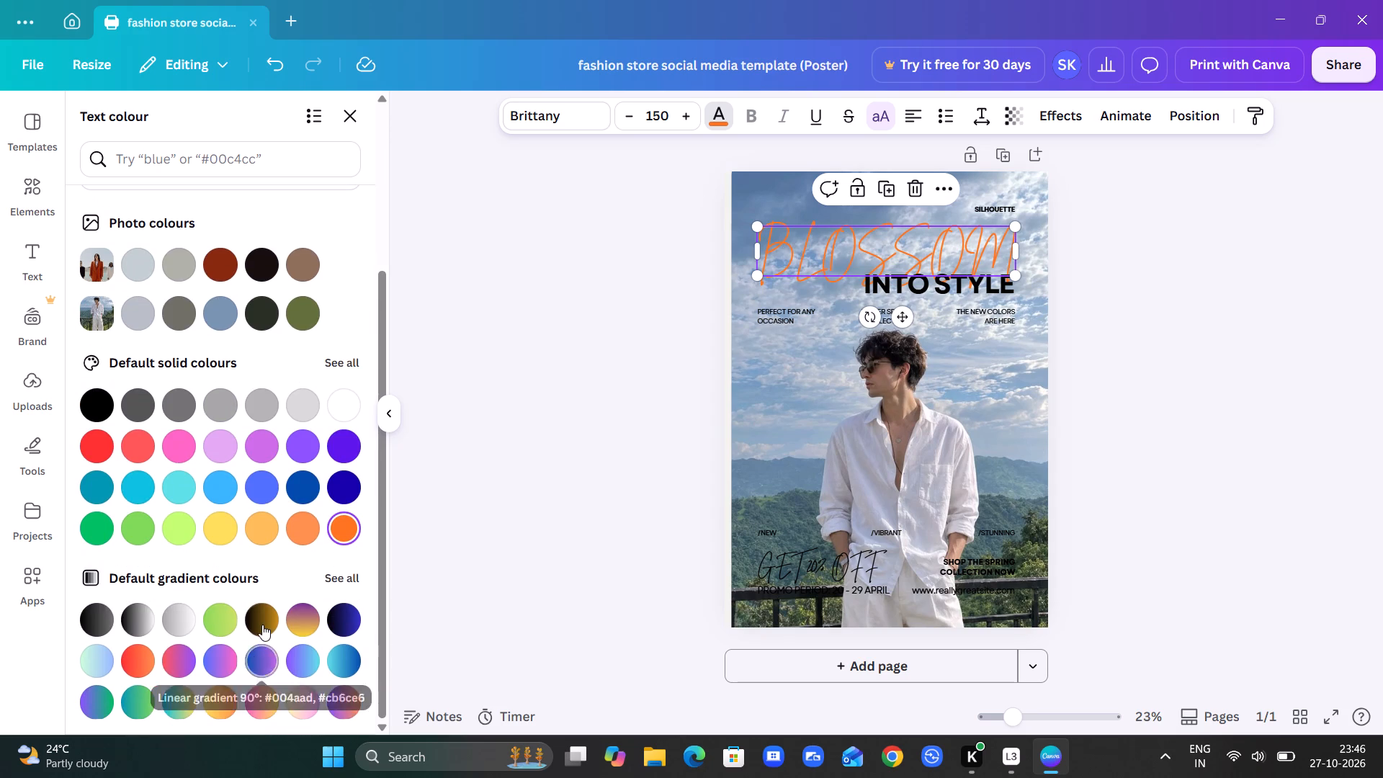
left_click(262, 625)
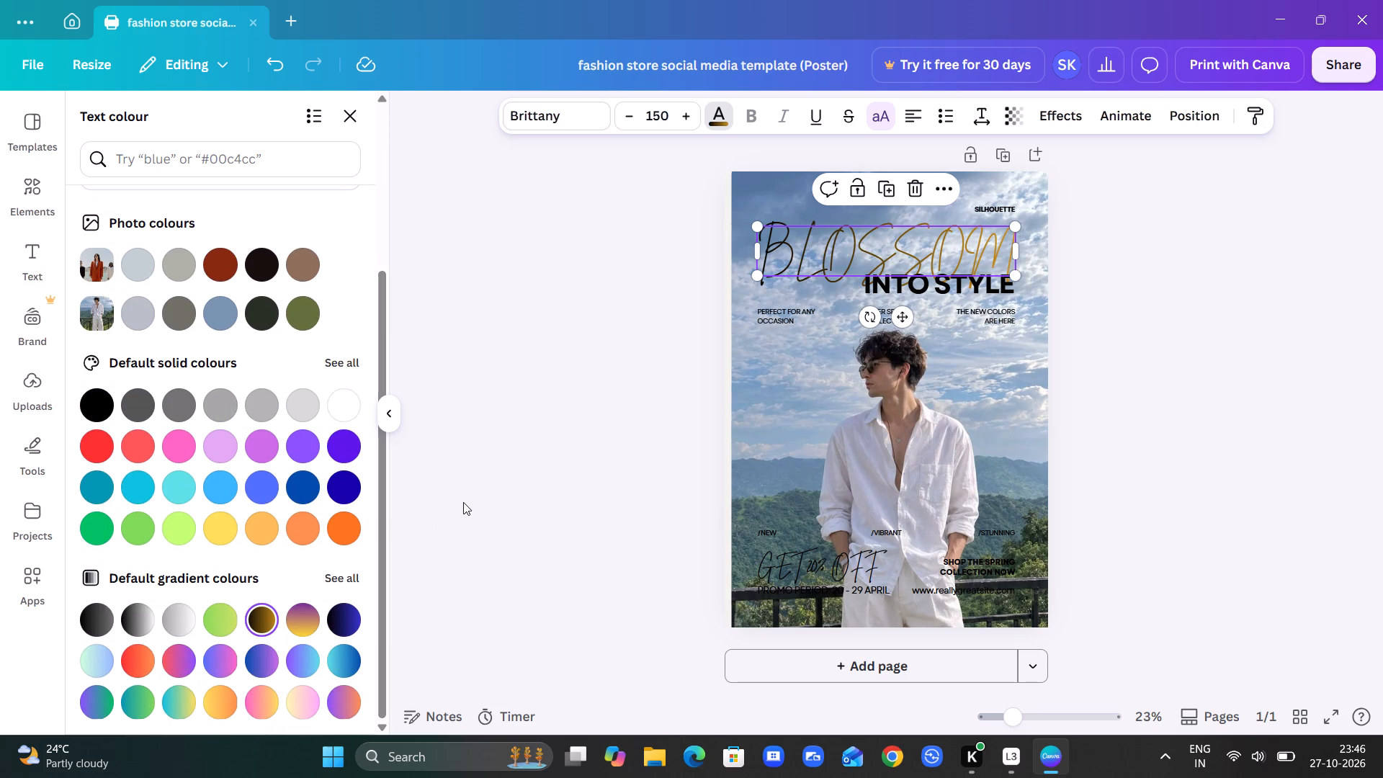
left_click(756, 281)
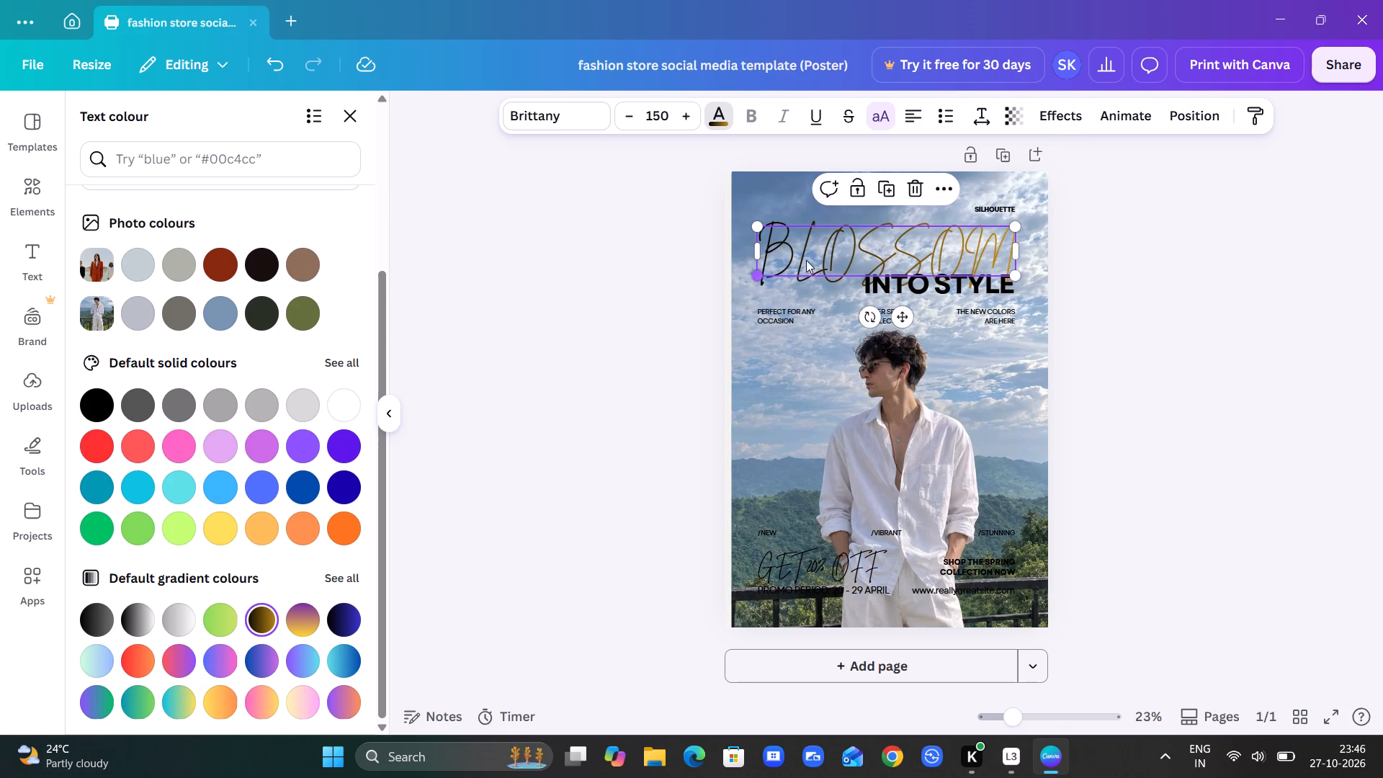
Nudge the "BLOSSOM" headline slightly upward and shift "INTO STYLE" slightly right and down beneath it.
left_click_drag(820, 256, 820, 250)
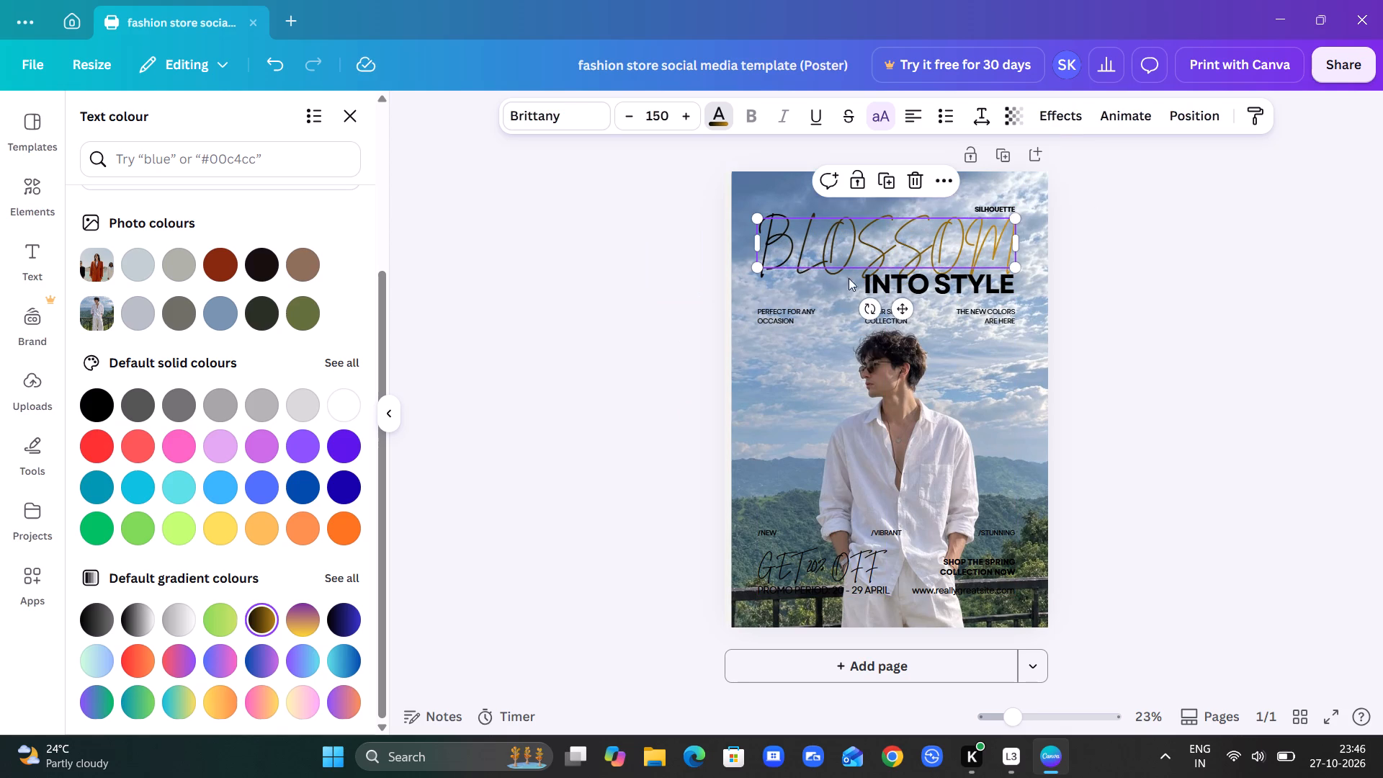
left_click_drag(916, 274, 921, 281)
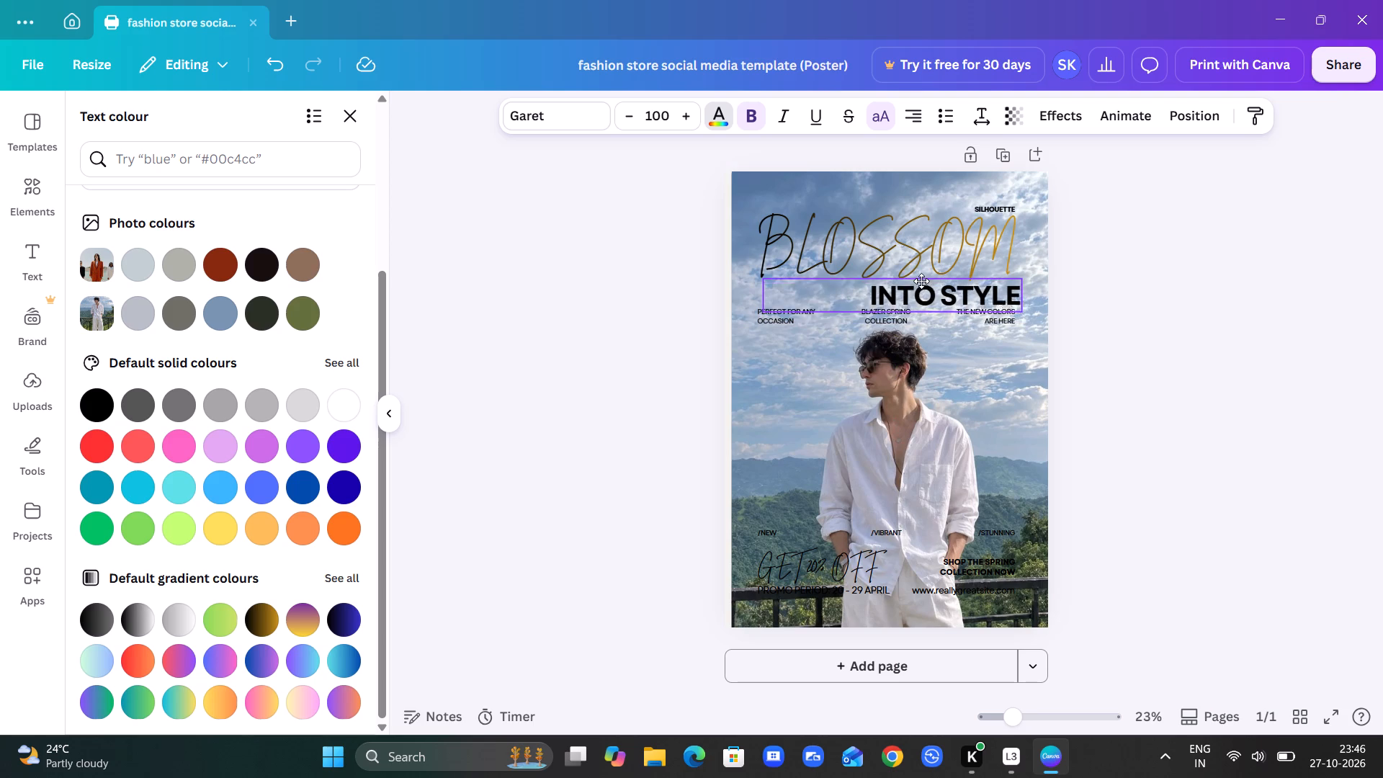
left_click_drag(921, 281, 928, 282)
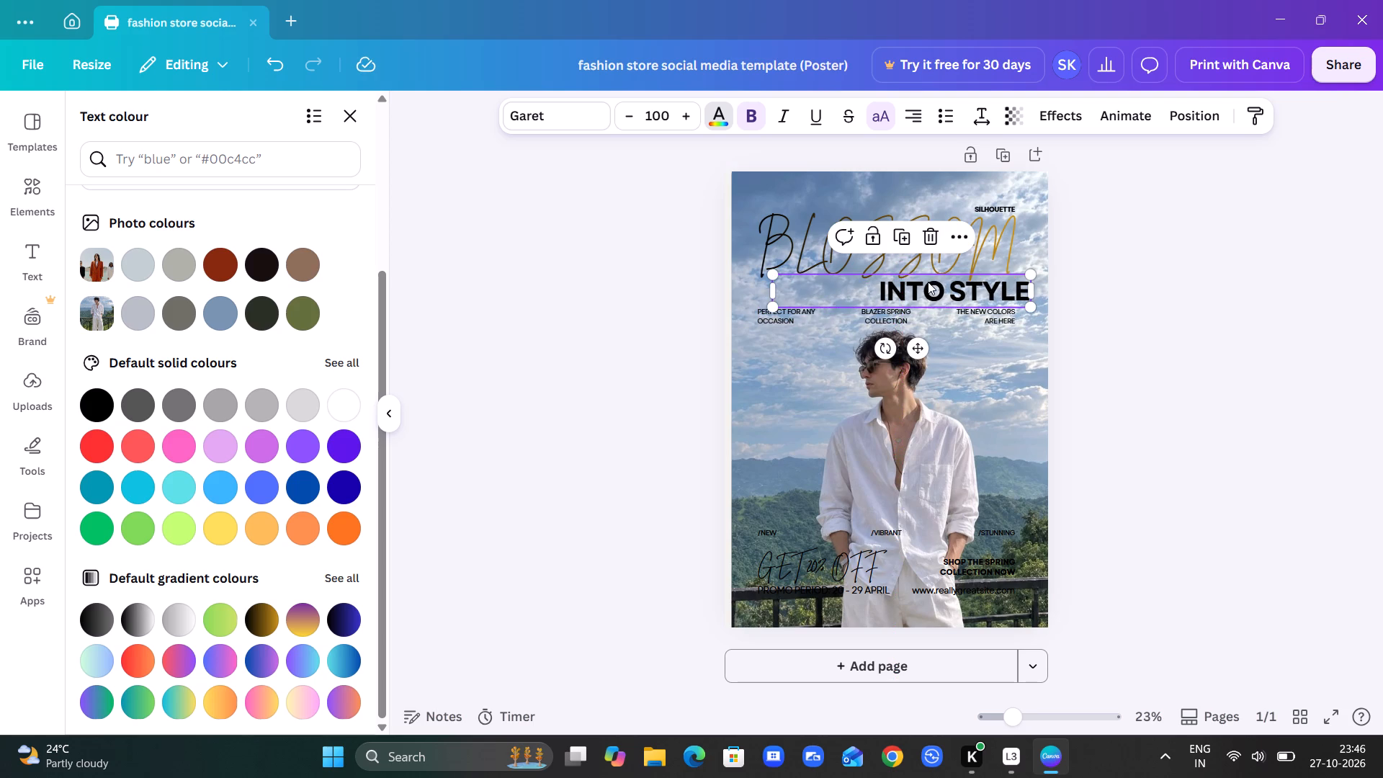
left_click(677, 331)
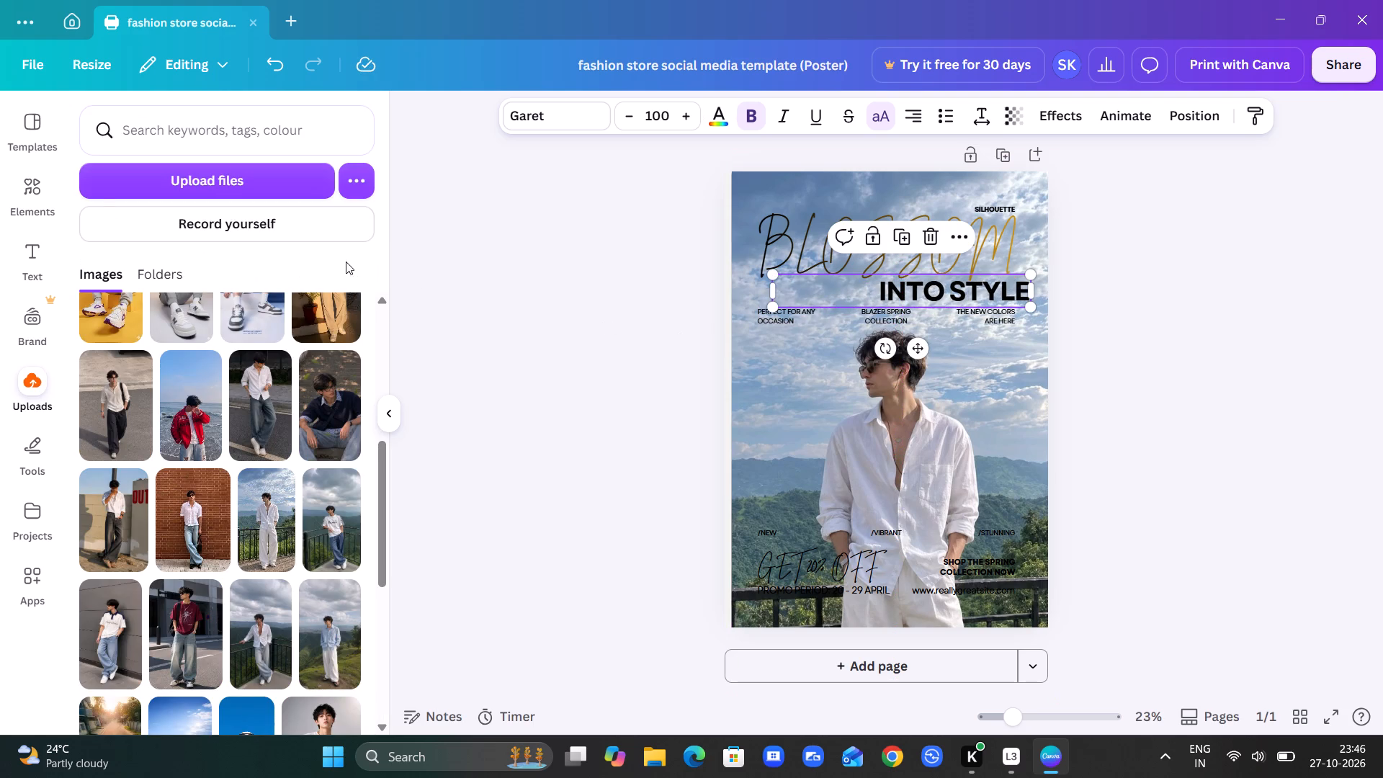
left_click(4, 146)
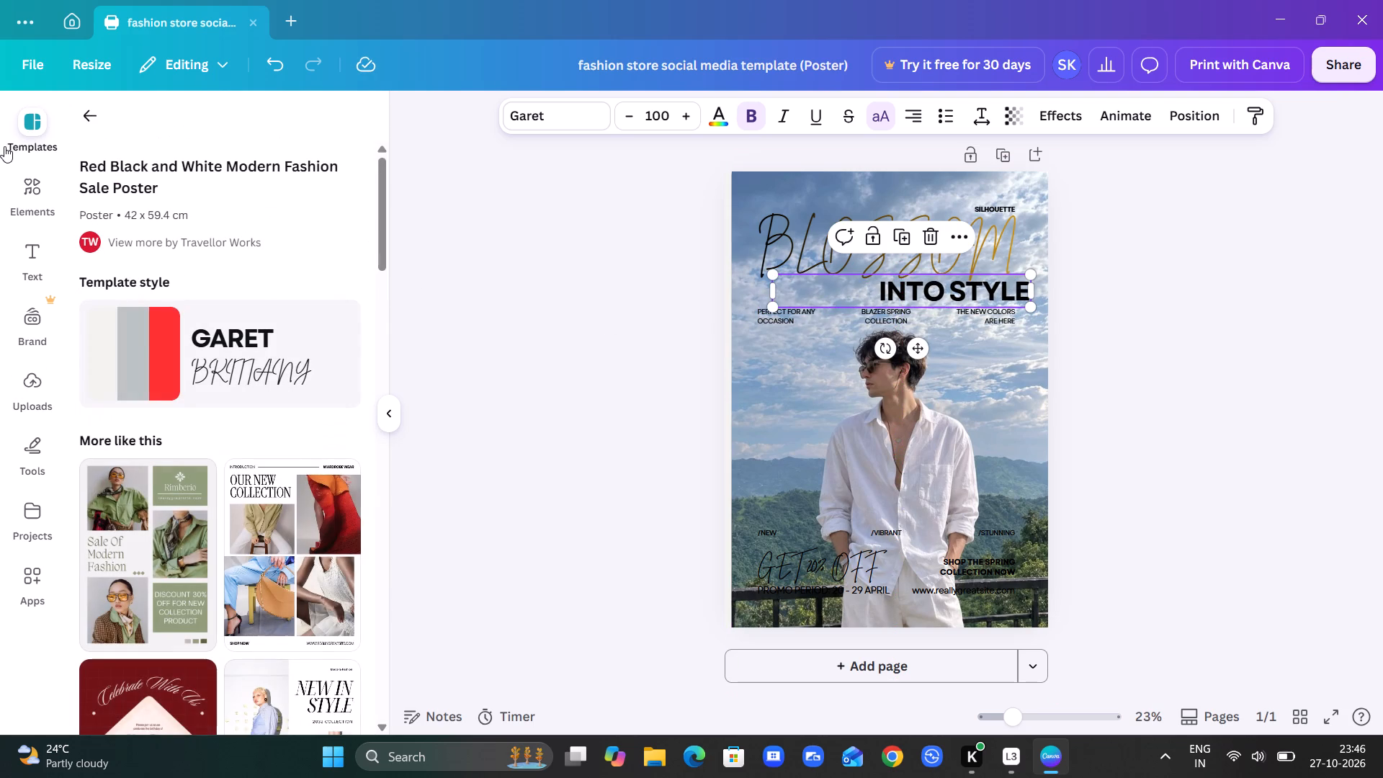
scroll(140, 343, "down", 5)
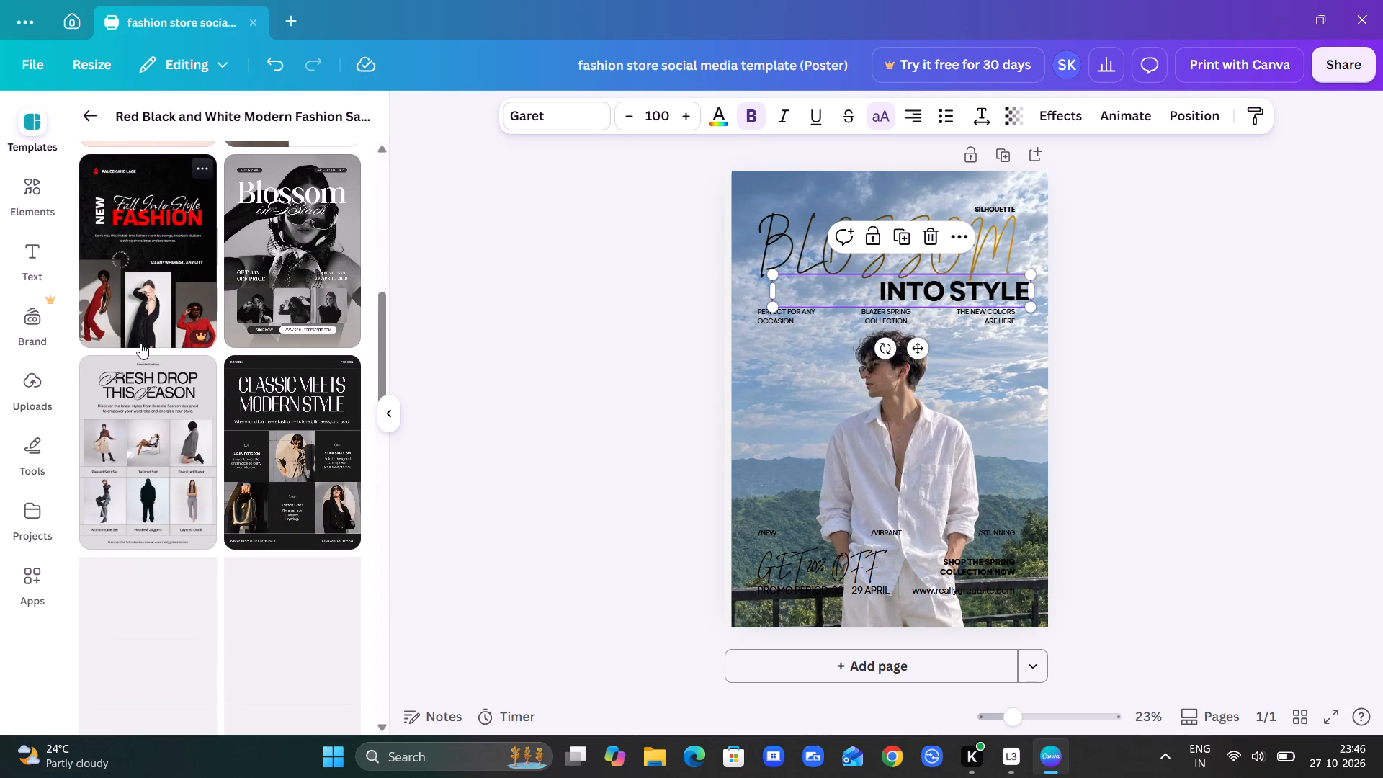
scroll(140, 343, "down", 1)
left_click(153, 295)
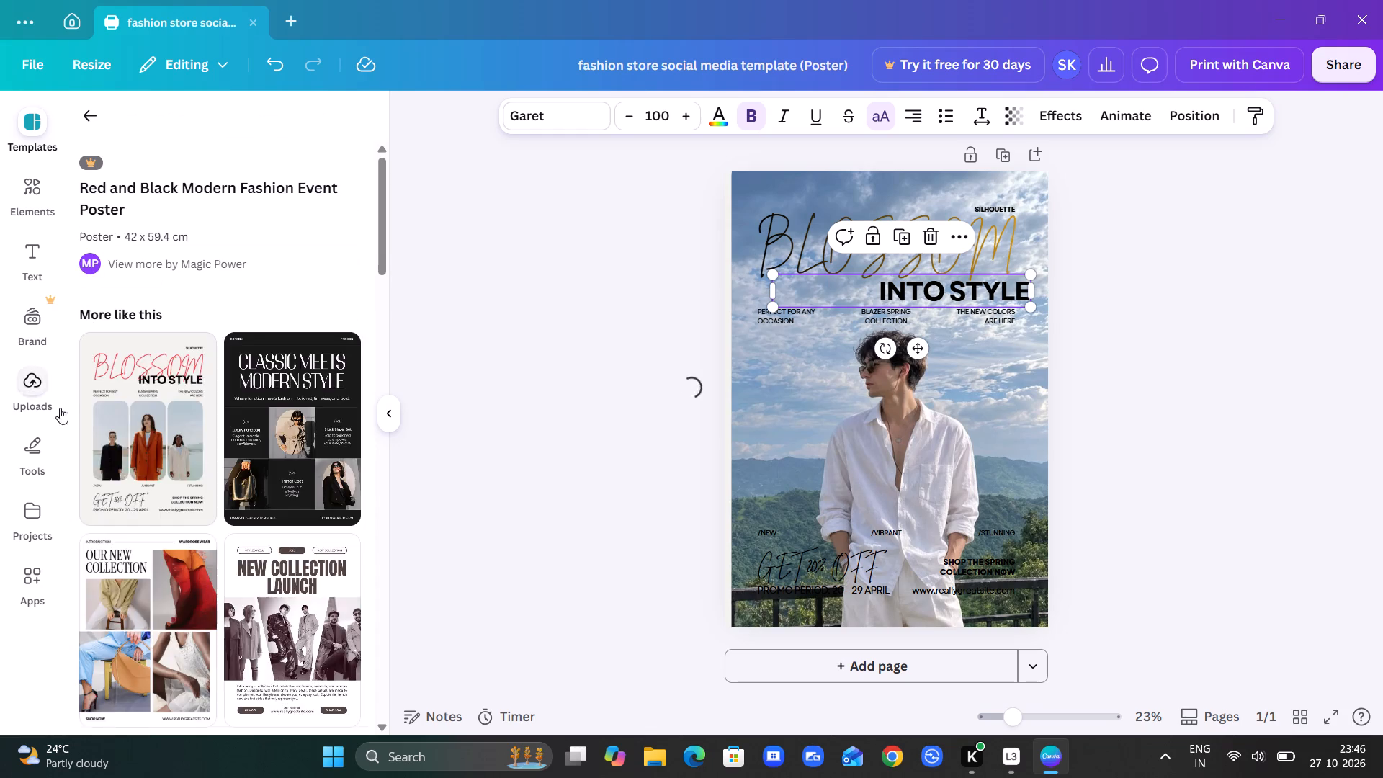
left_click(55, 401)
Enlarge the white-outfit photo slightly and widen it far past the poster's left edge so the man stands on the left.
left_click(838, 366)
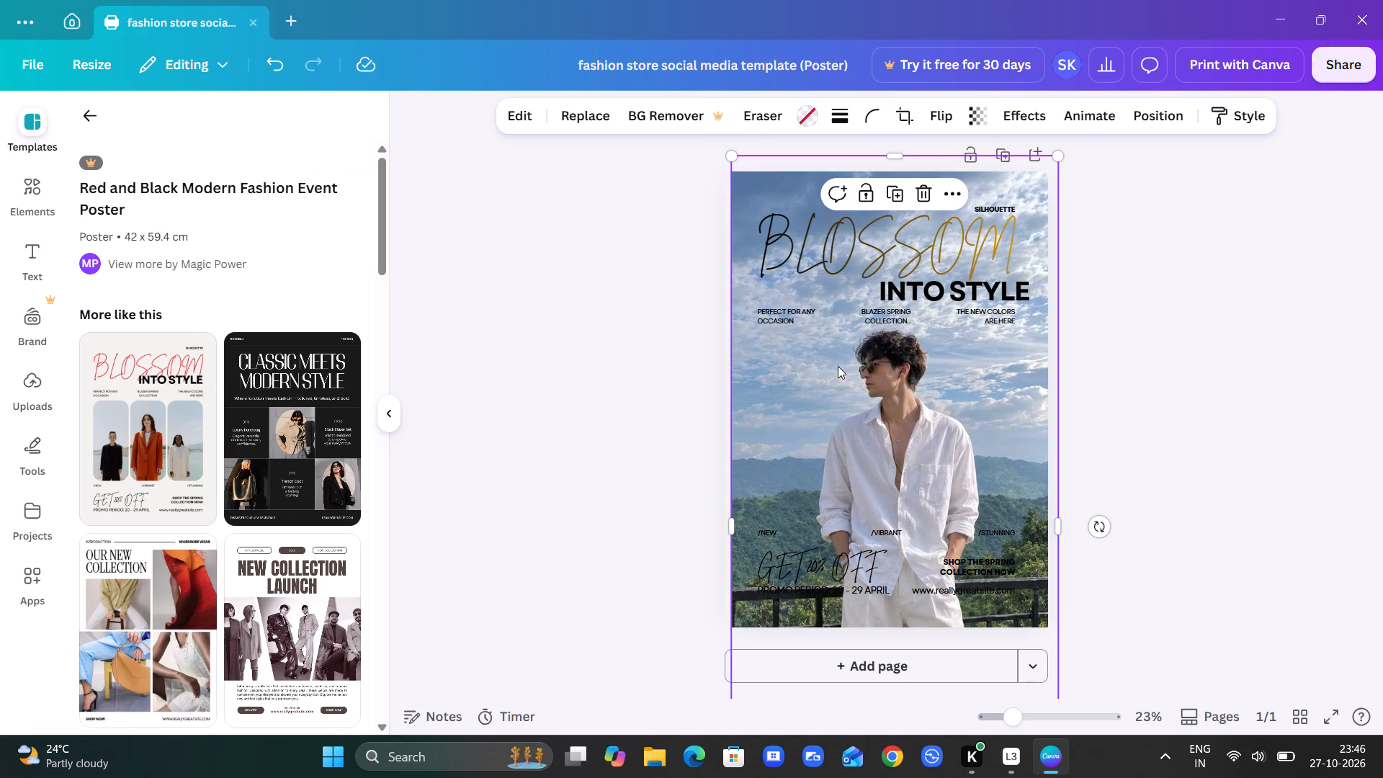
left_click_drag(735, 154, 707, 154)
left_click_drag(707, 154, 680, 164)
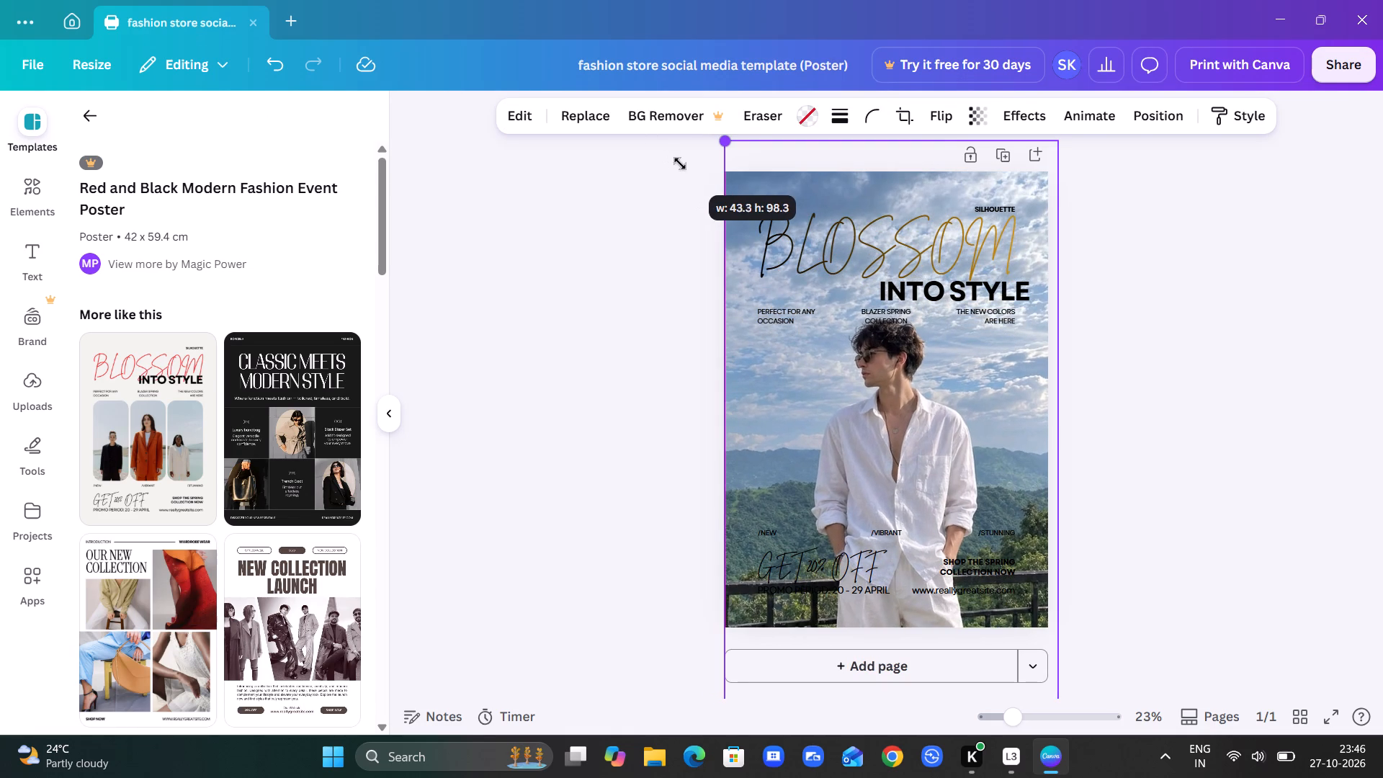
left_click_drag(680, 164, 704, 170)
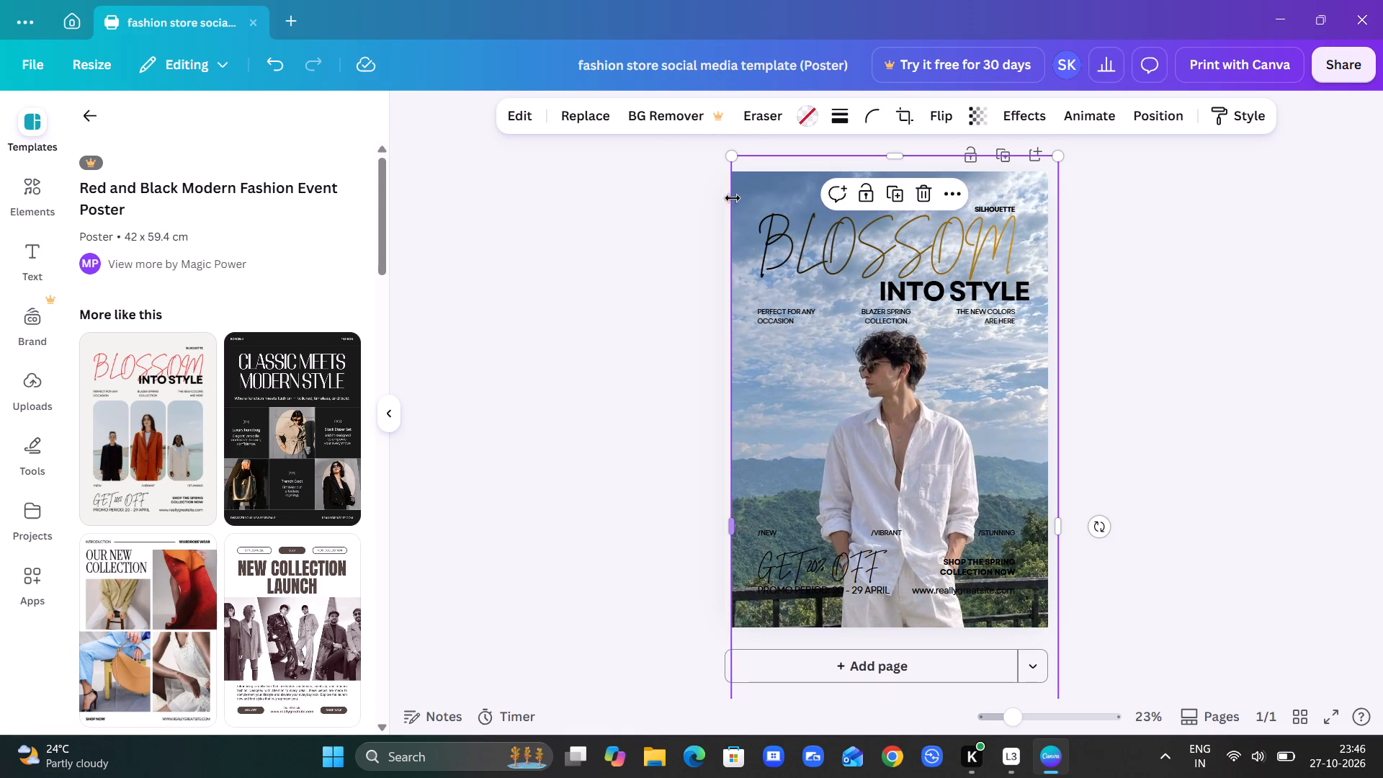
left_click_drag(734, 160, 729, 160)
left_click_drag(729, 160, 712, 160)
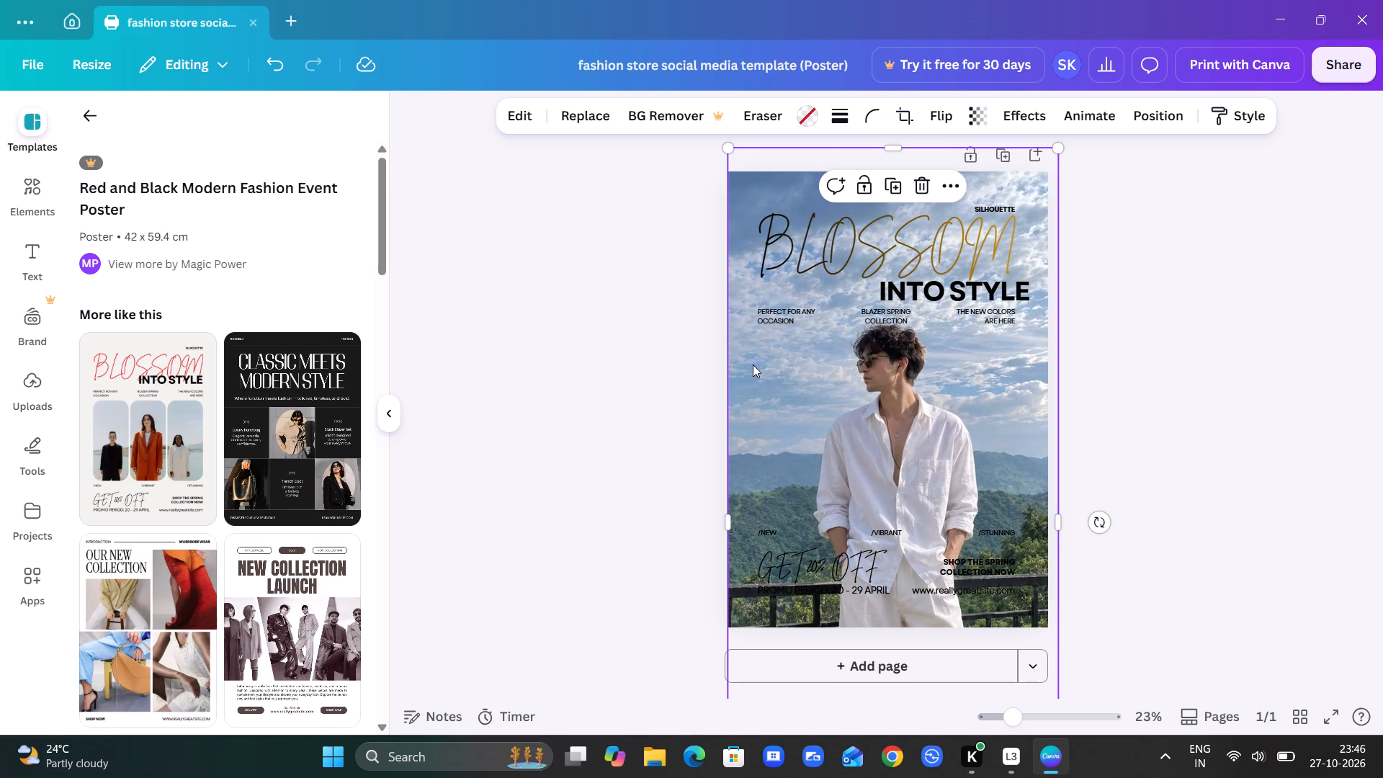
left_click_drag(728, 514, 494, 485)
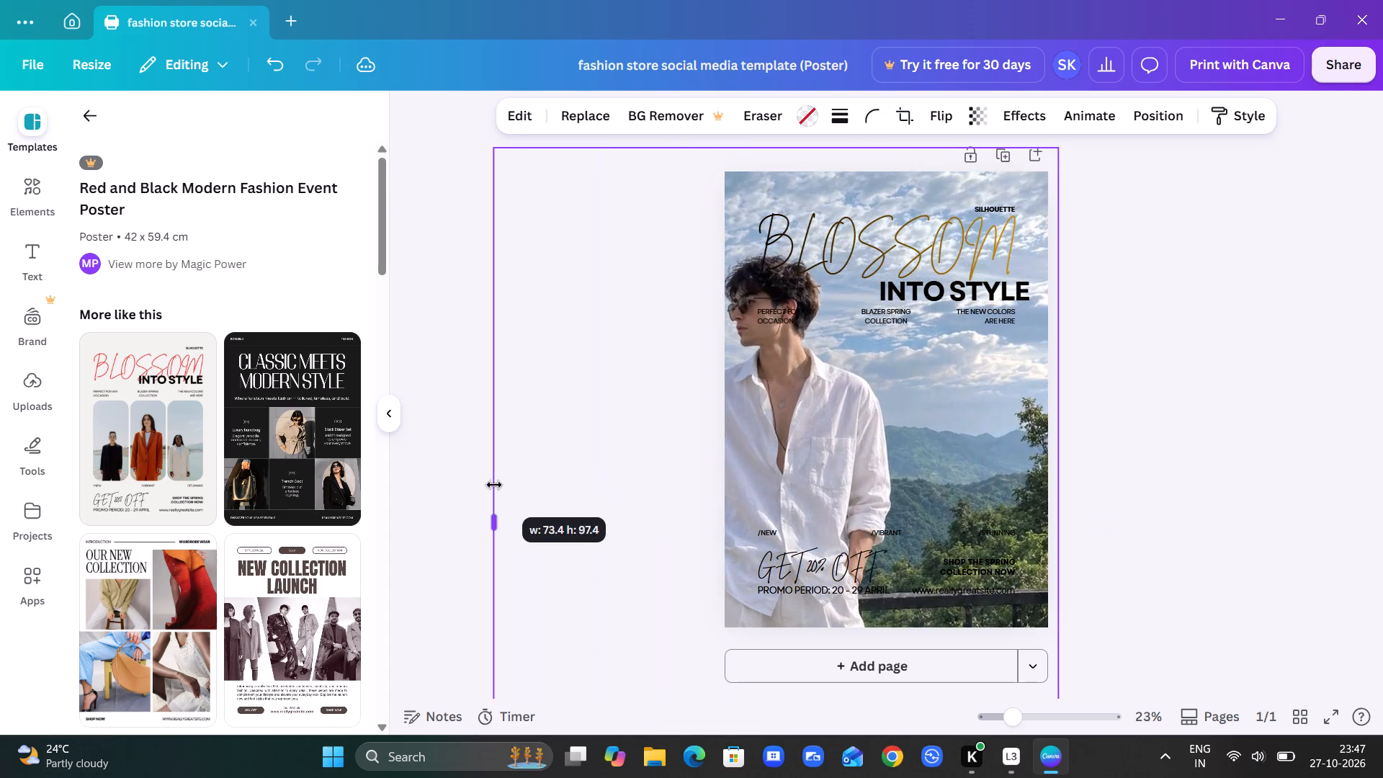
left_click_drag(494, 485, 550, 464)
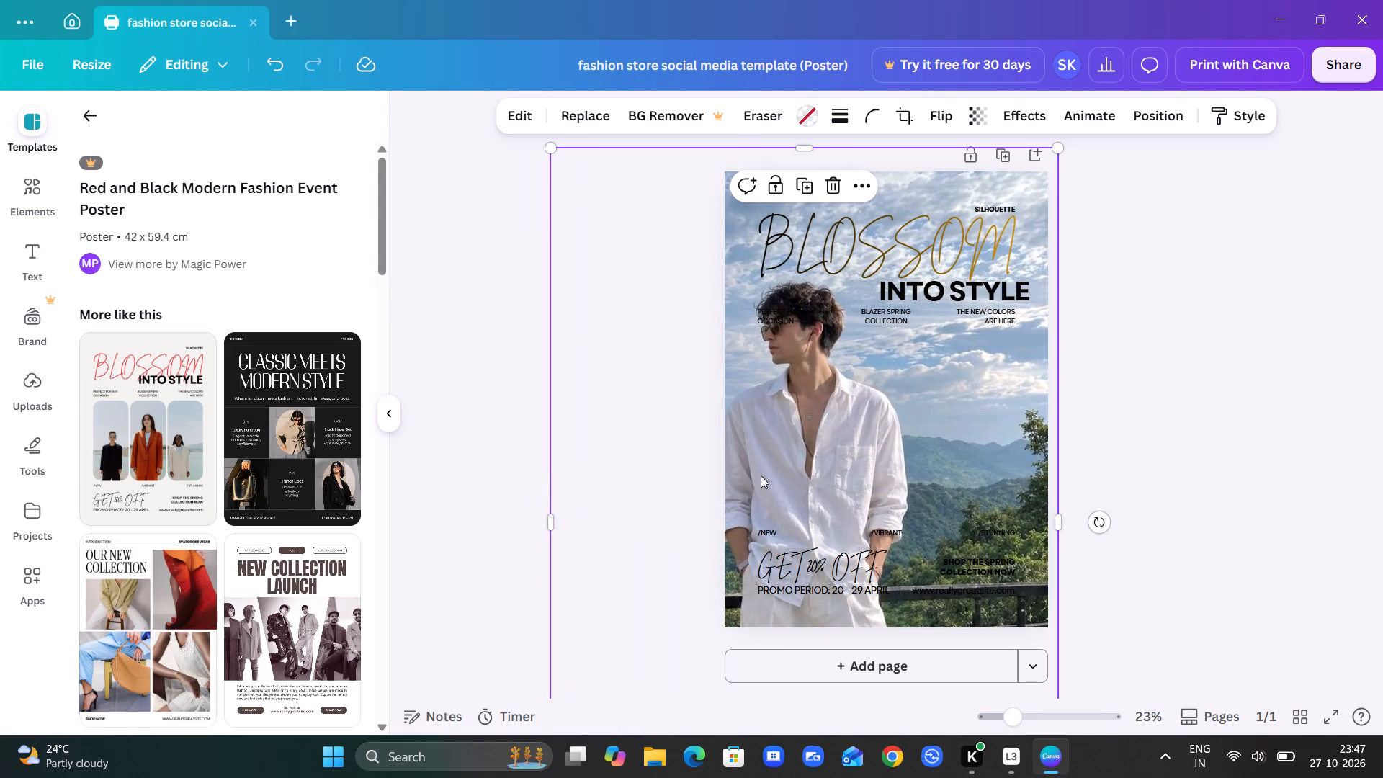
Move "PERFECT FOR ANY OCCASION" above the headline's left end and "GET 20% OFF" into the sky right of the man.
left_click_drag(777, 325, 811, 294)
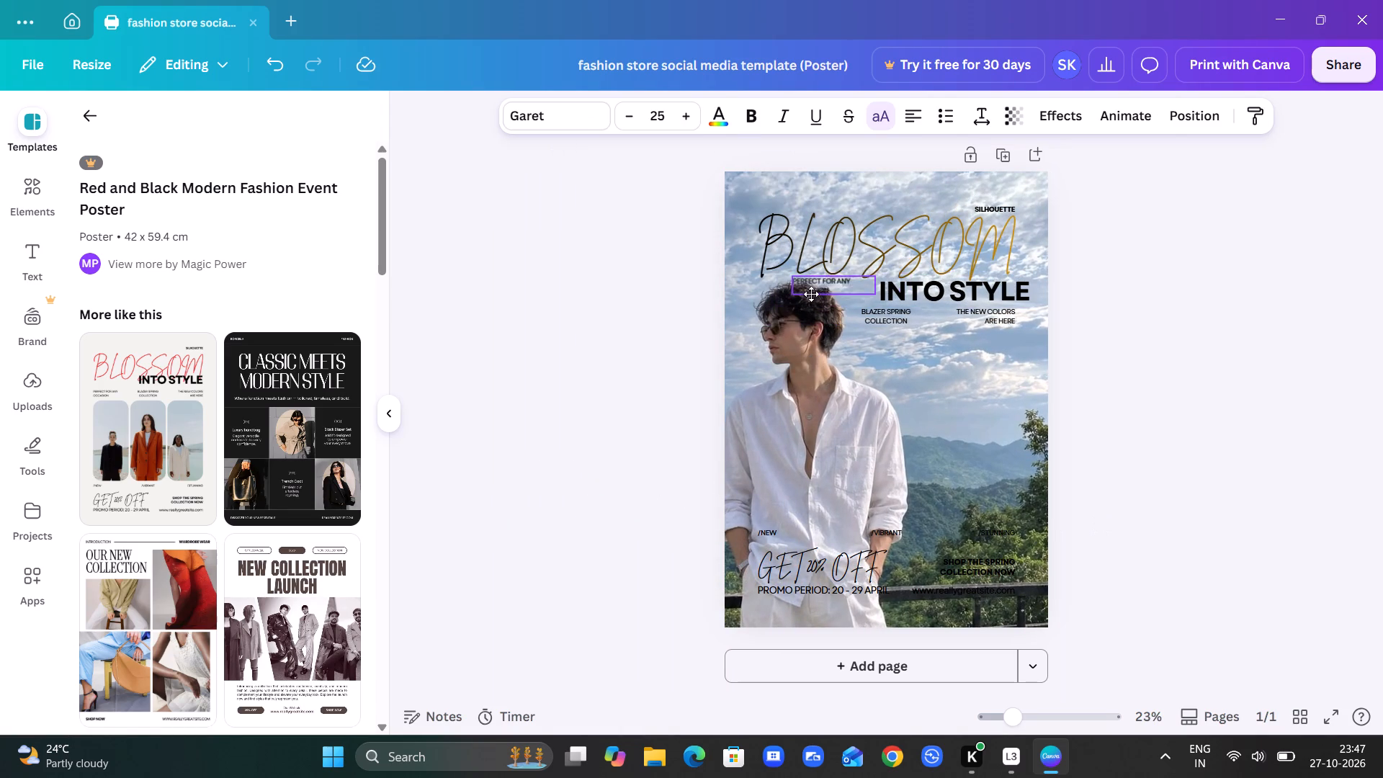
left_click_drag(811, 294, 775, 210)
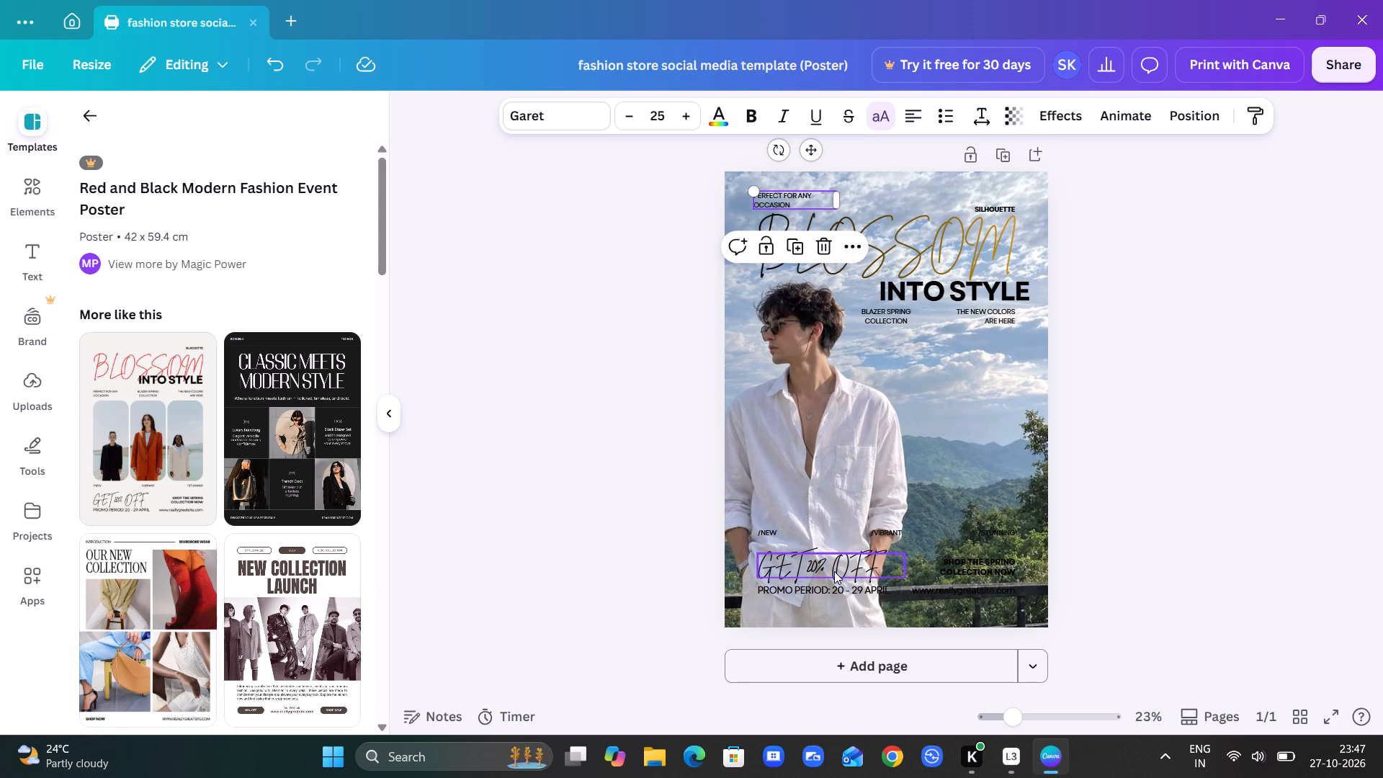
left_click_drag(834, 571, 964, 376)
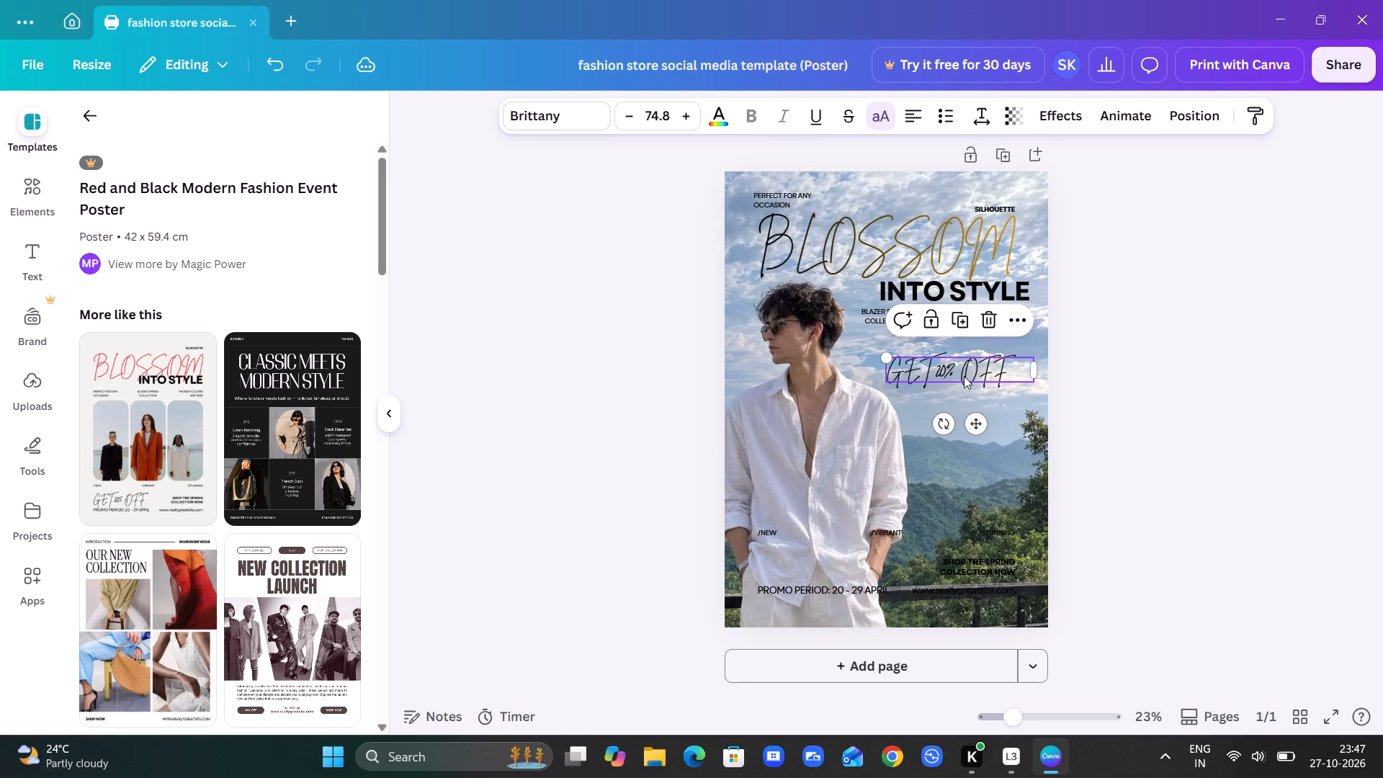
Move the "/NEW" label to the poster's upper right corner, just above "SILHOUETTE".
left_click_drag(774, 532, 908, 468)
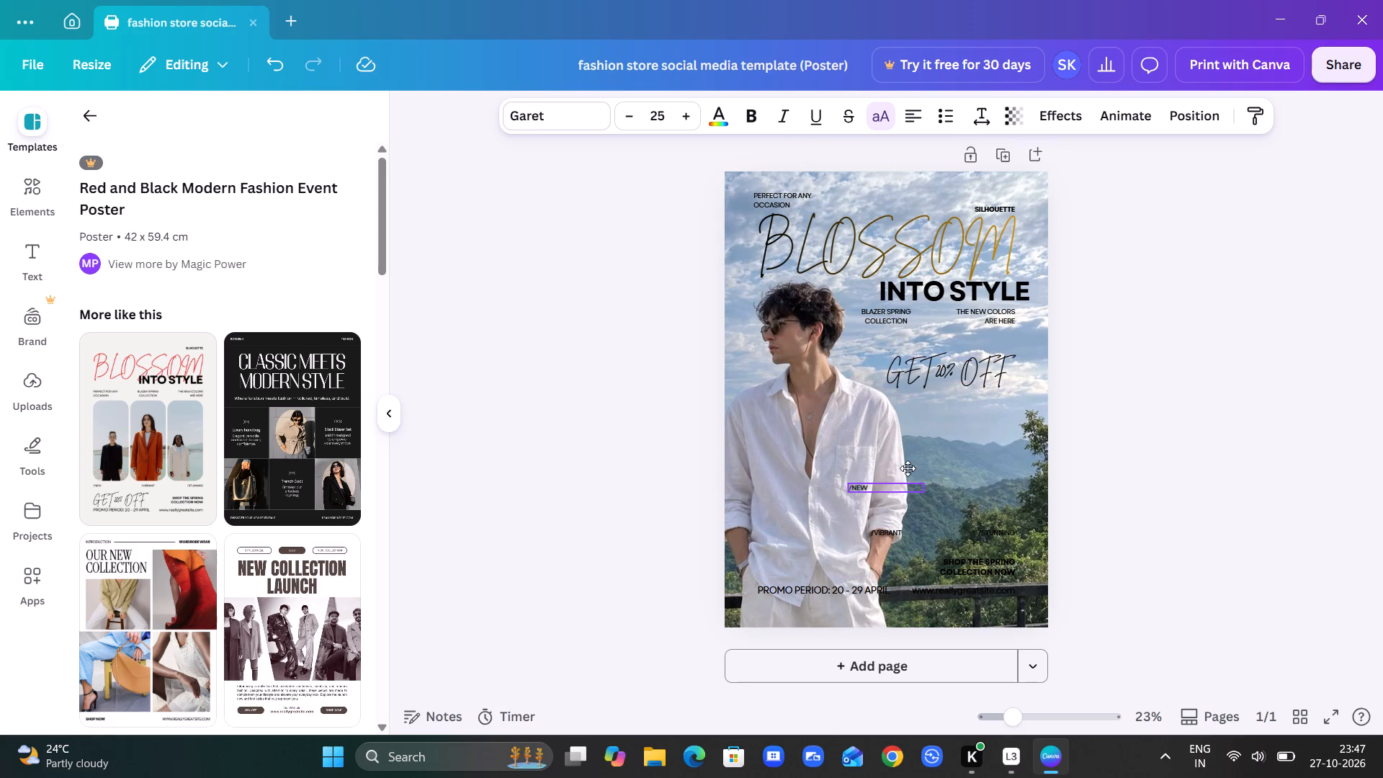
left_click_drag(908, 468, 922, 185)
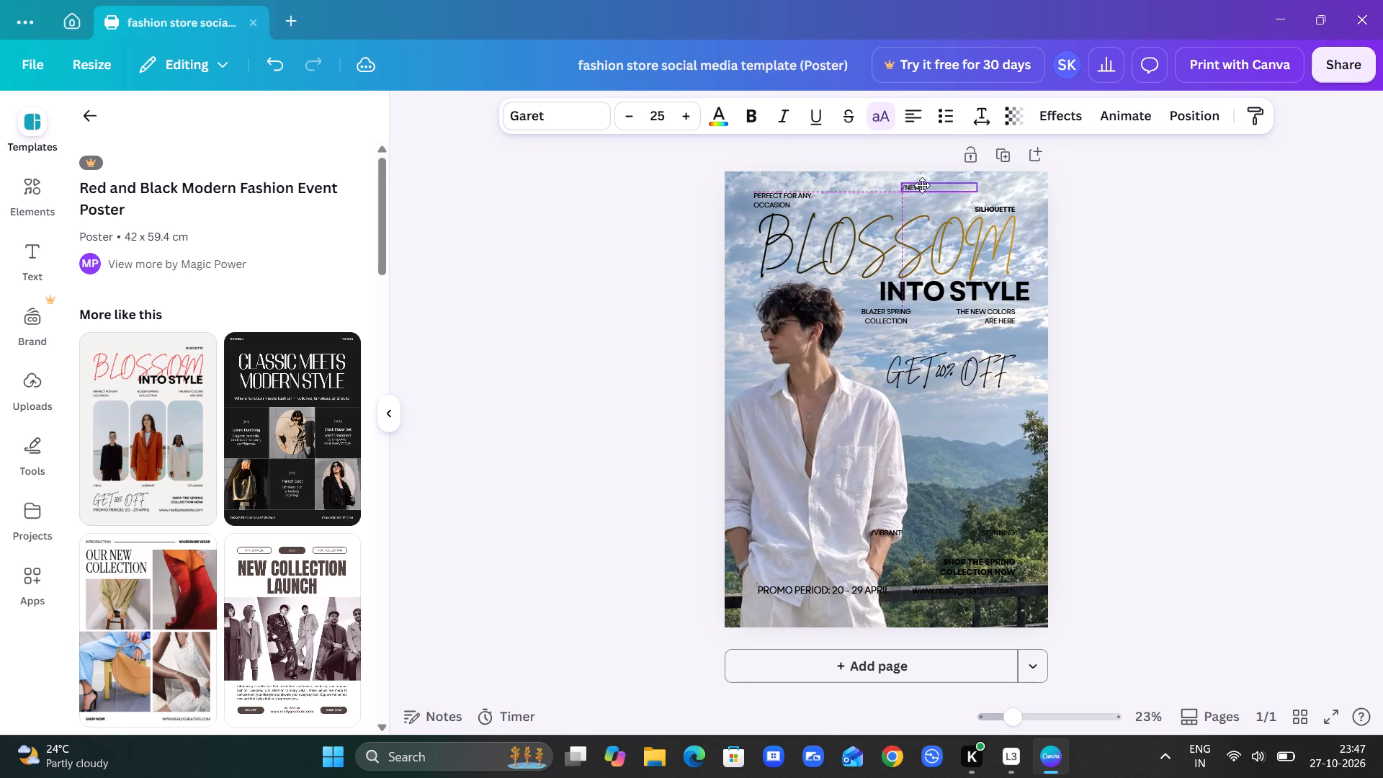
left_click_drag(922, 185, 992, 191)
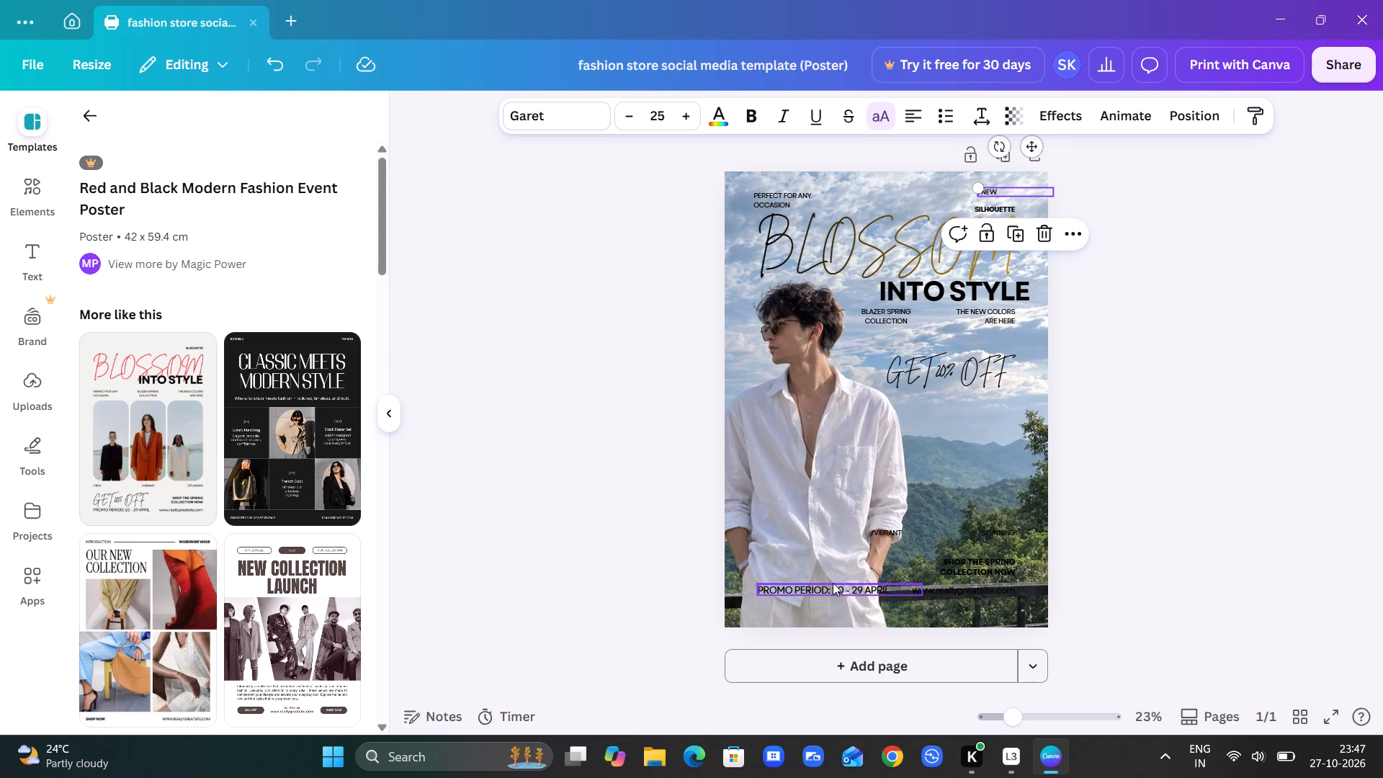
Shrink "PROMO PERIOD: 20 - 29 APRIL" to font size 30 and place it directly below "GET 20% OFF", left-aligned with it.
left_click_drag(833, 583, 949, 384)
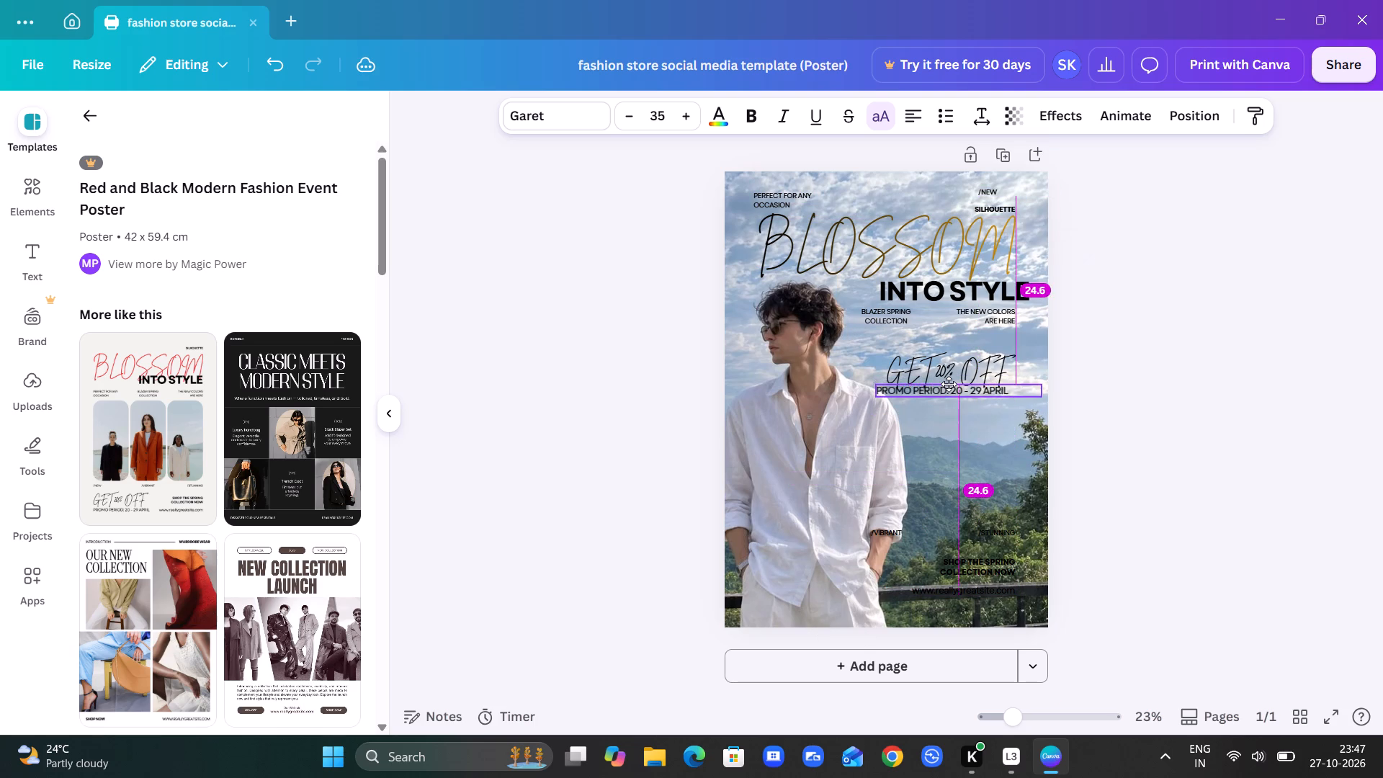
left_click_drag(949, 384, 945, 333)
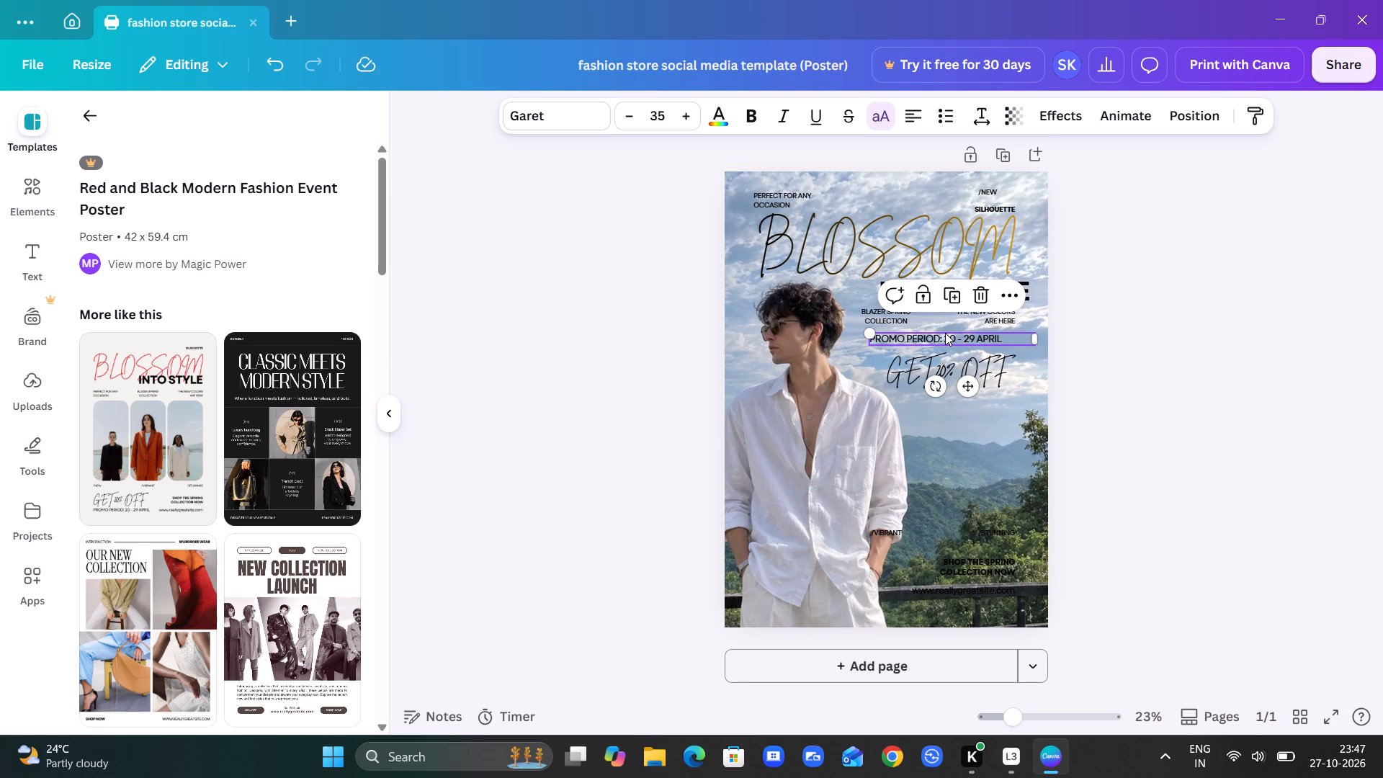
left_click_drag(870, 334, 894, 339)
left_click(940, 331)
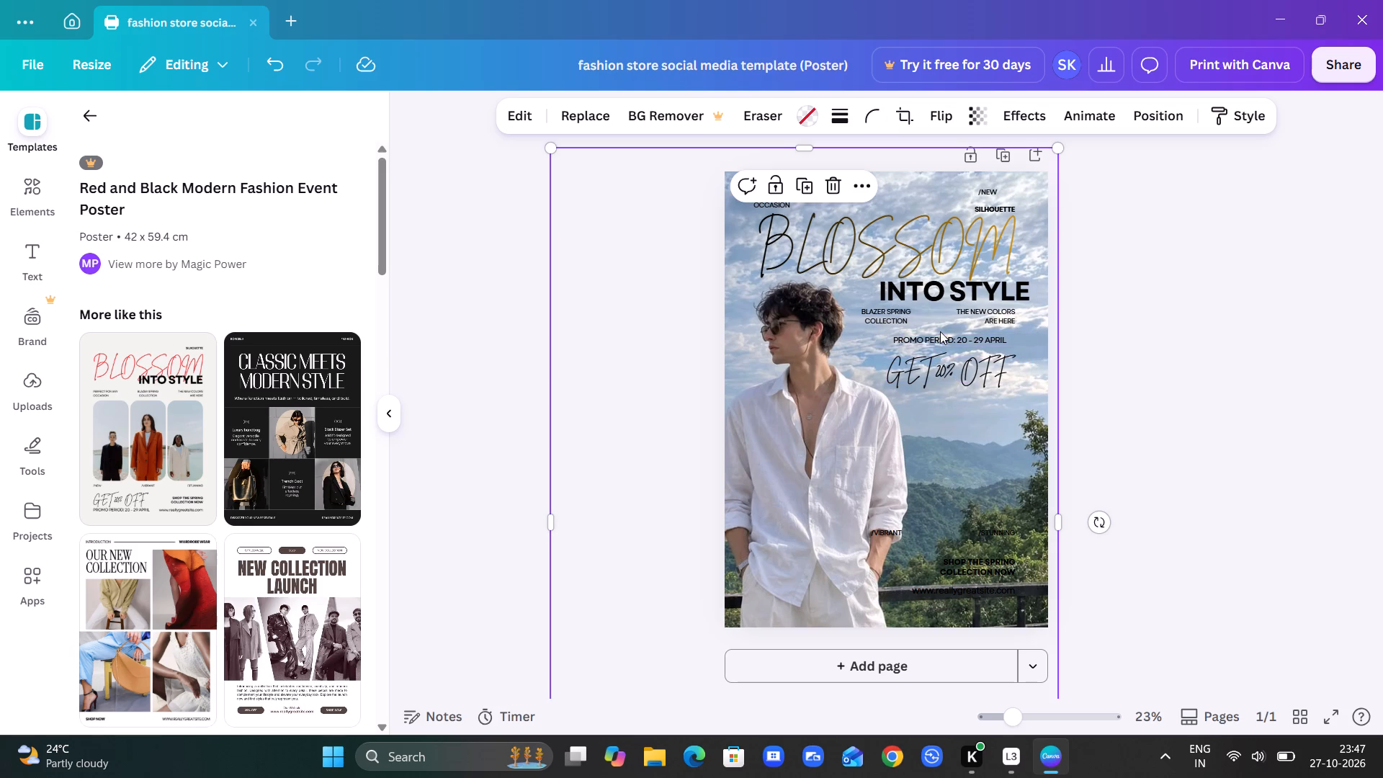
left_click_drag(939, 339, 912, 339)
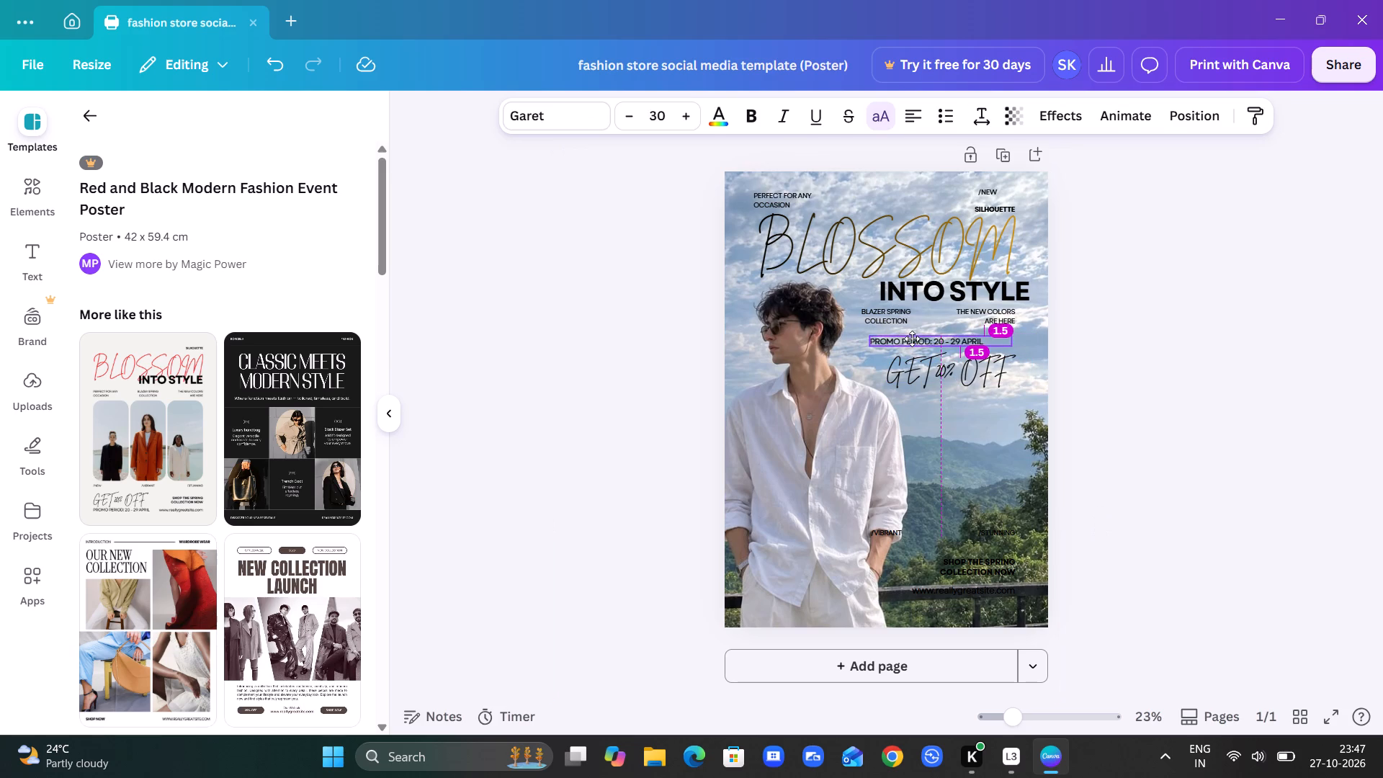
left_click_drag(912, 339, 927, 339)
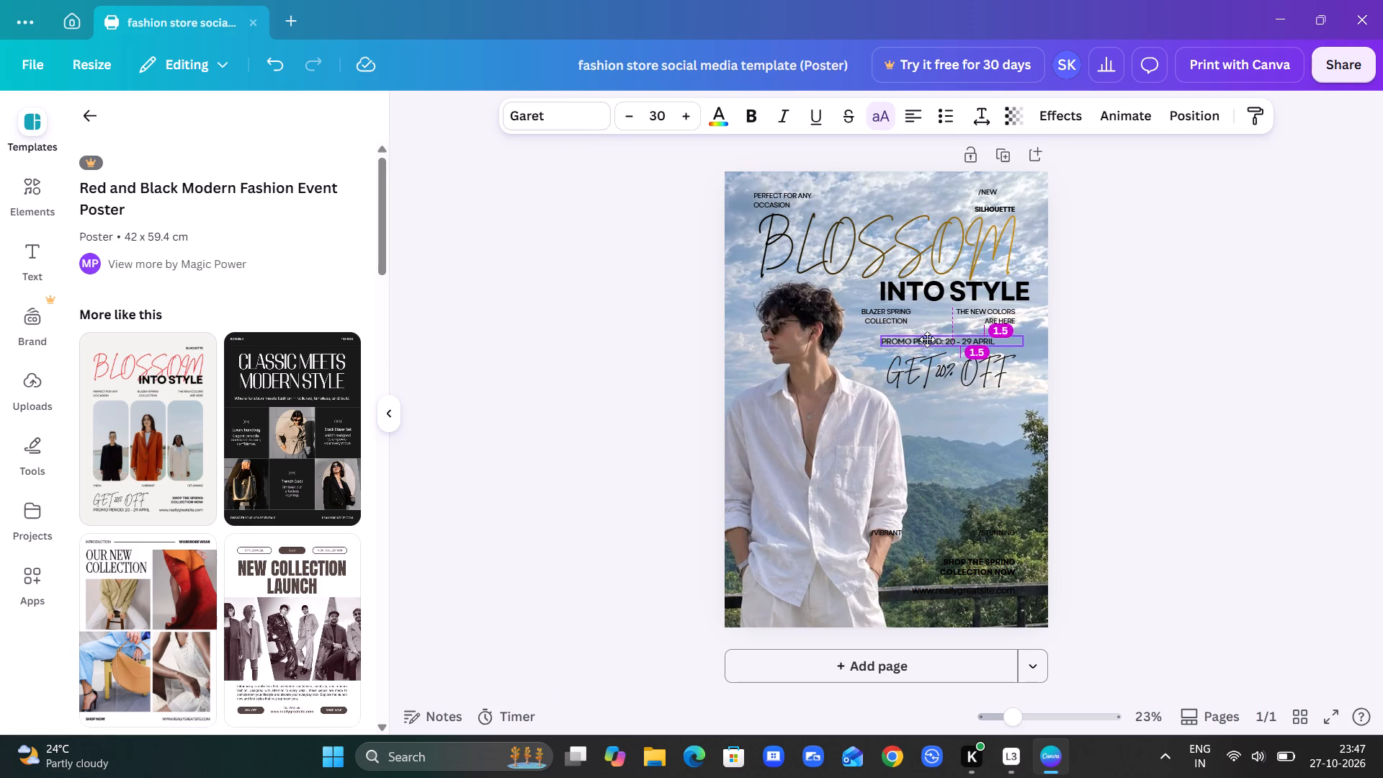
left_click_drag(927, 339, 919, 403)
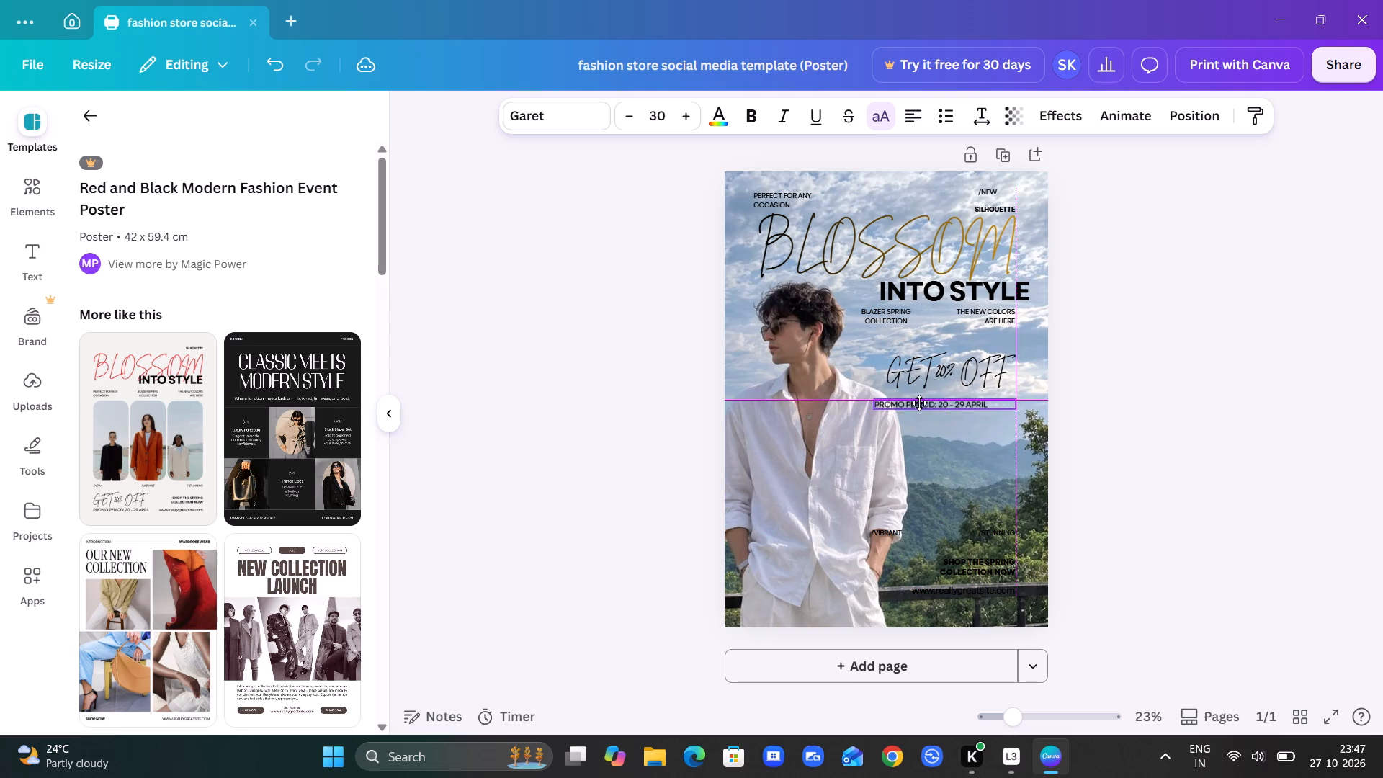
left_click_drag(919, 403, 933, 399)
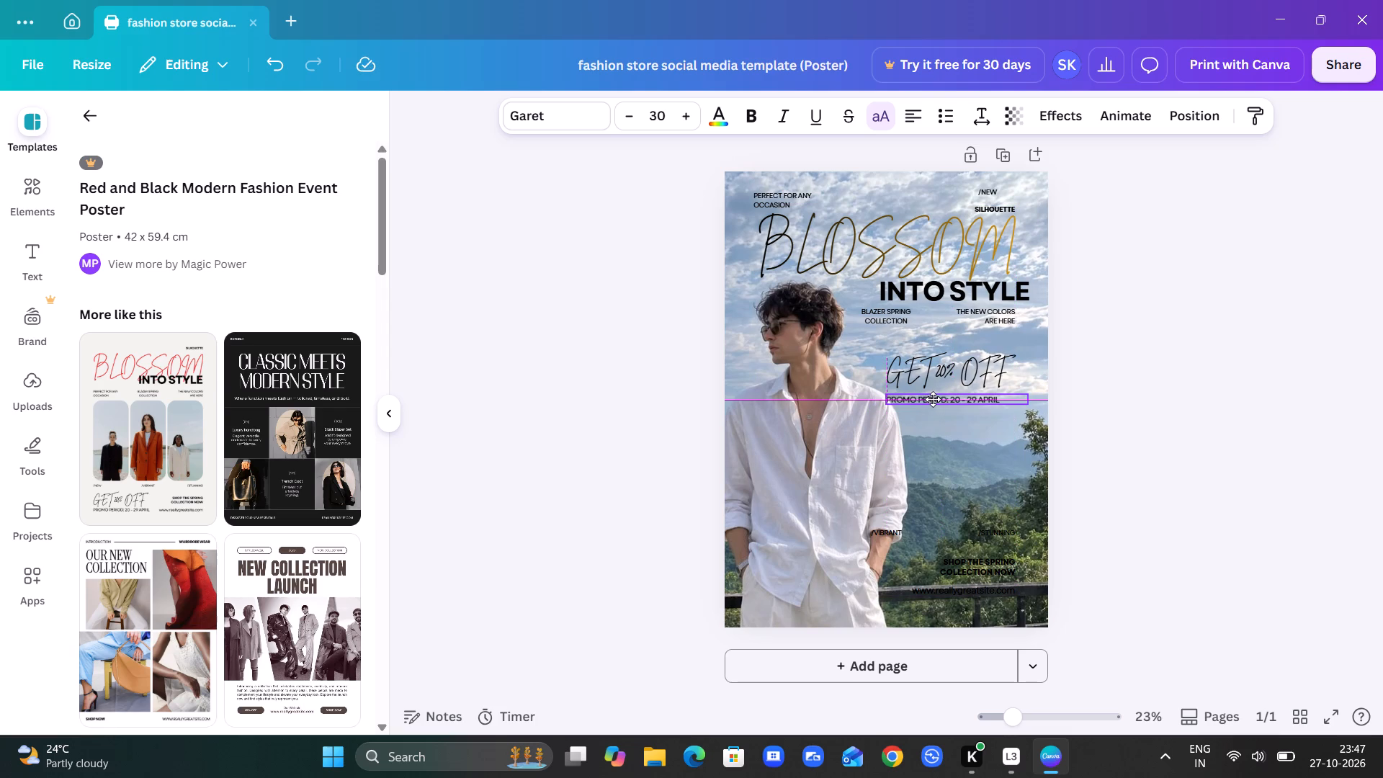
left_click_drag(933, 399, 931, 399)
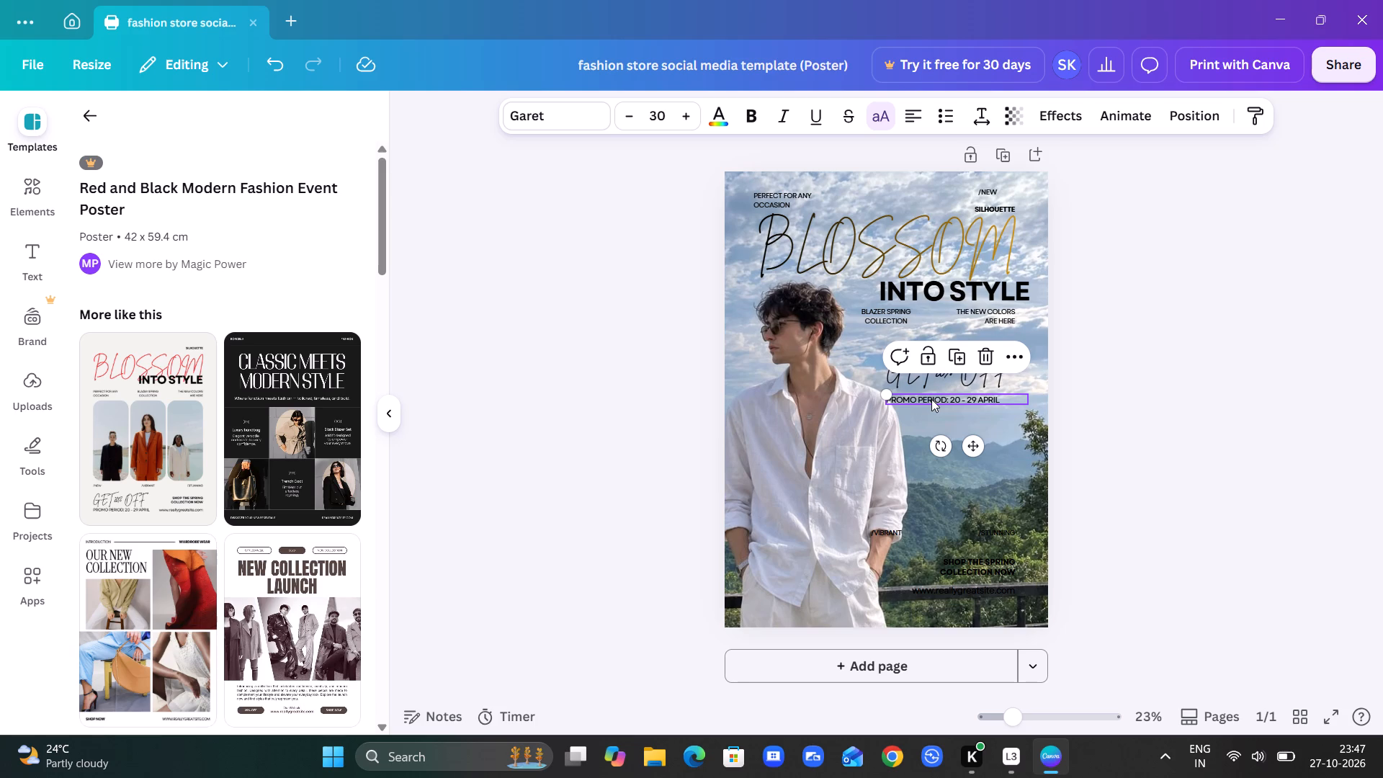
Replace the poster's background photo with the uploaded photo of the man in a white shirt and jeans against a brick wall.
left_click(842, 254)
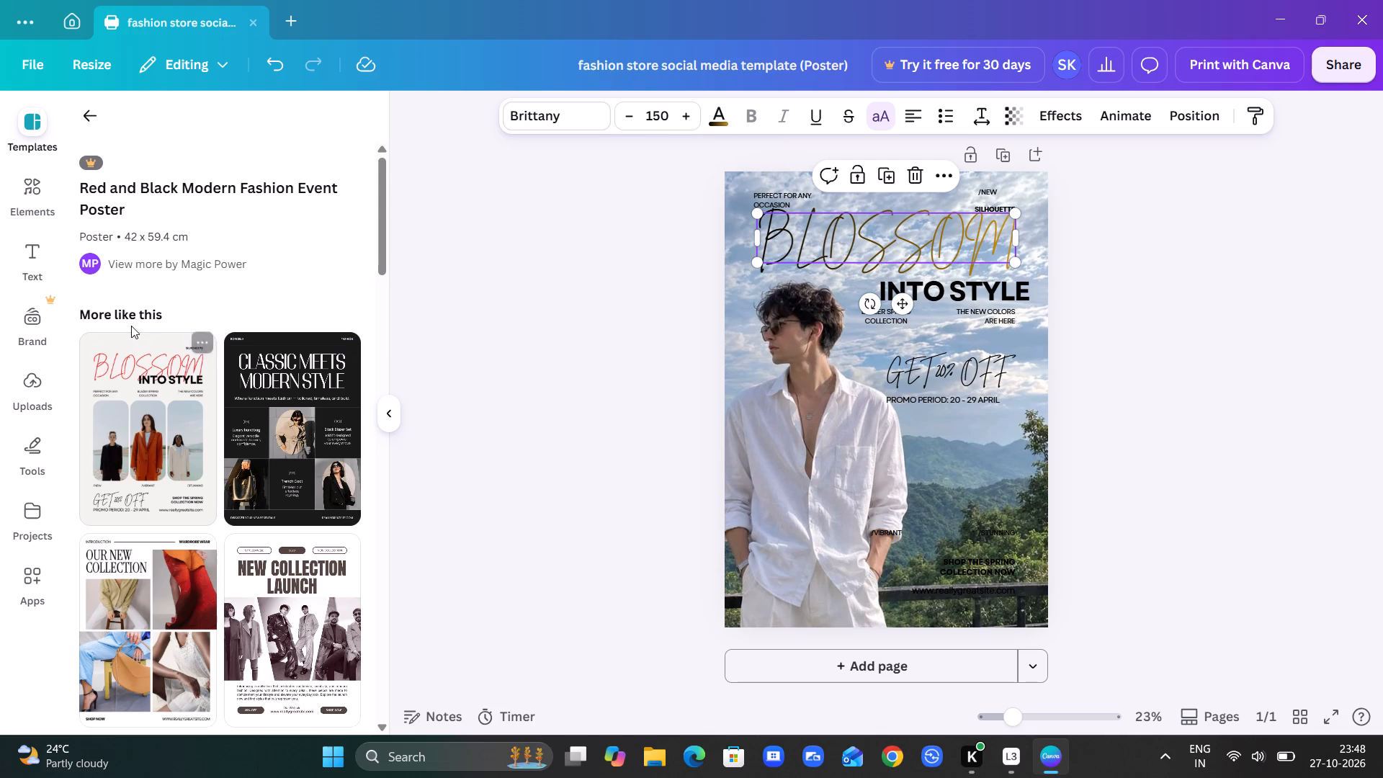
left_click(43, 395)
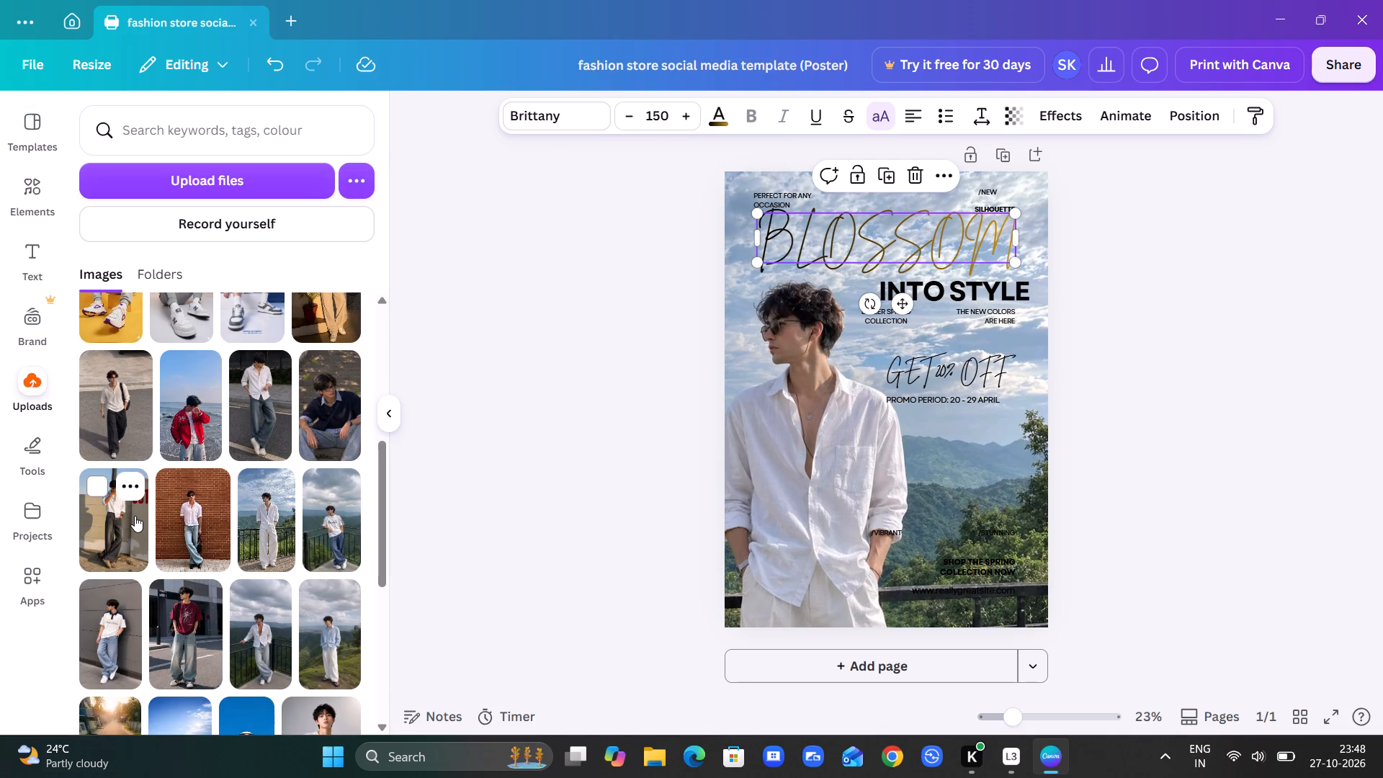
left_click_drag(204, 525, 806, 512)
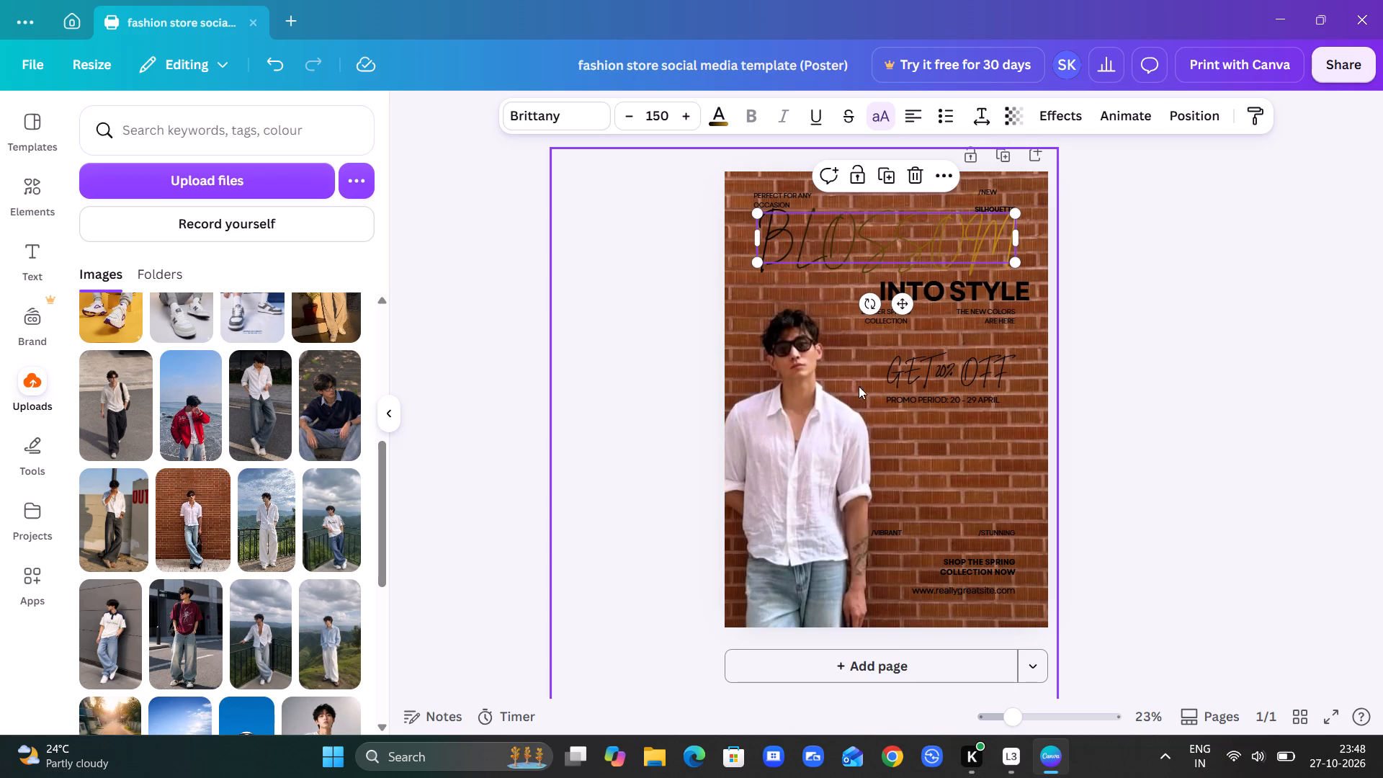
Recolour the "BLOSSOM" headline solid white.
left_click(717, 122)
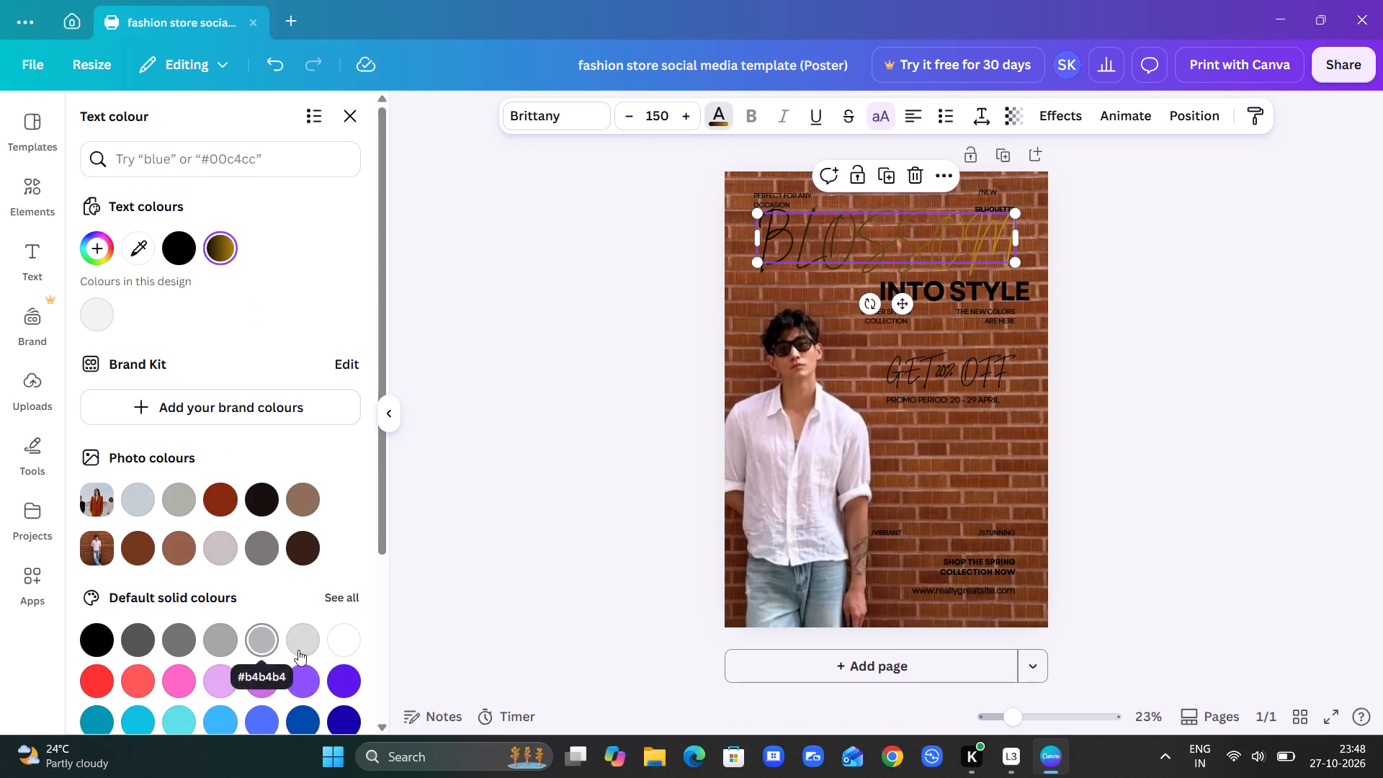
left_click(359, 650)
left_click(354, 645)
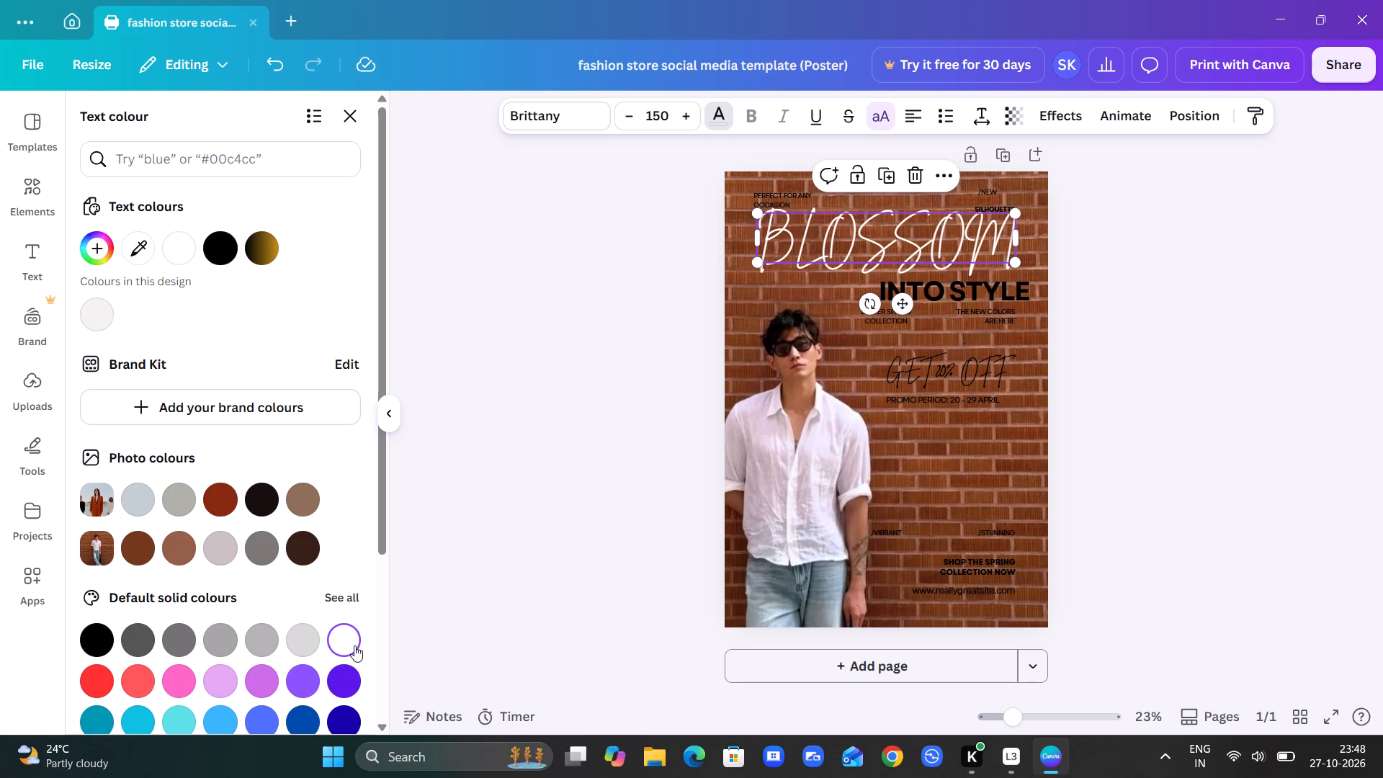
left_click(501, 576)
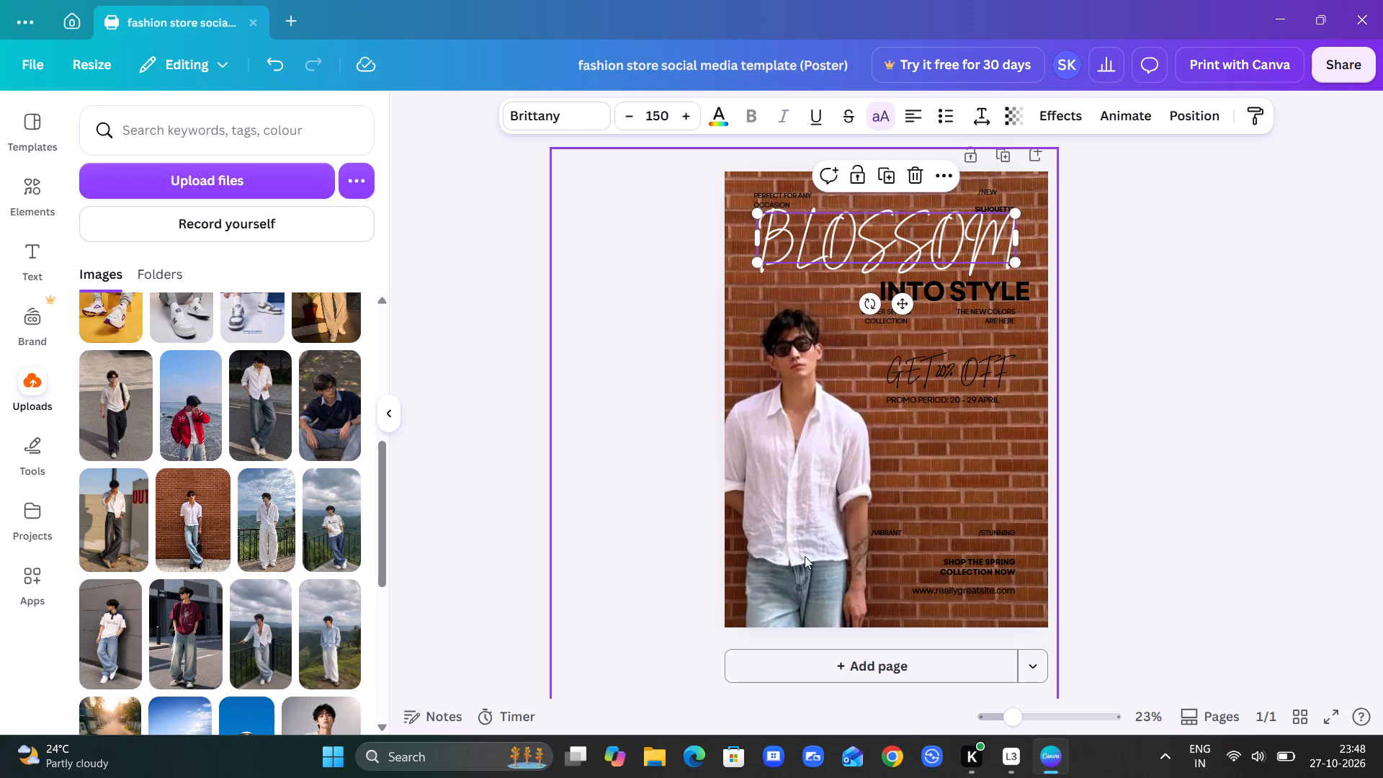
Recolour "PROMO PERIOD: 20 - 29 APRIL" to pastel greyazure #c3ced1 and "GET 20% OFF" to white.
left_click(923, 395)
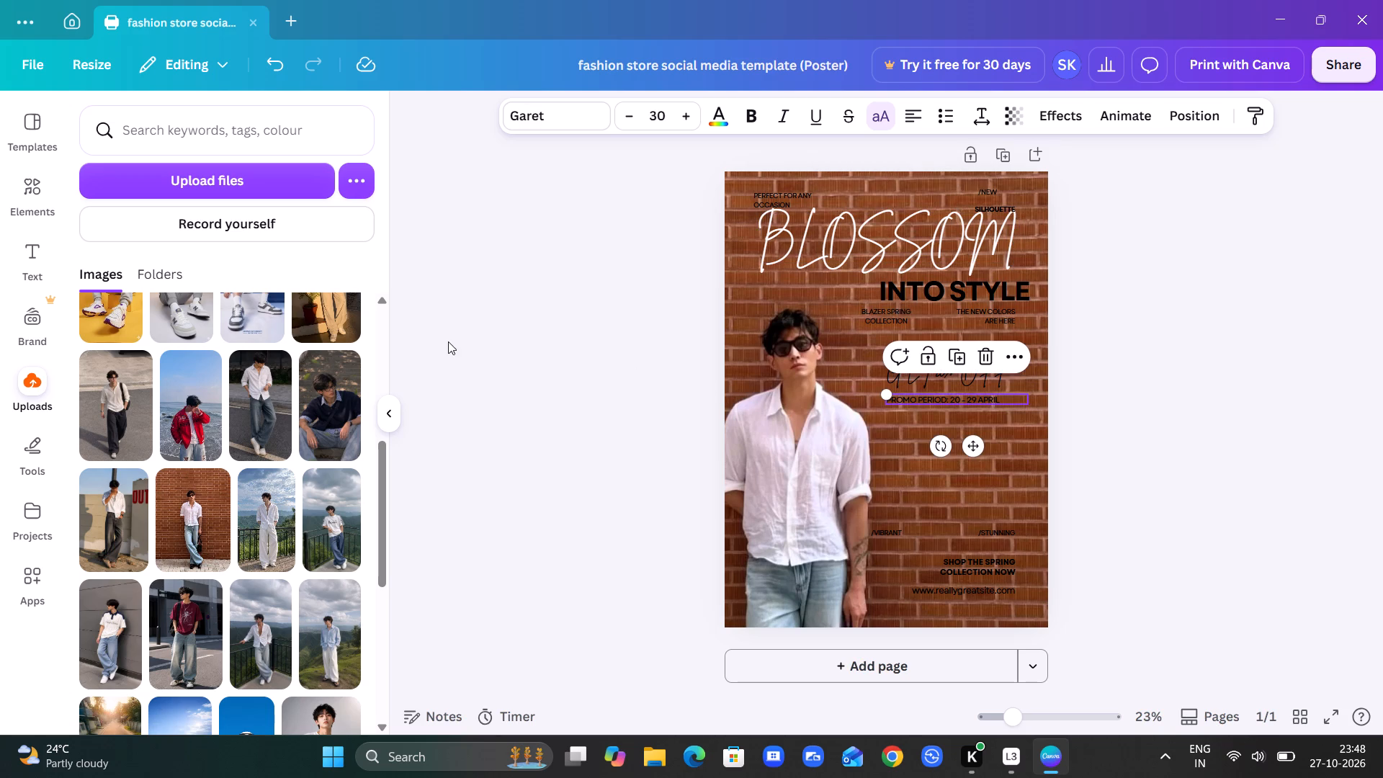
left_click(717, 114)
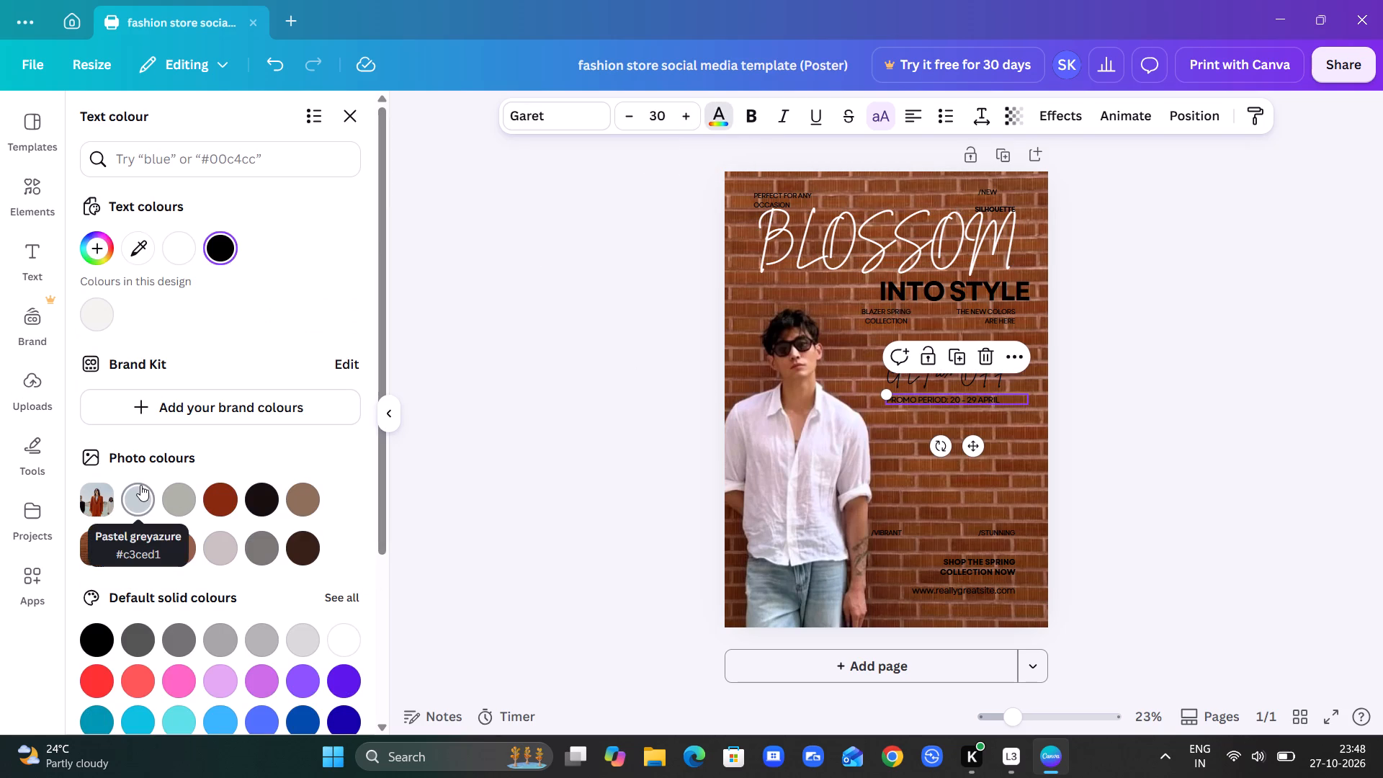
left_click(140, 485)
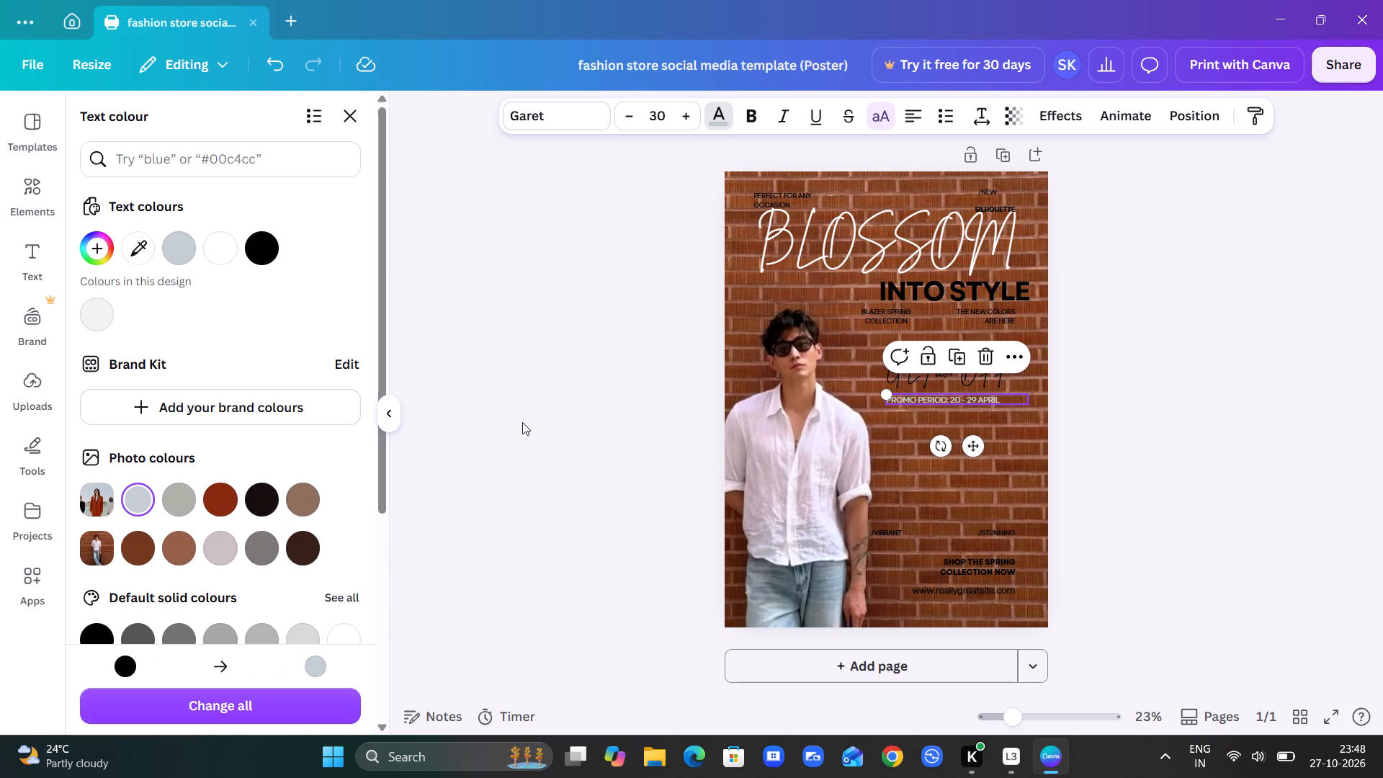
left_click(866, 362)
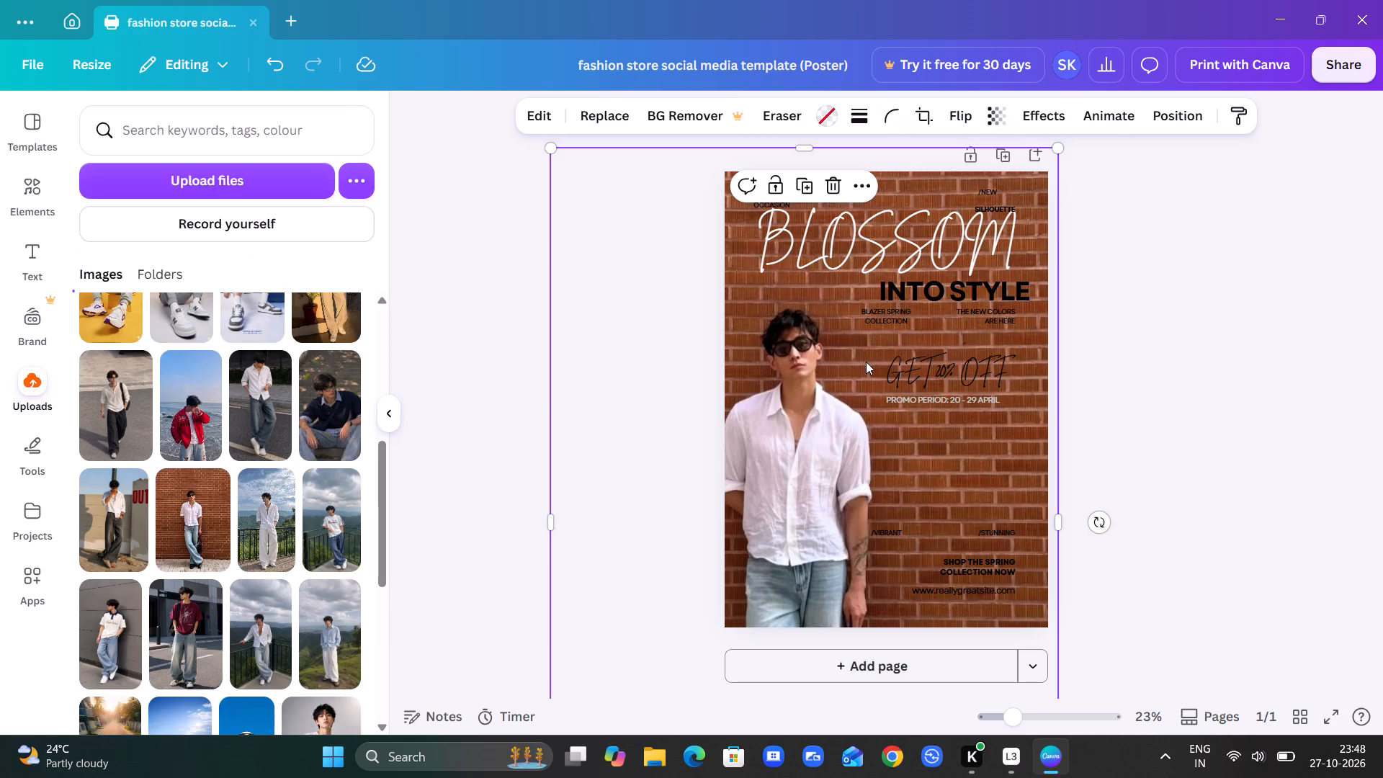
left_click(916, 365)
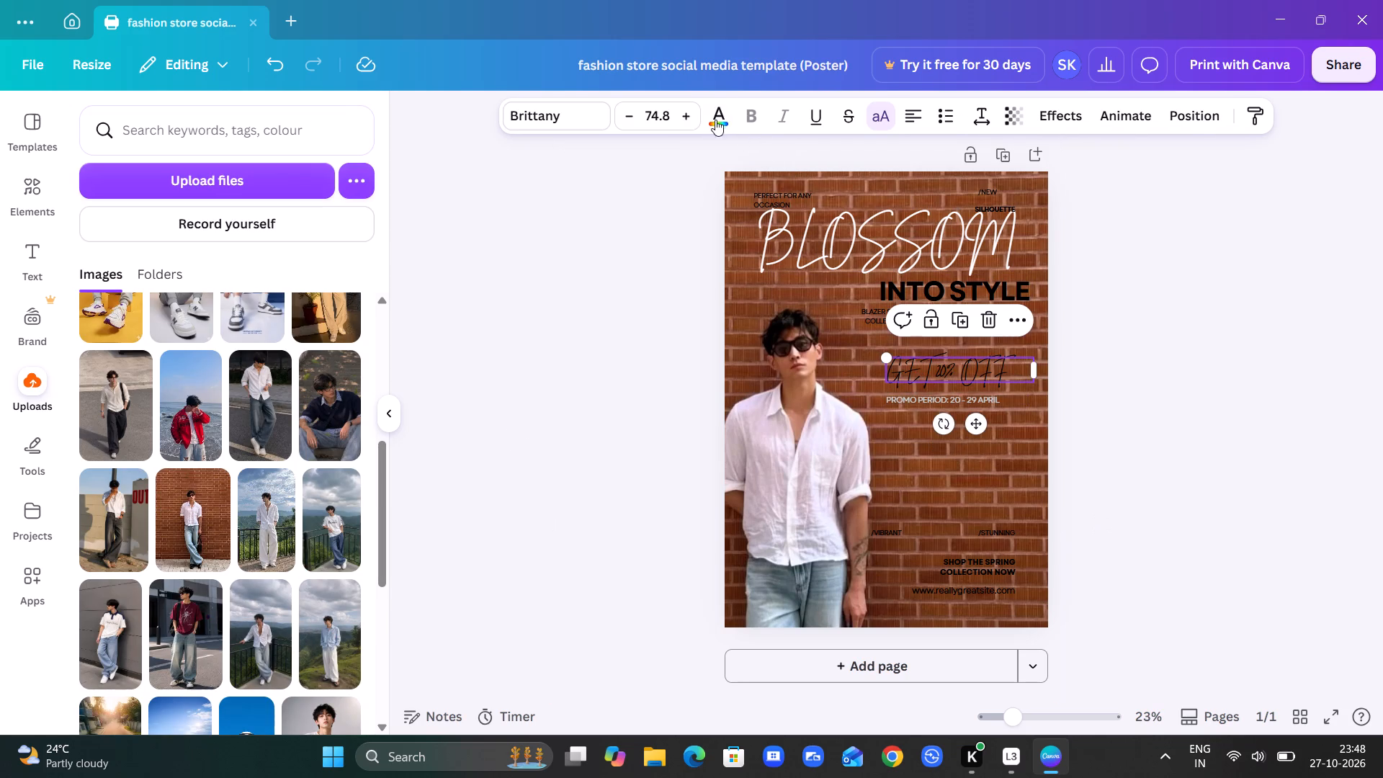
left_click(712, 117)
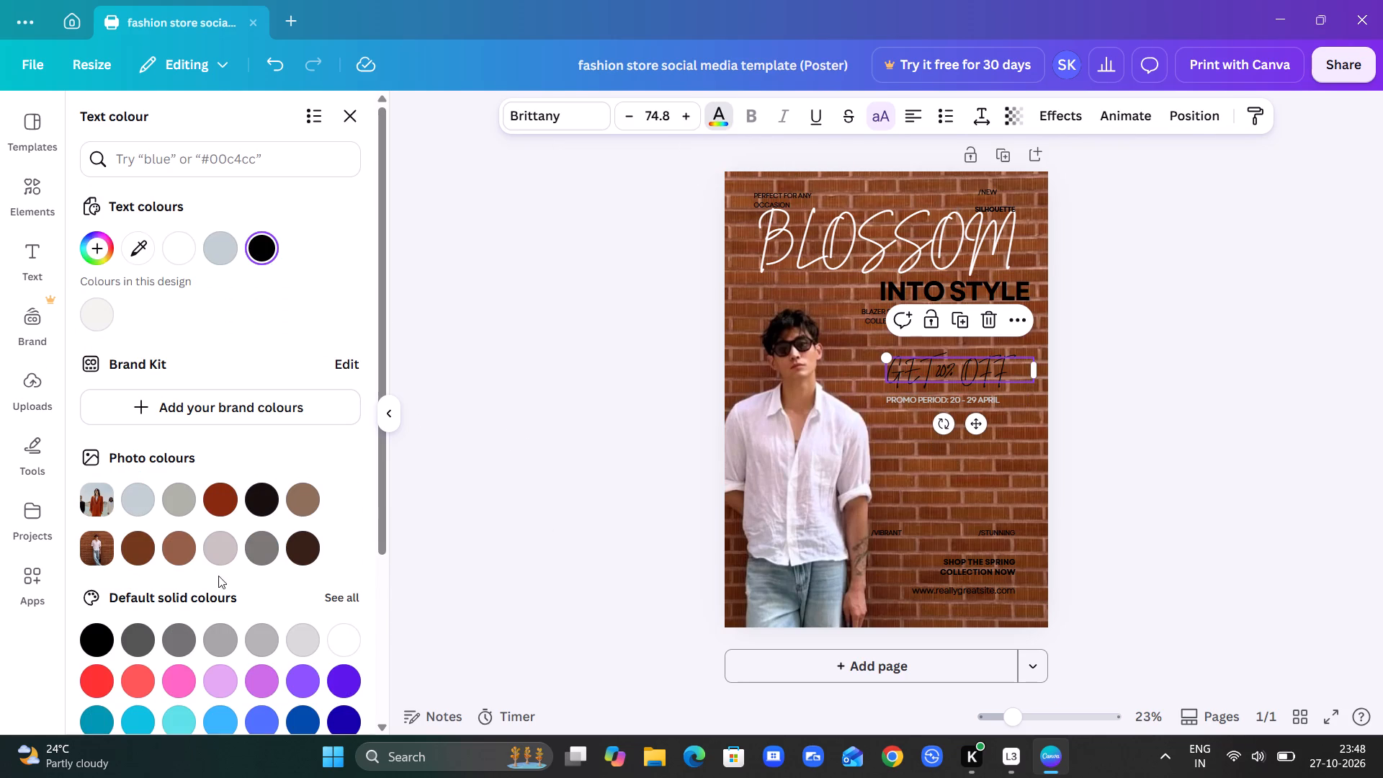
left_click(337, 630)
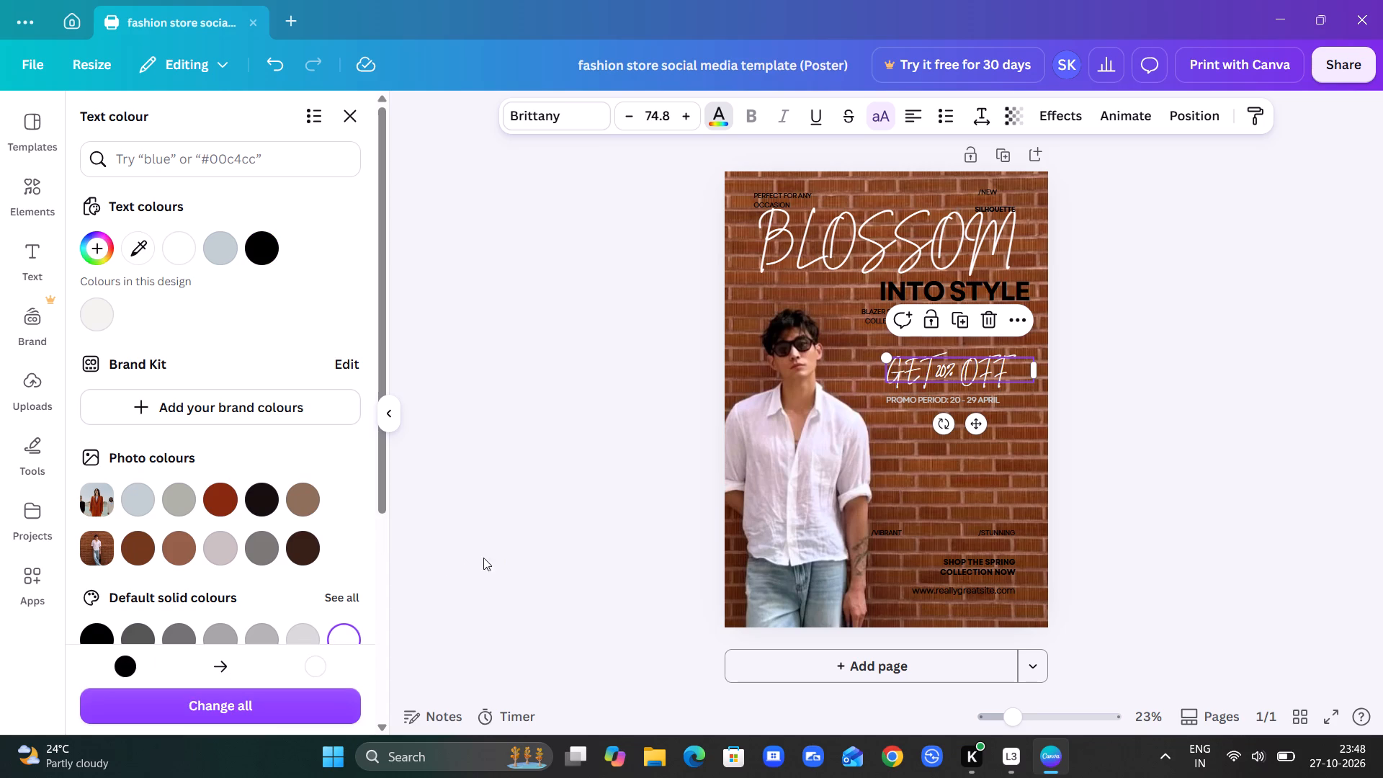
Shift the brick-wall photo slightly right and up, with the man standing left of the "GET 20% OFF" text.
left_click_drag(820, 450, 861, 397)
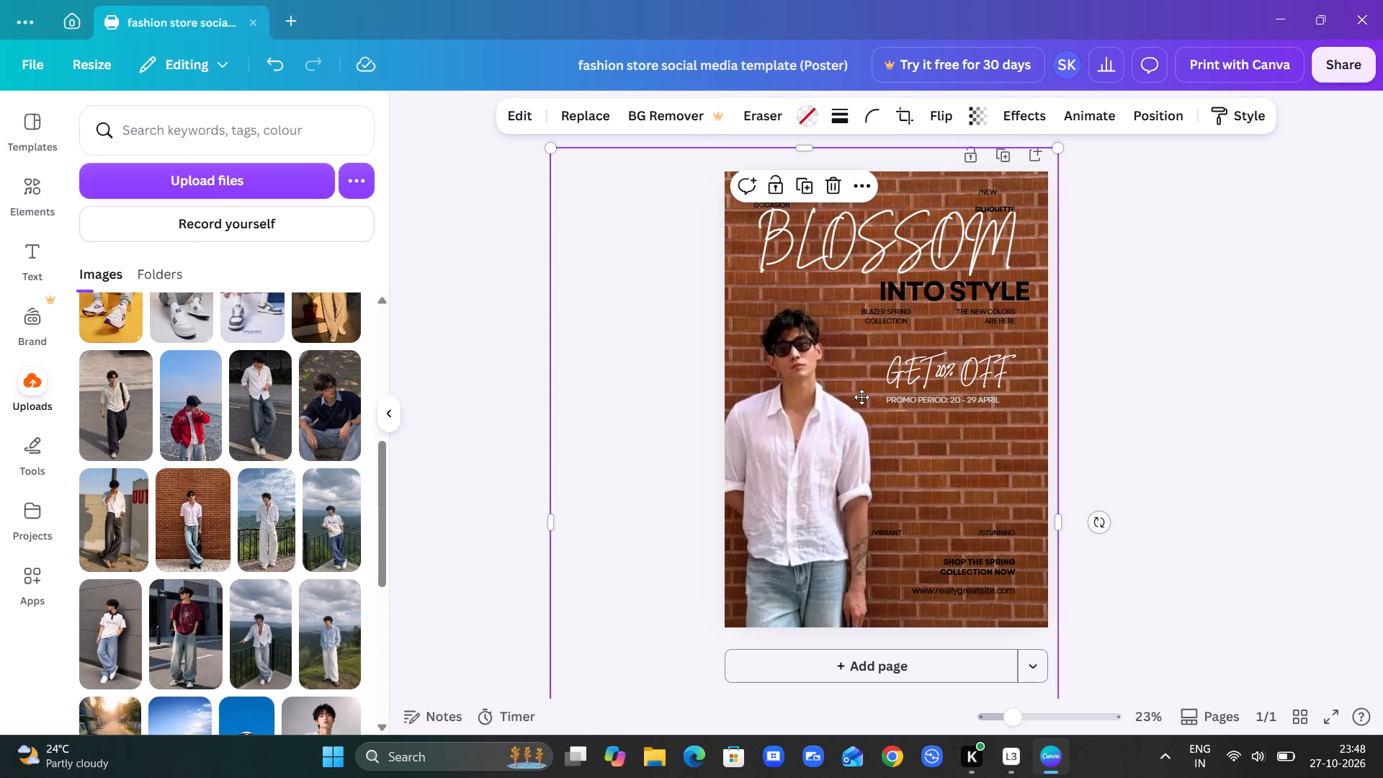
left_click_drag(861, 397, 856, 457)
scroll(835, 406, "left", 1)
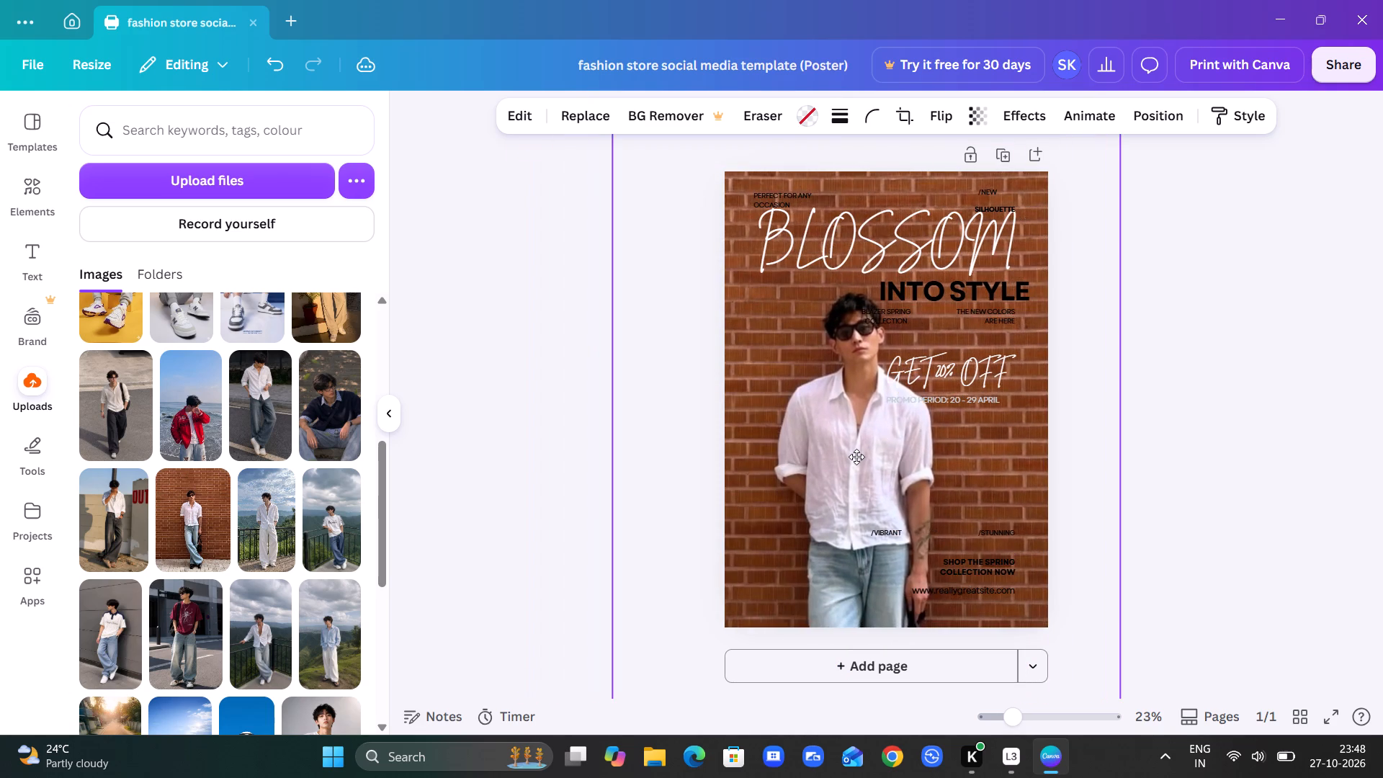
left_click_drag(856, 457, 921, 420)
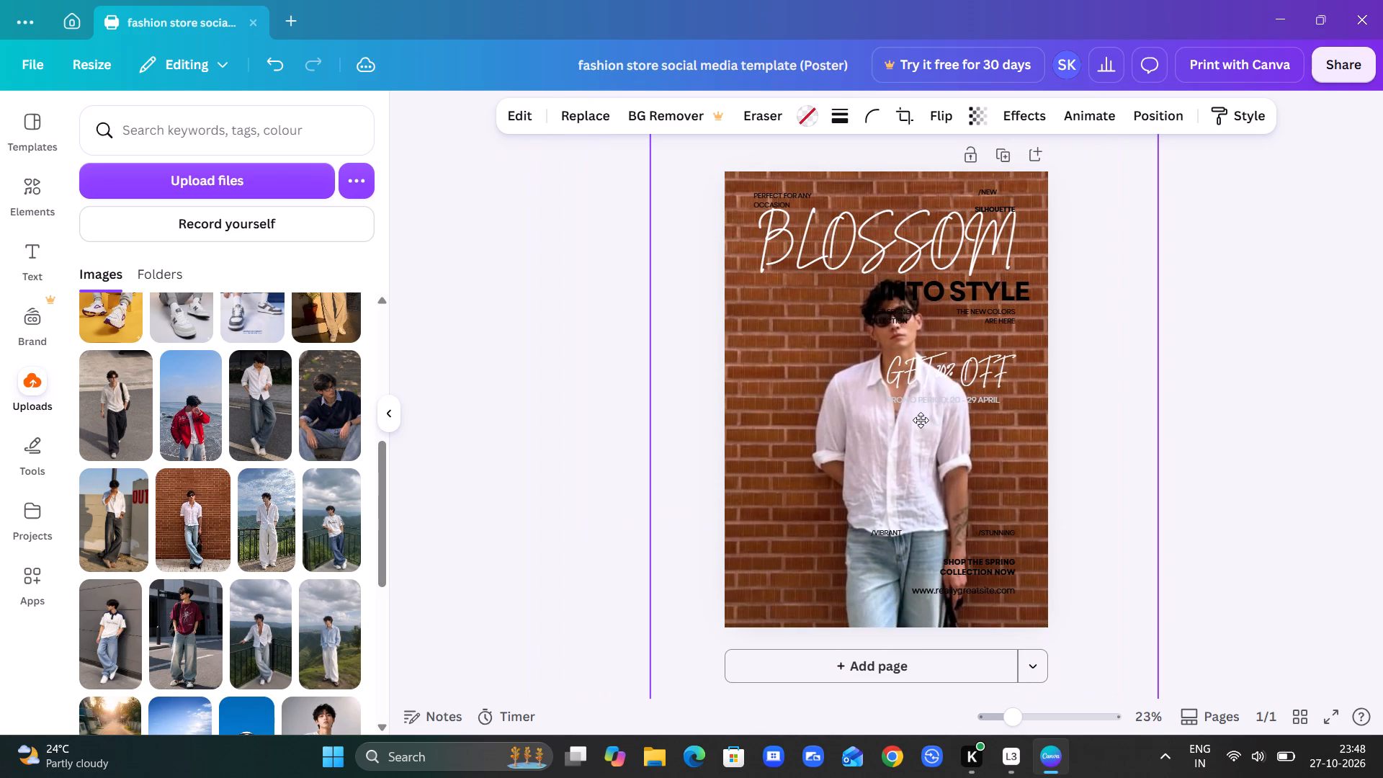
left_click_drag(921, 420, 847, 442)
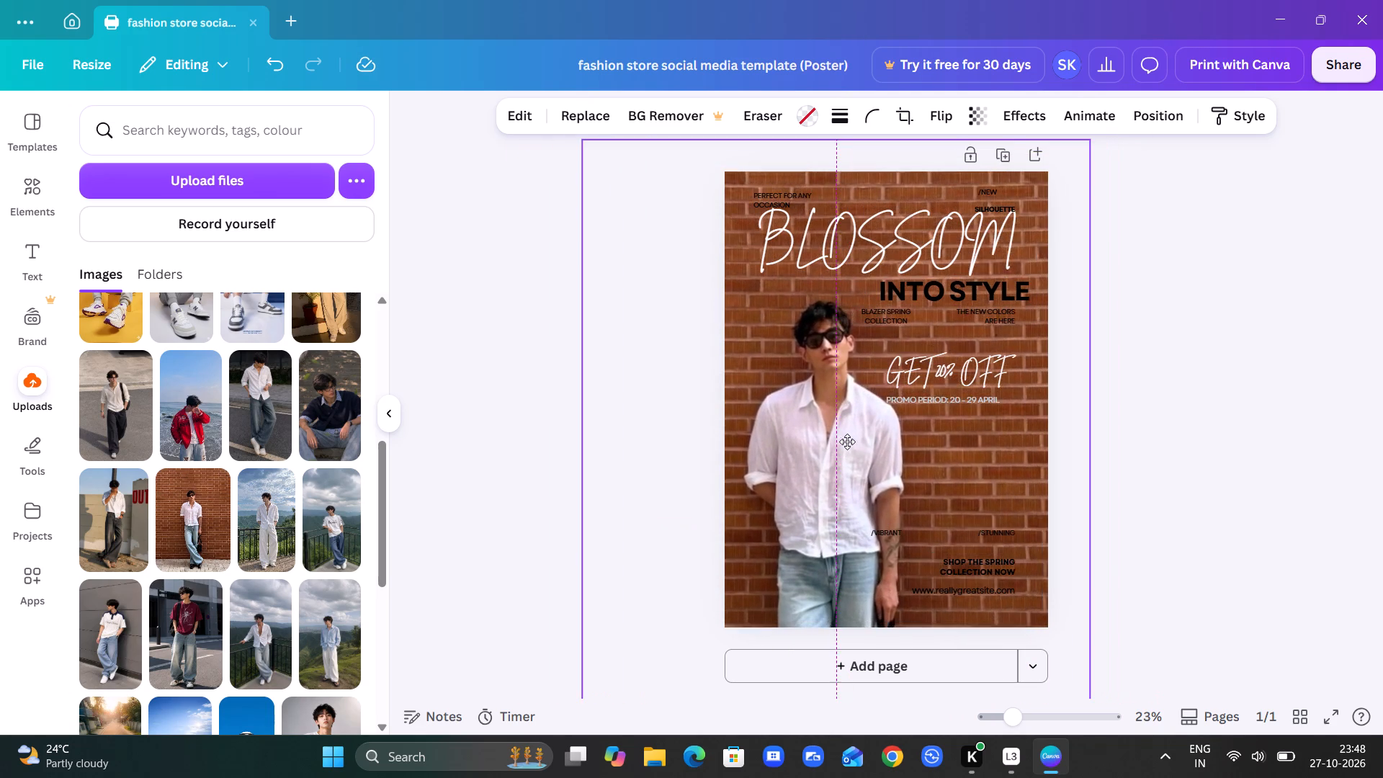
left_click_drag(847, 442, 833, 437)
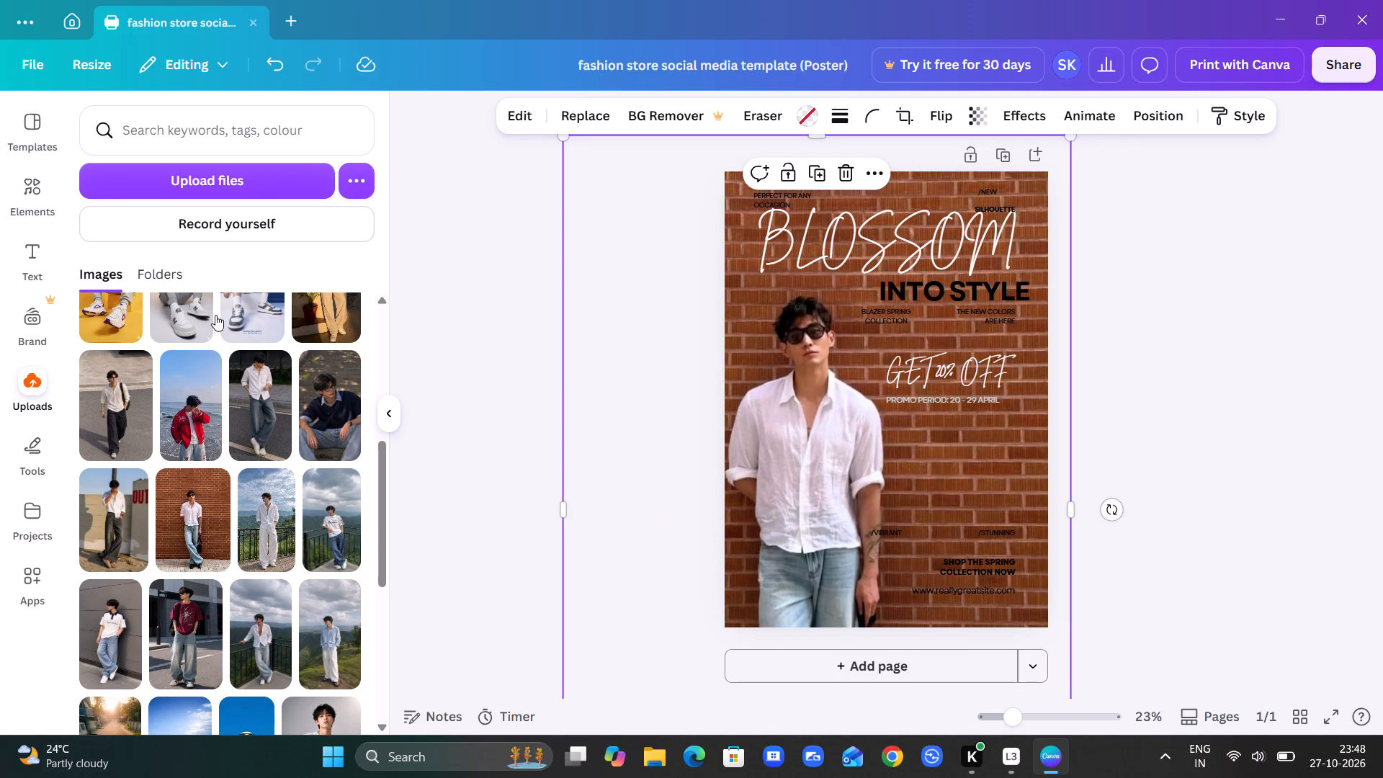
Replace the page design with the "Daily Essentials" White Black Minimal Fashion Collection Poster template.
left_click(55, 138)
scroll(236, 614, "down", 2)
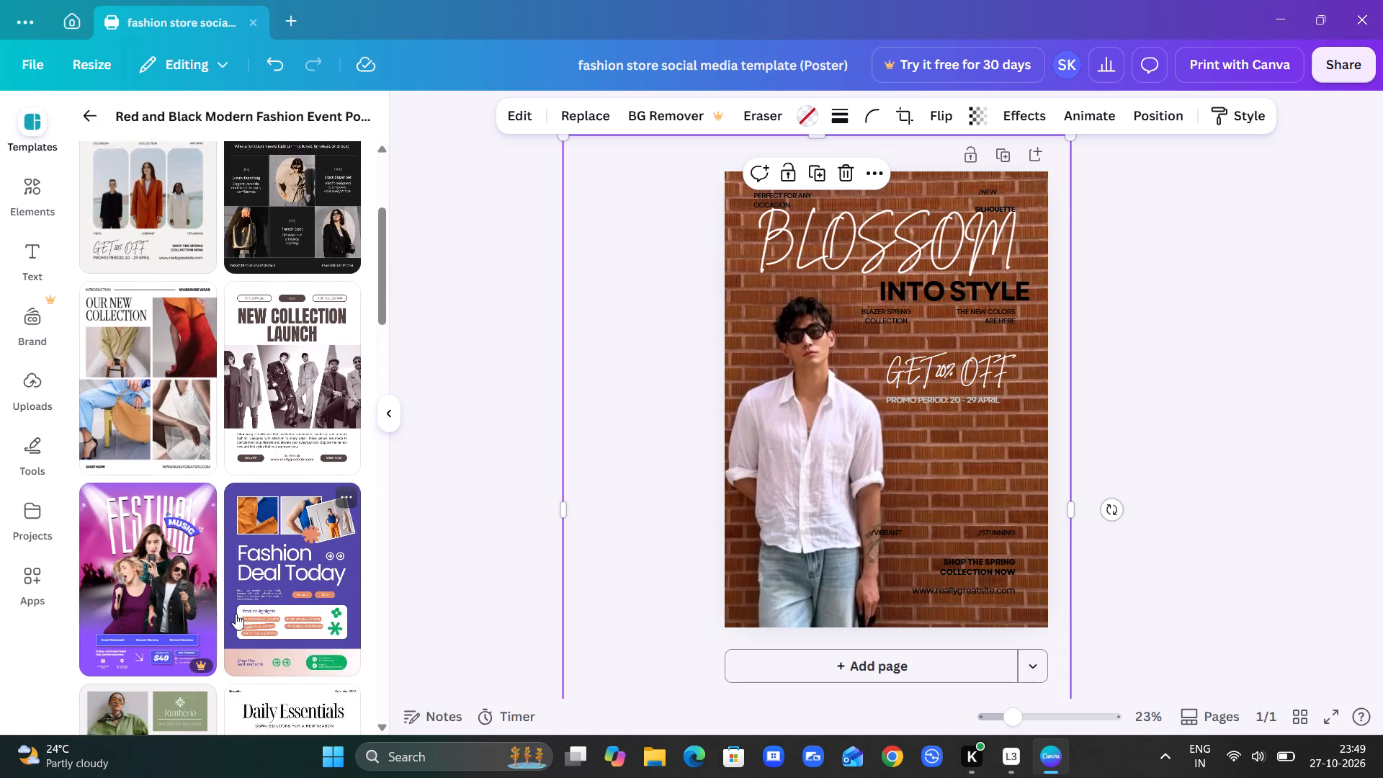
scroll(236, 614, "down", 3)
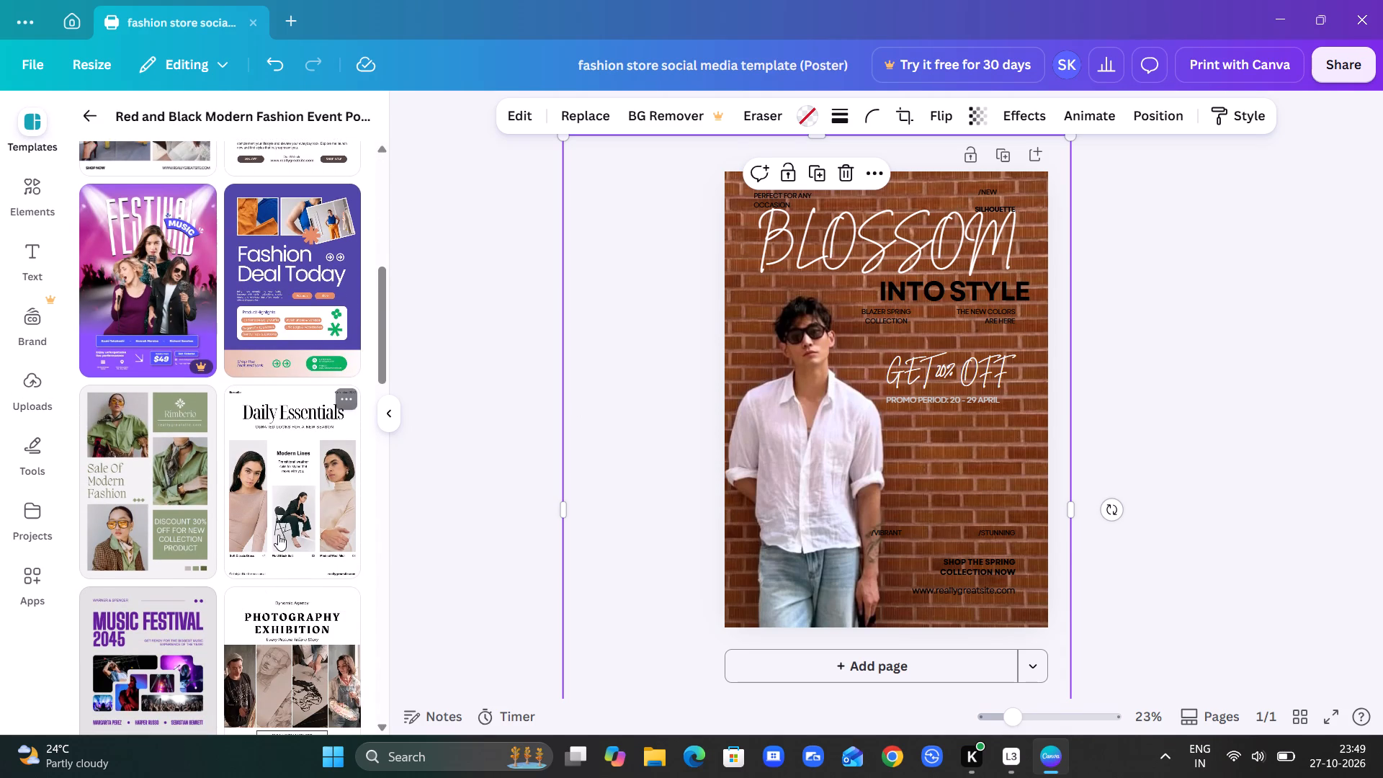
left_click(278, 535)
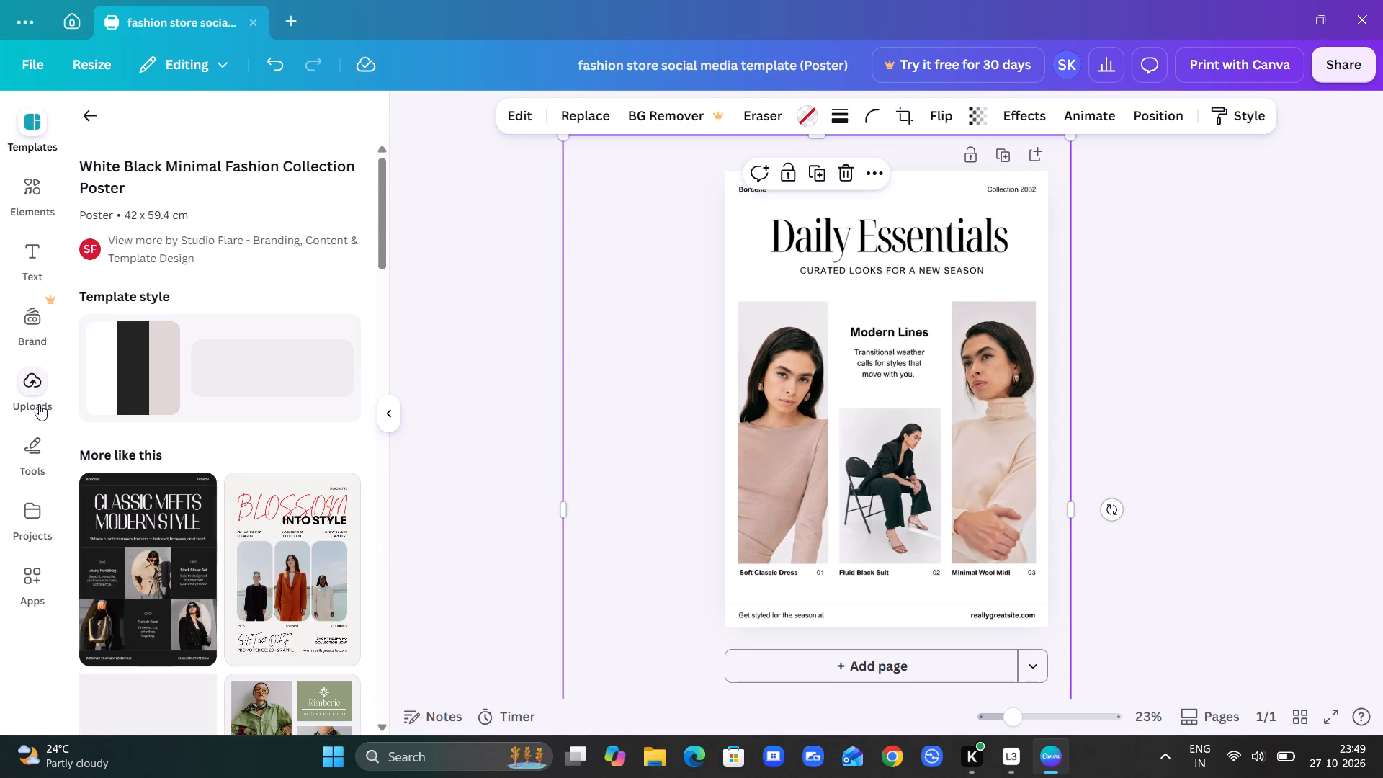
Fill the middle photo frame with the uploaded photo of the man in a white T-shirt at the hillside railing.
left_click(39, 404)
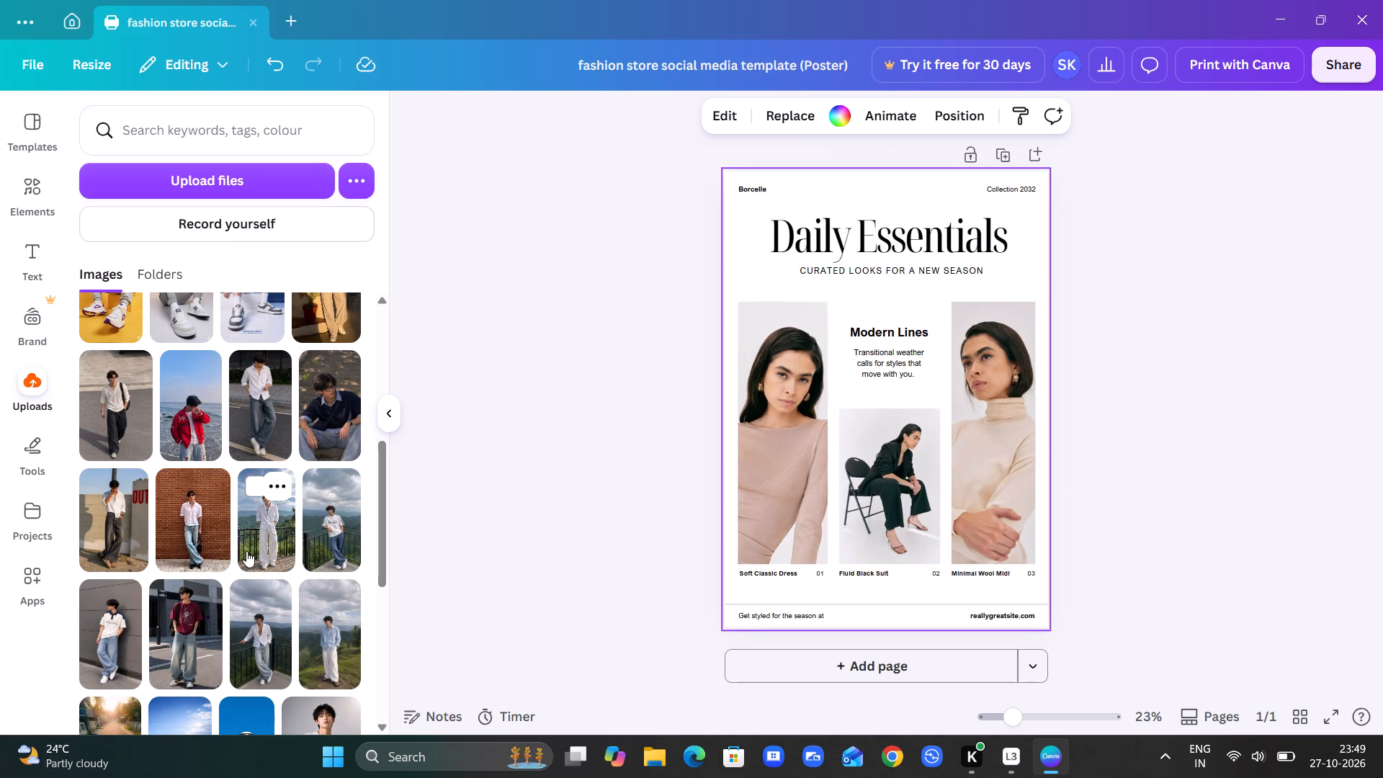
left_click_drag(246, 551, 636, 472)
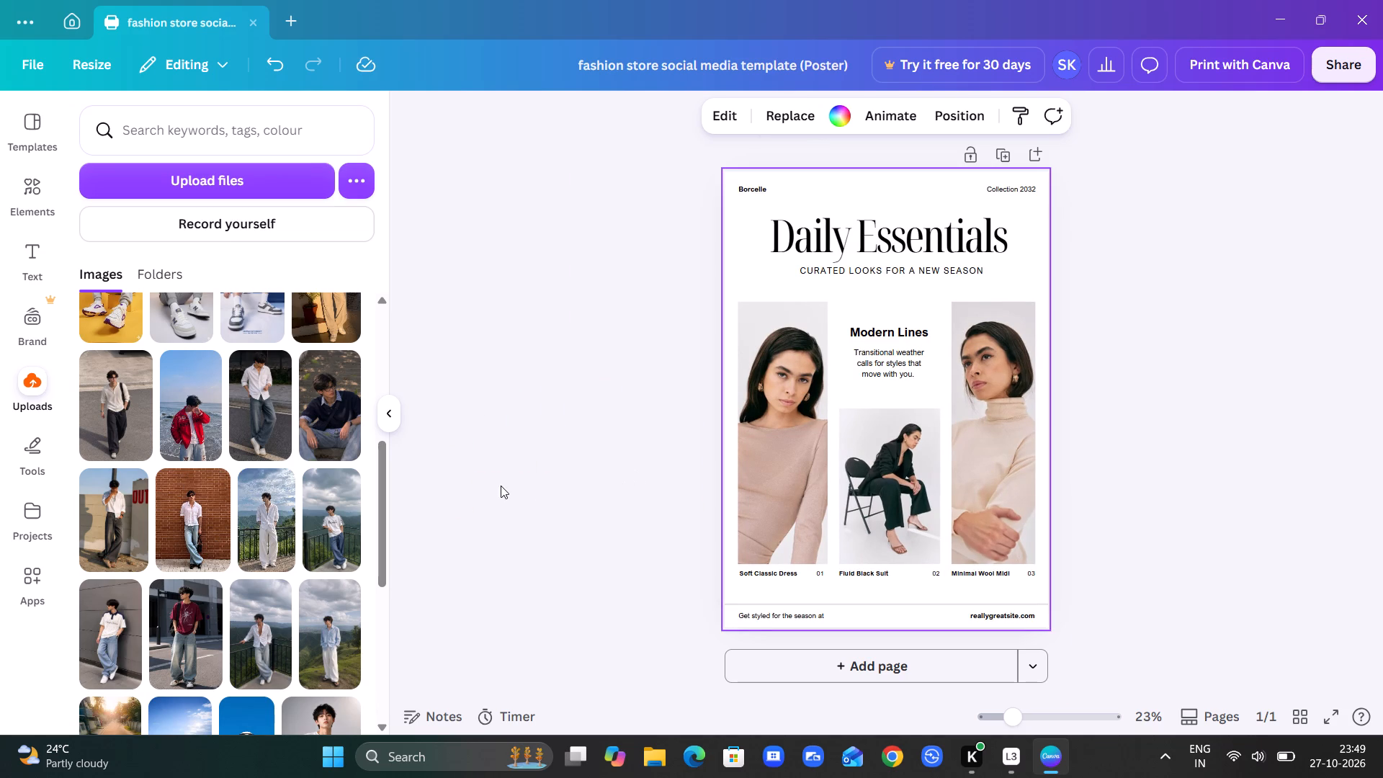
left_click_drag(337, 535, 731, 471)
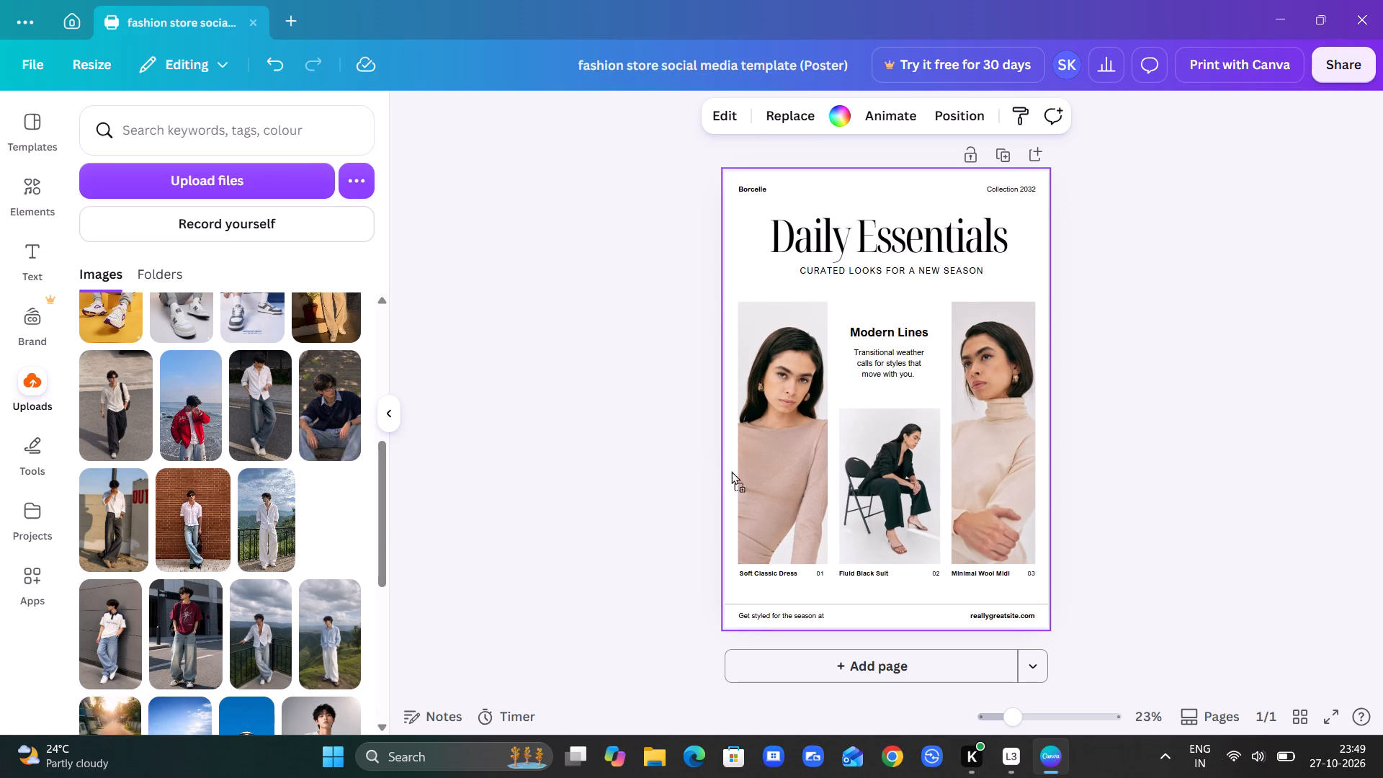
left_click_drag(731, 471, 848, 471)
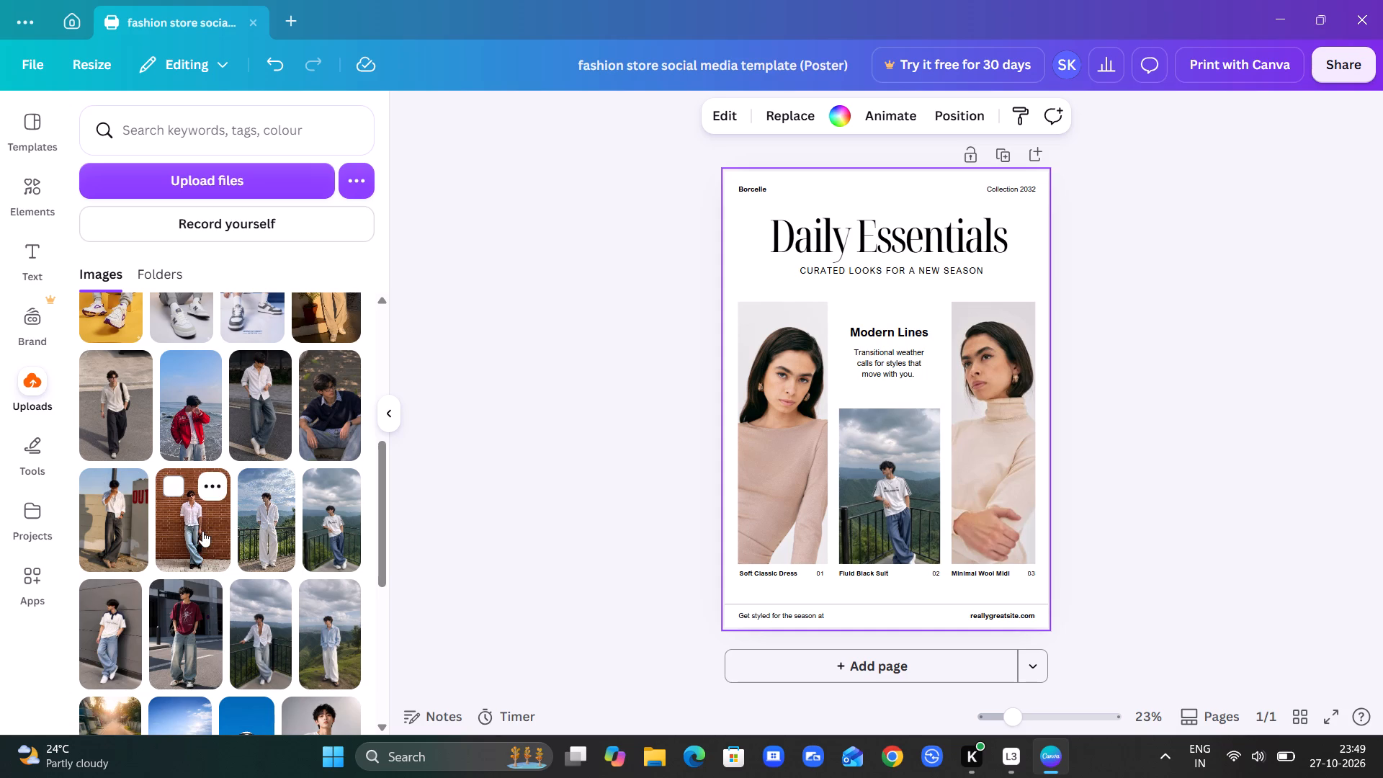
Place the brick-wall photo in the left frame and the cloudy-hillside photo of the man in an open white shirt in the right frame.
left_click_drag(202, 531, 803, 414)
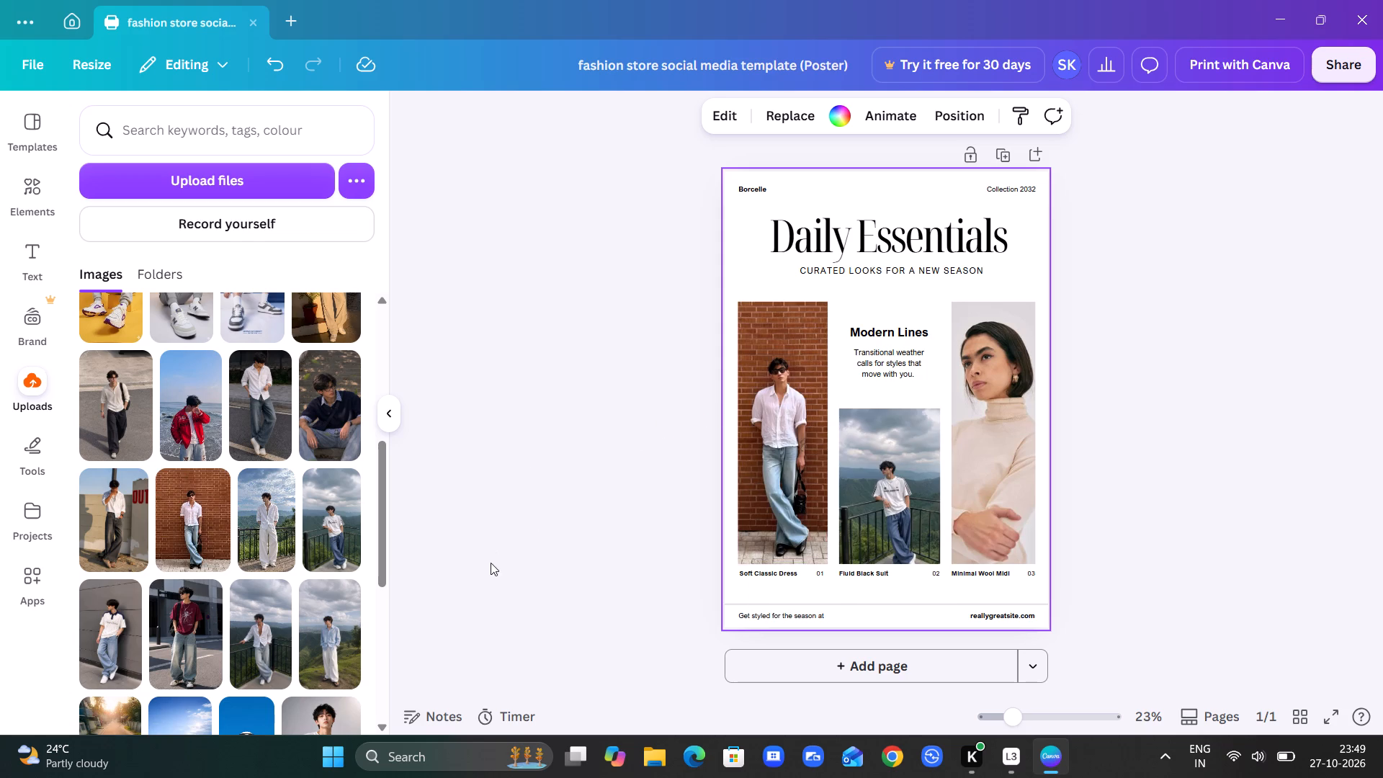
left_click_drag(261, 658, 669, 491)
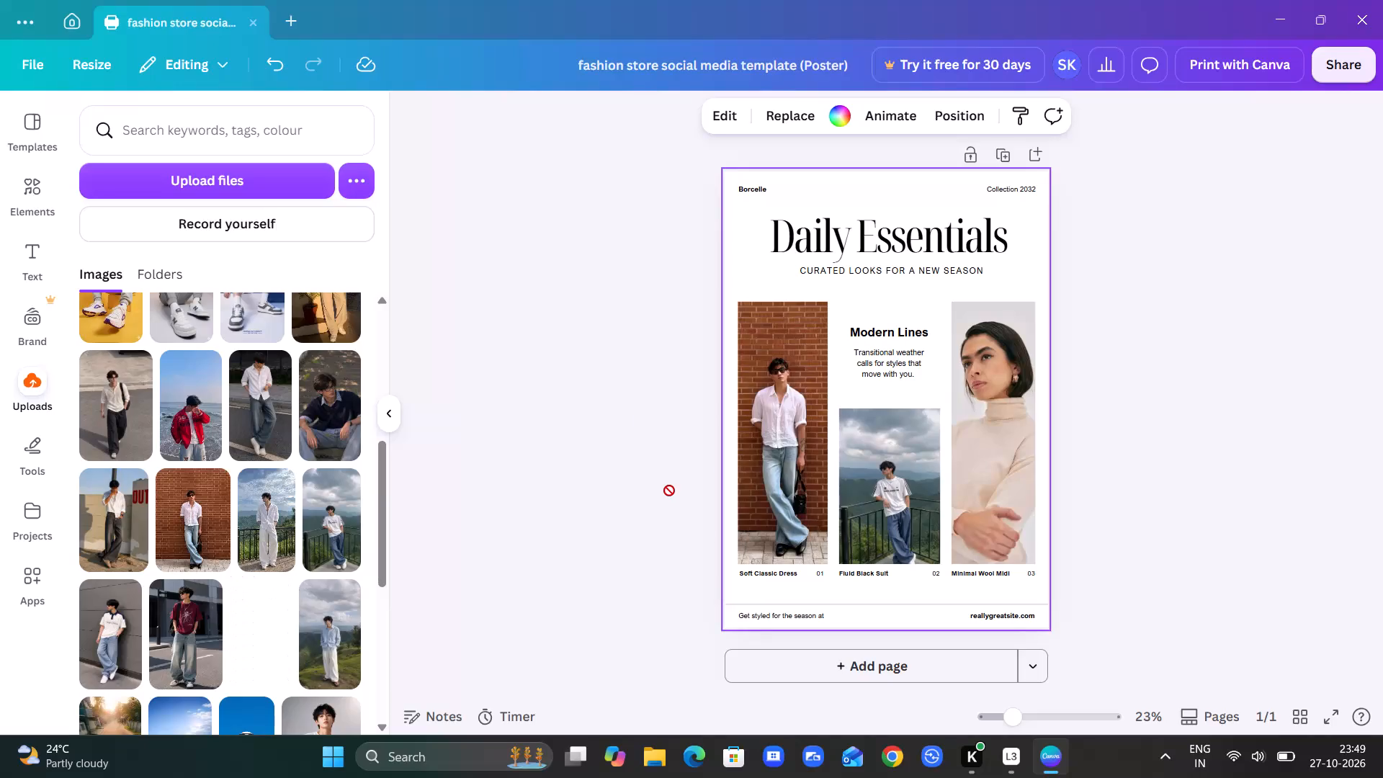
left_click_drag(669, 491, 877, 465)
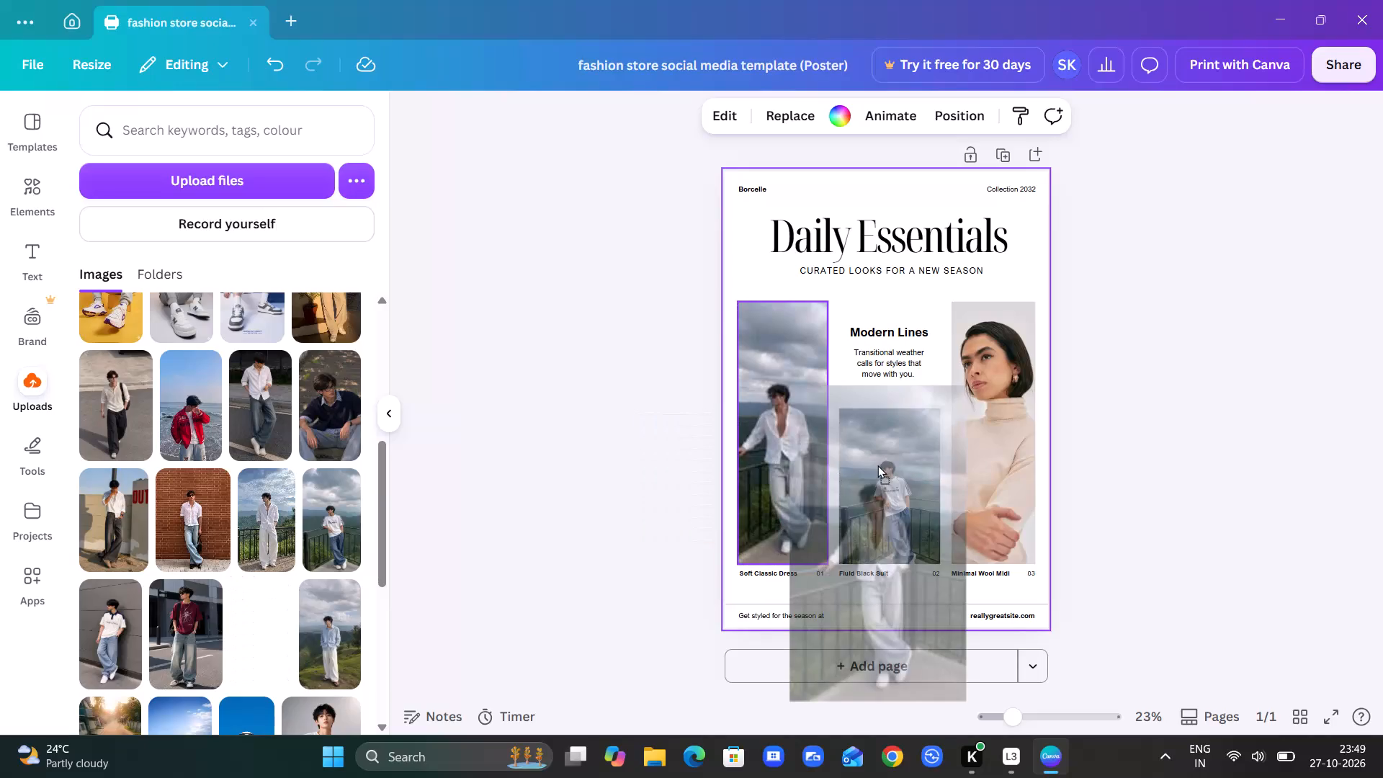
left_click_drag(877, 465, 1016, 404)
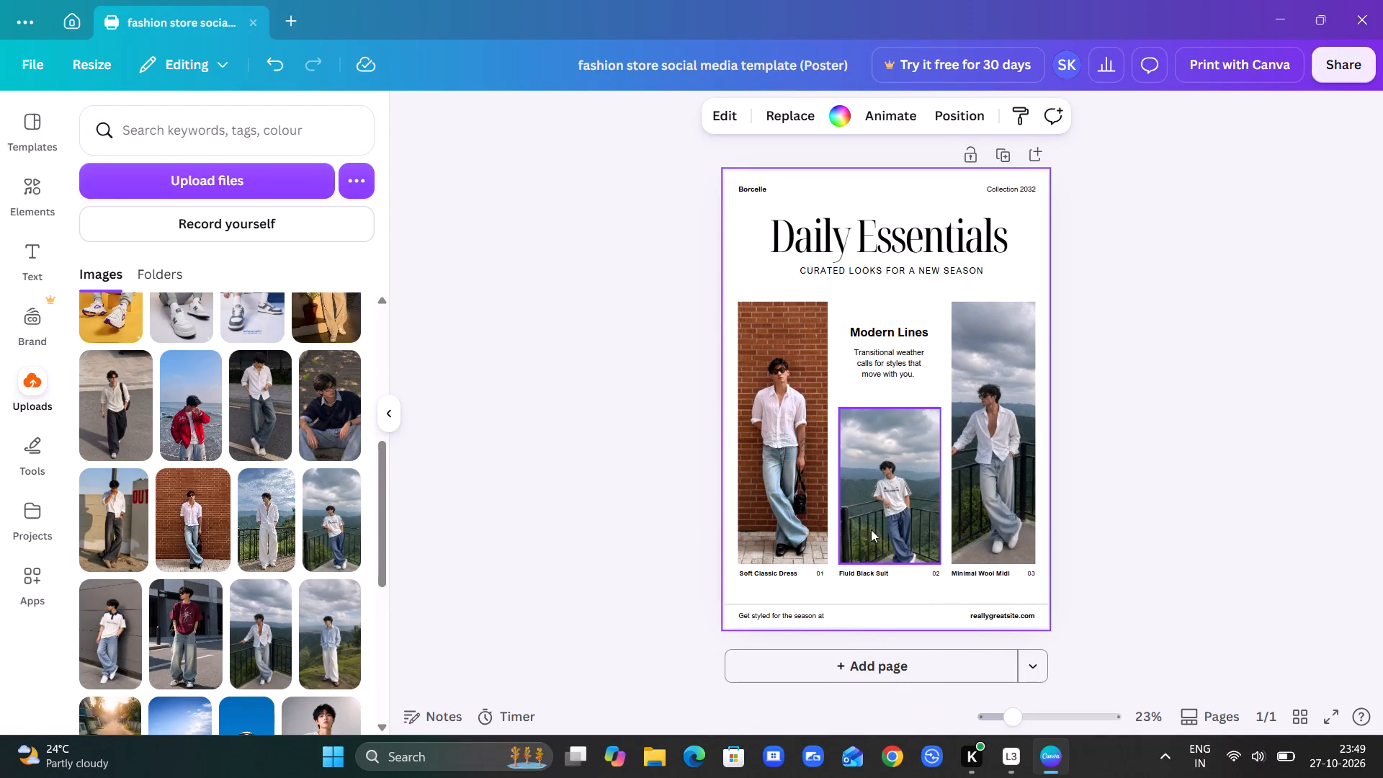
Shrink the middle photo of the man in the white T-shirt slightly, keeping its lower right corner in place beside the right photo.
left_click(896, 495)
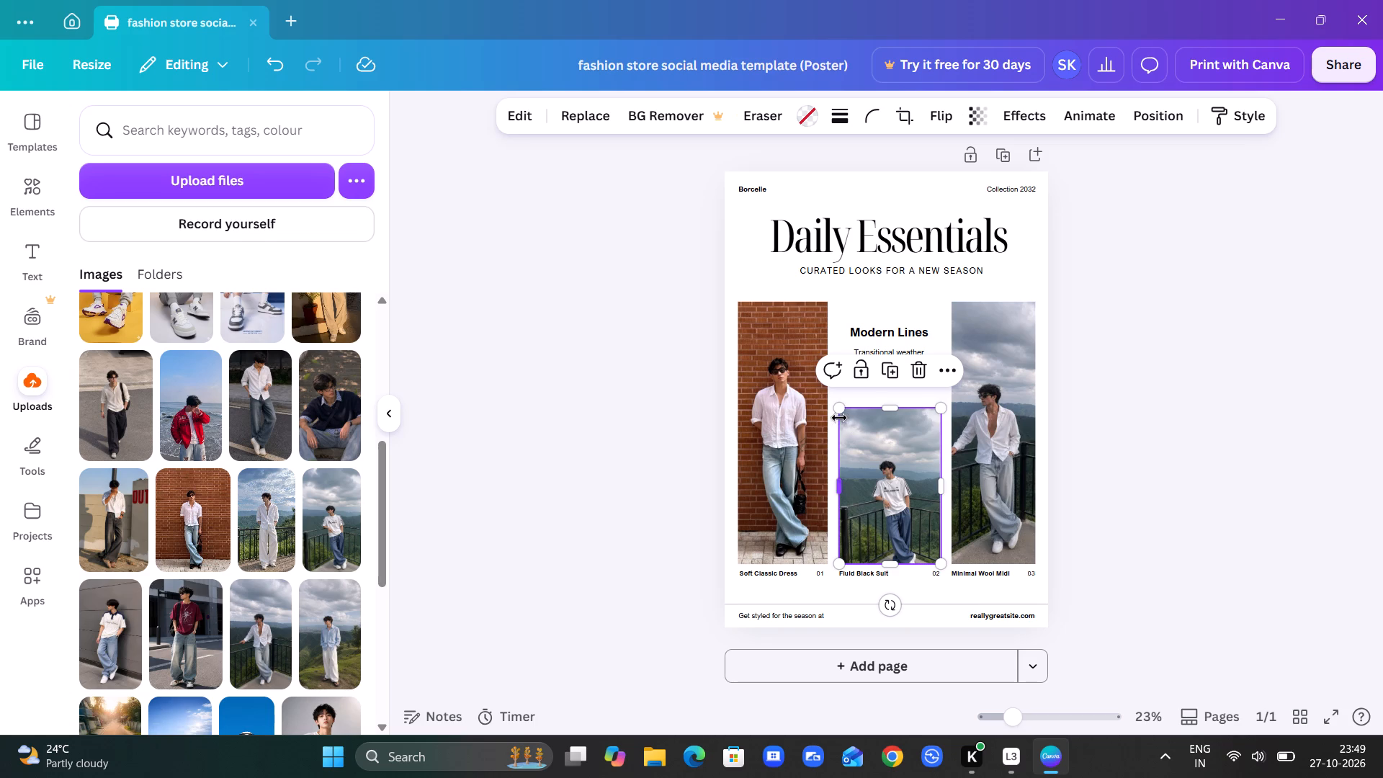
left_click_drag(838, 410, 712, 309)
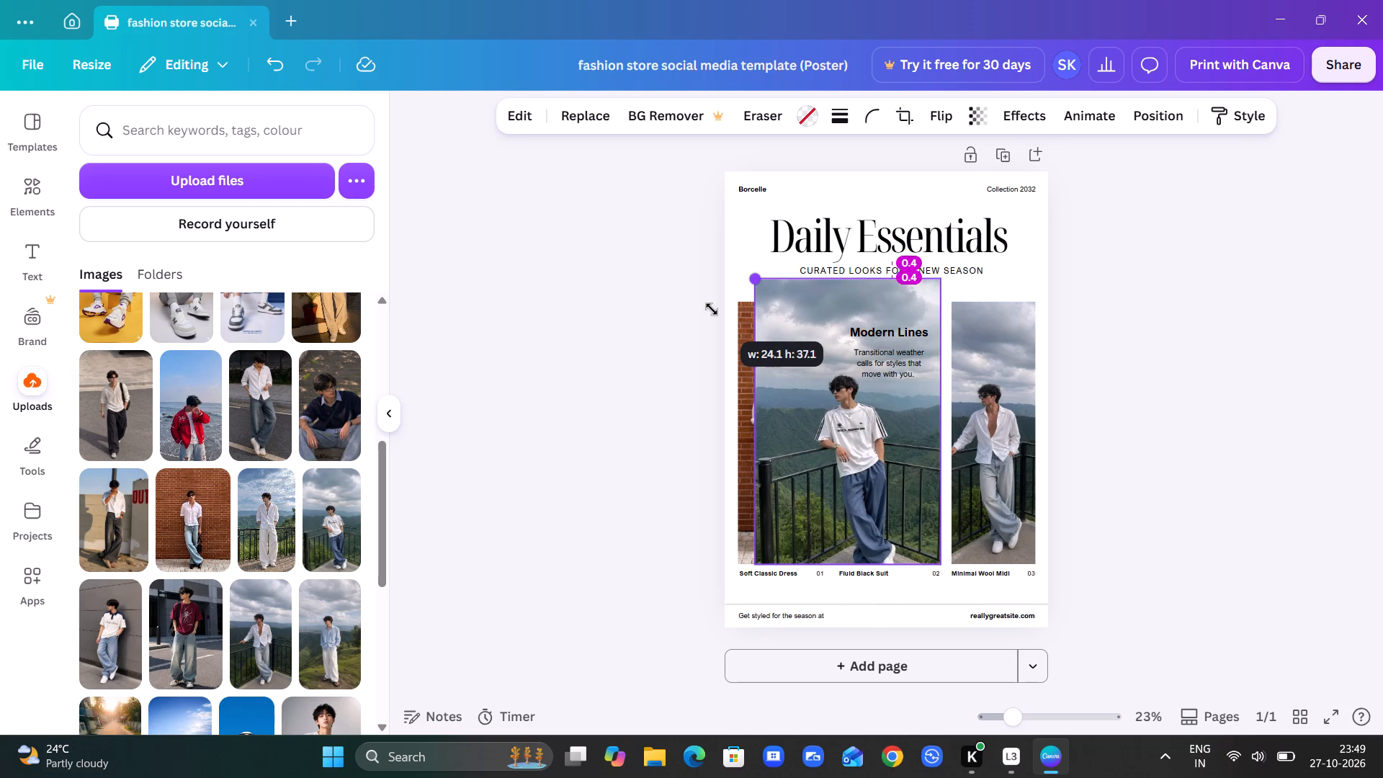
left_click_drag(712, 309, 707, 365)
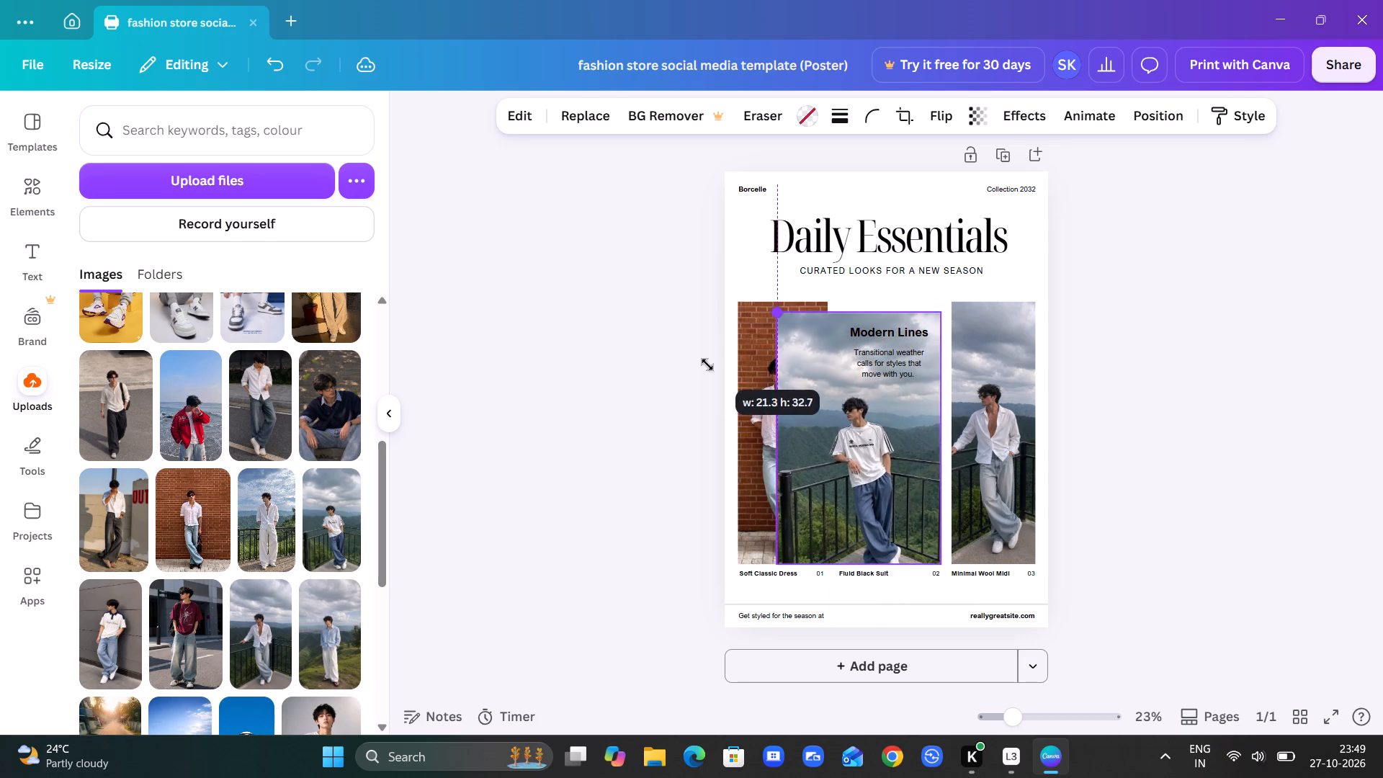
left_click_drag(707, 365, 833, 405)
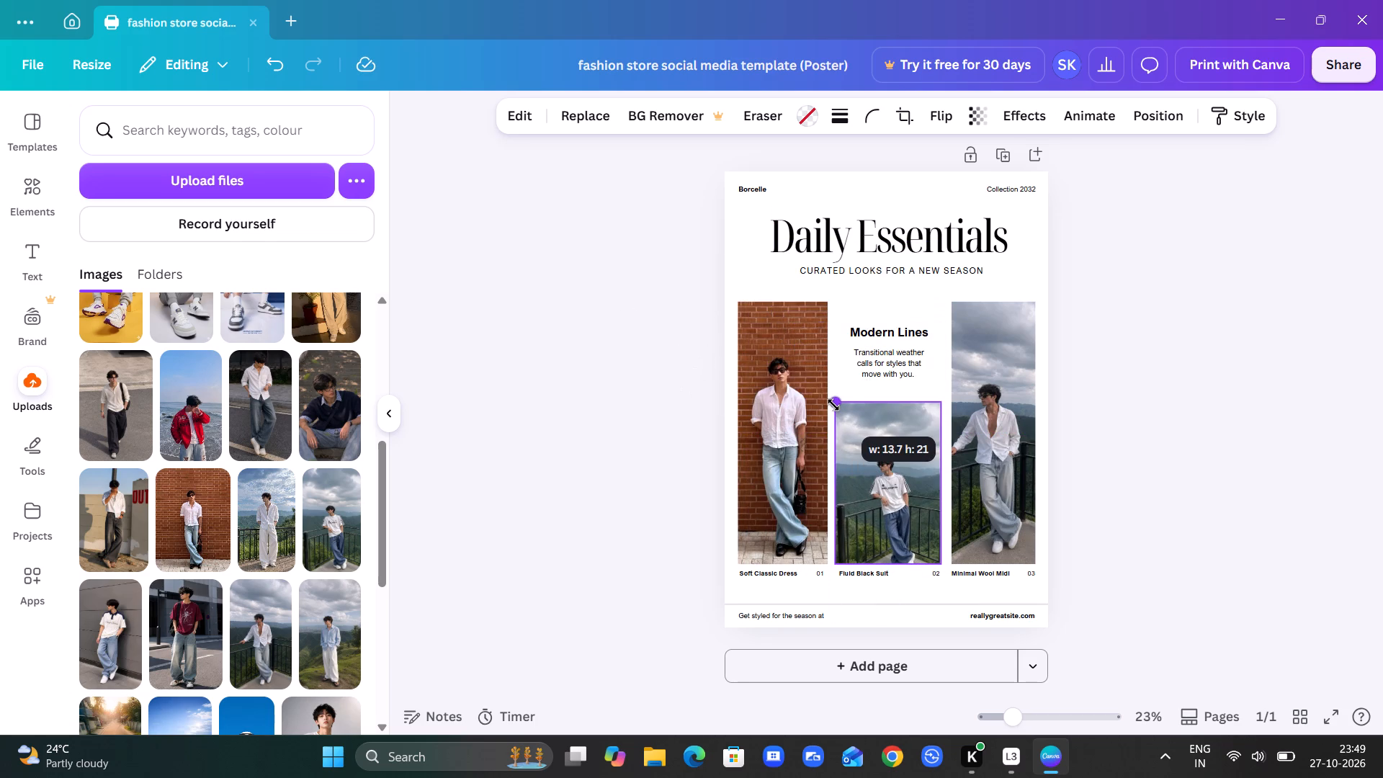
left_click_drag(833, 405, 831, 380)
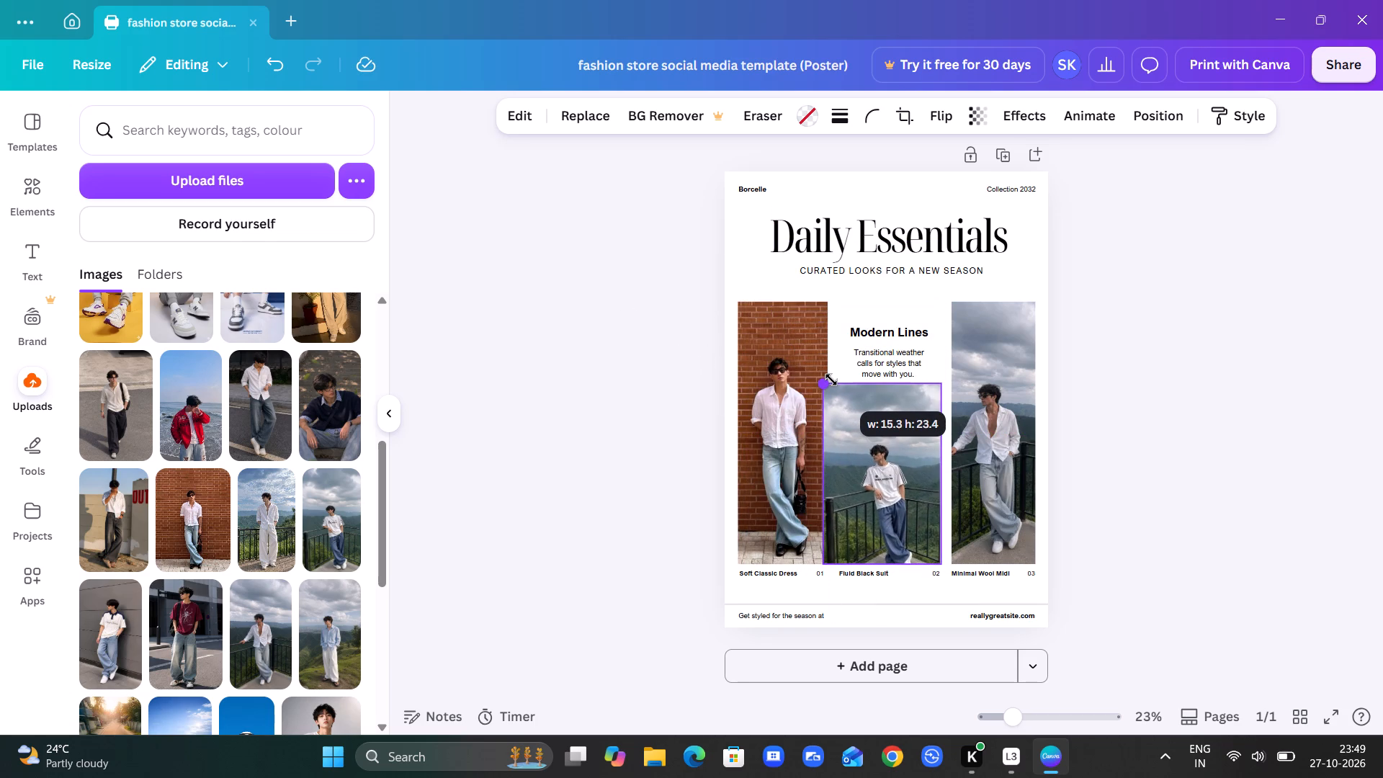
left_click_drag(831, 380, 816, 360)
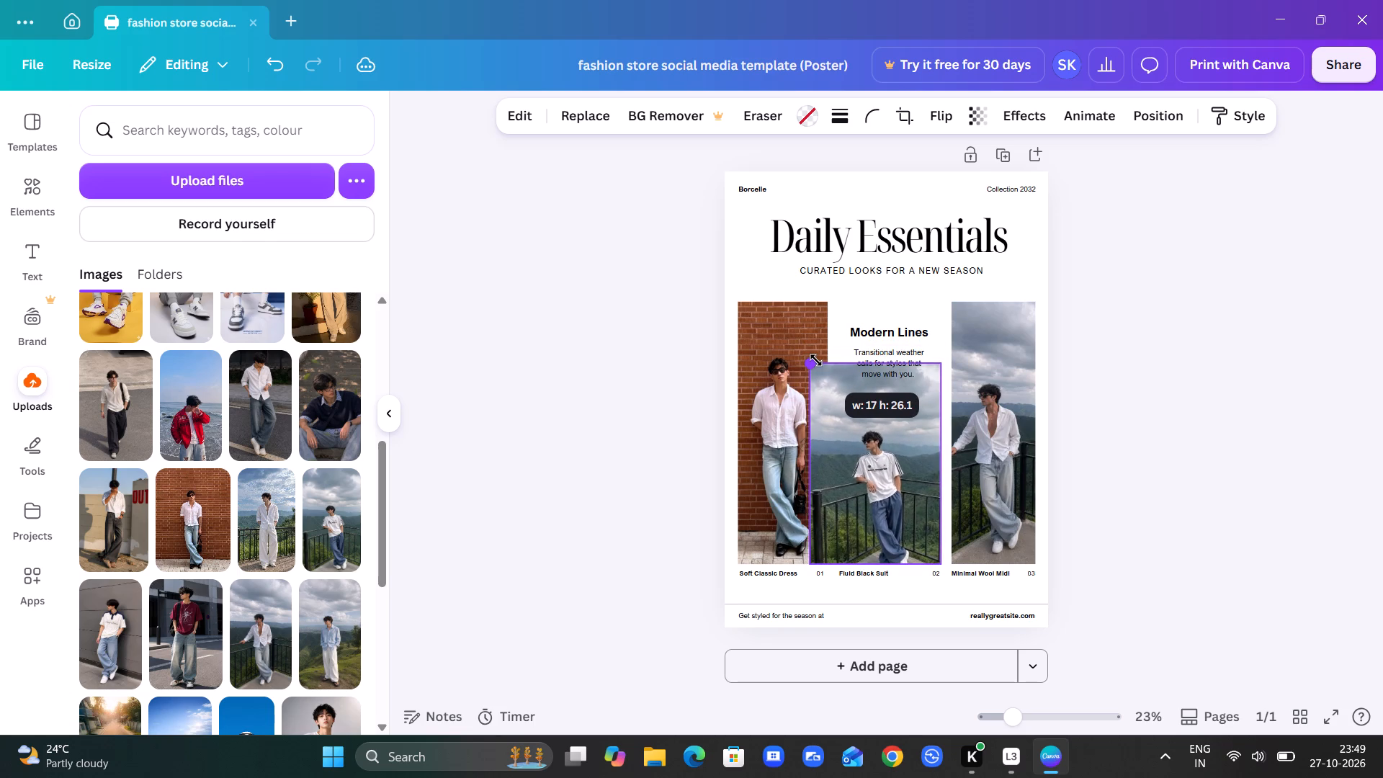
left_click_drag(816, 360, 808, 361)
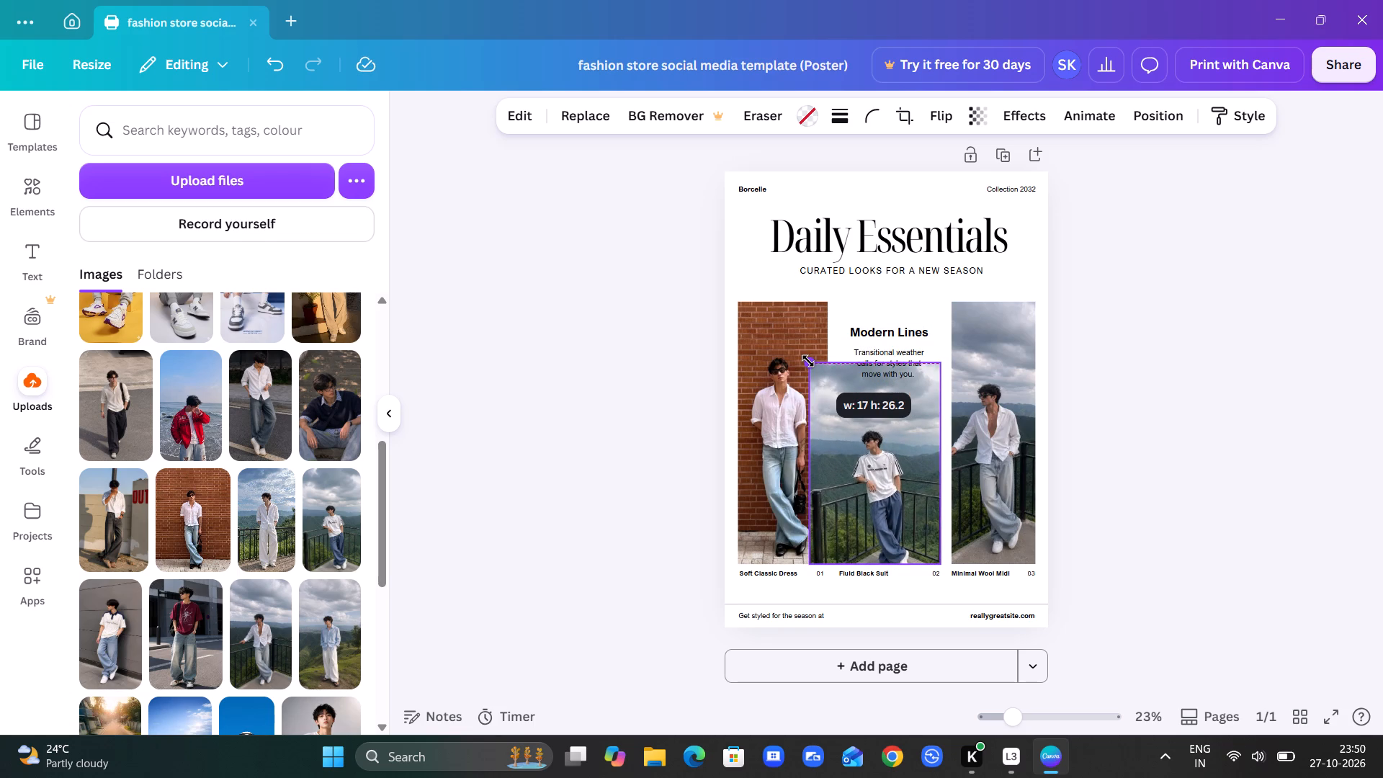
left_click_drag(808, 361, 811, 494)
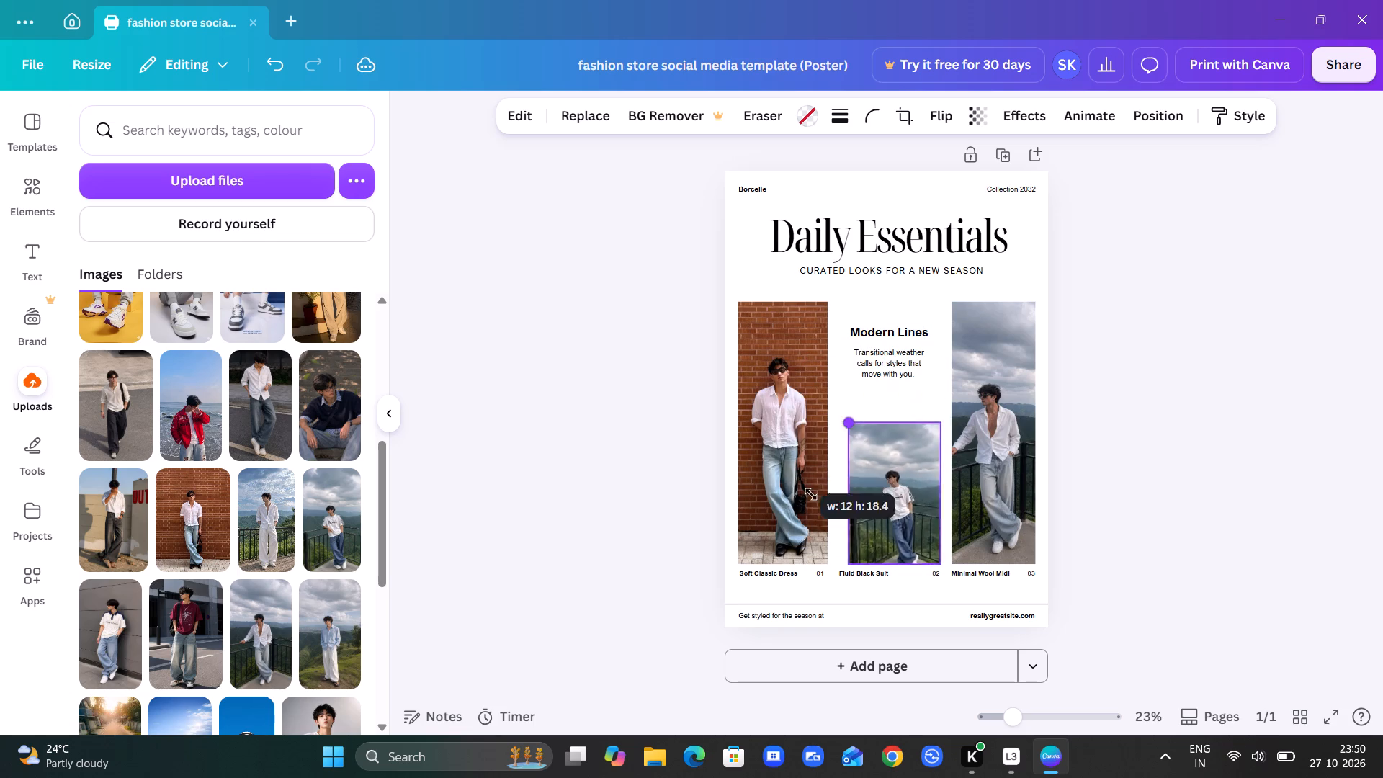
left_click_drag(811, 494, 787, 451)
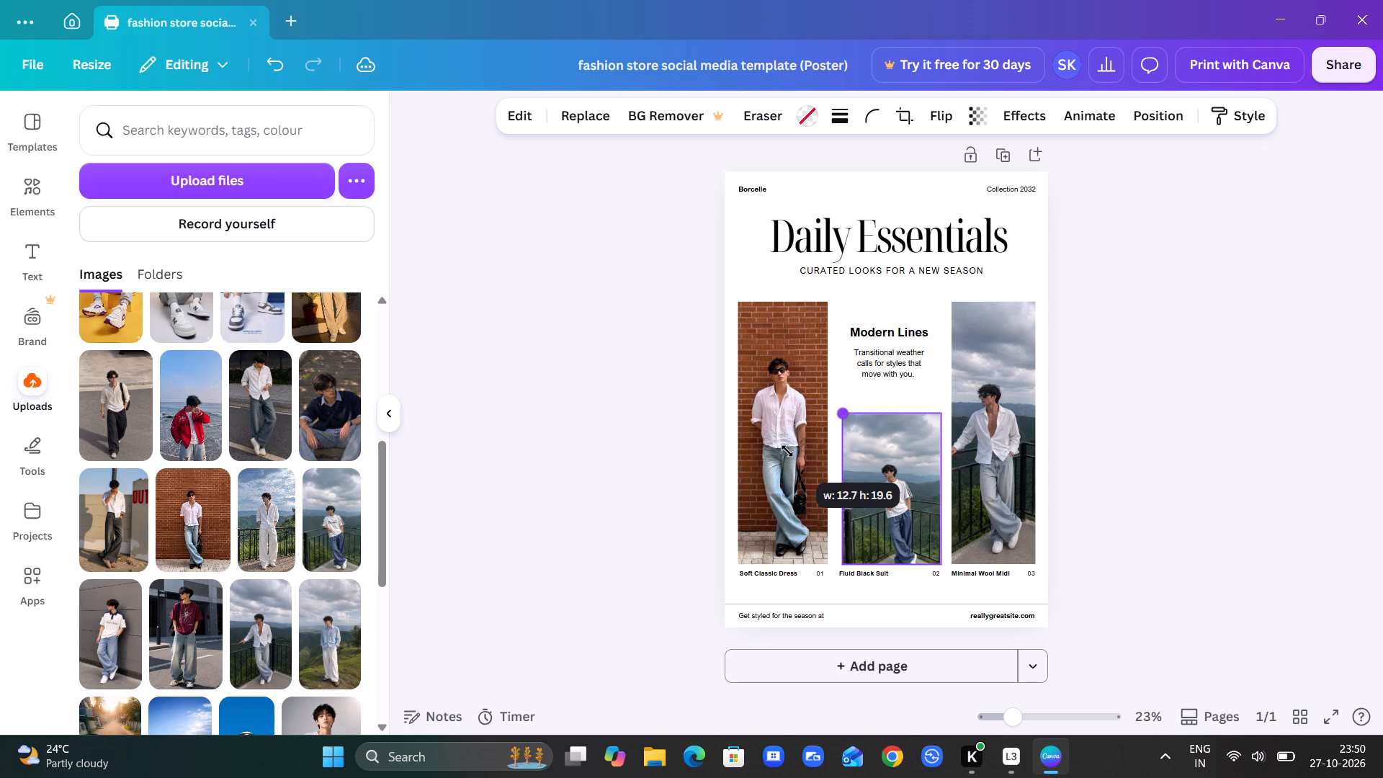
left_click_drag(787, 451, 807, 458)
Enlarge the left brick-wall photo slightly from its lower left corner, so its top edge sits just below the "CURATED LOOKS FOR A NEW SEASON" line.
left_click(750, 407)
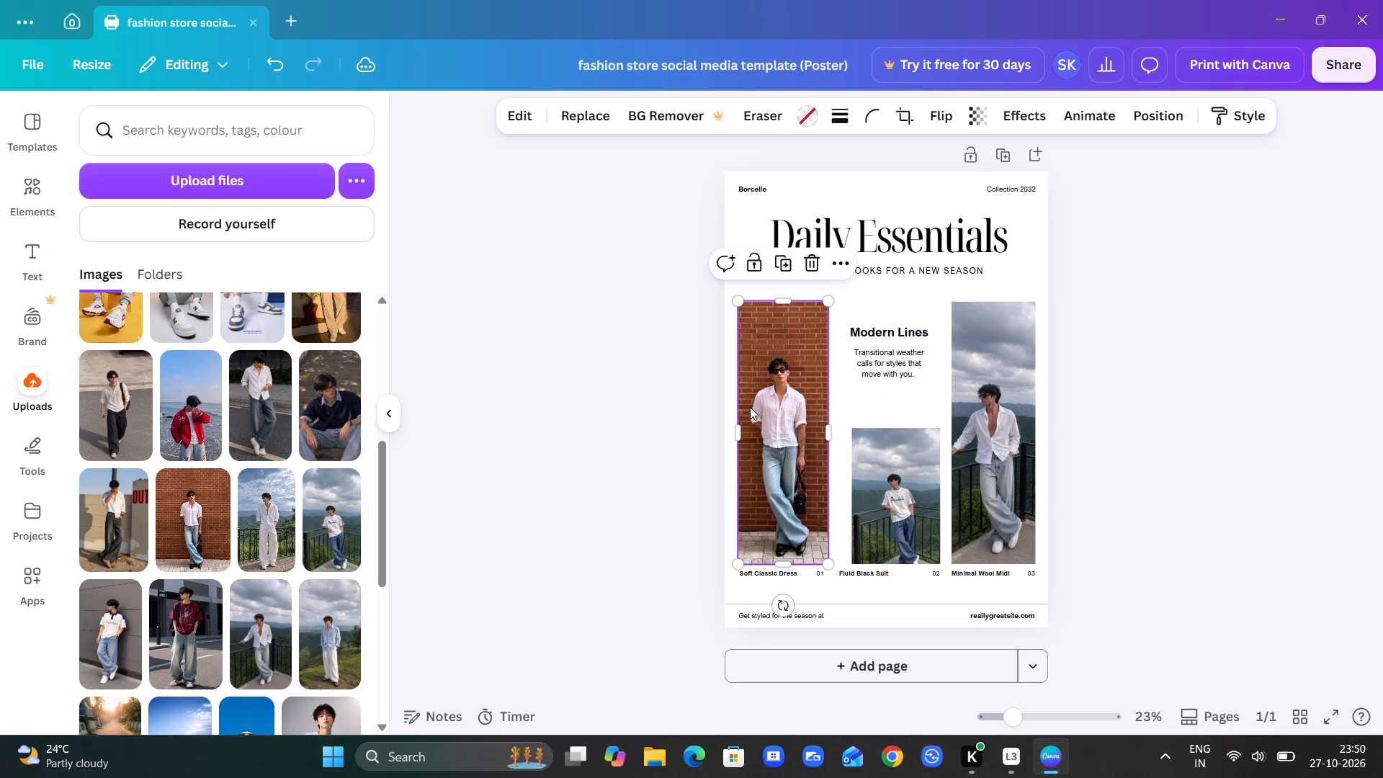
left_click_drag(827, 307, 900, 233)
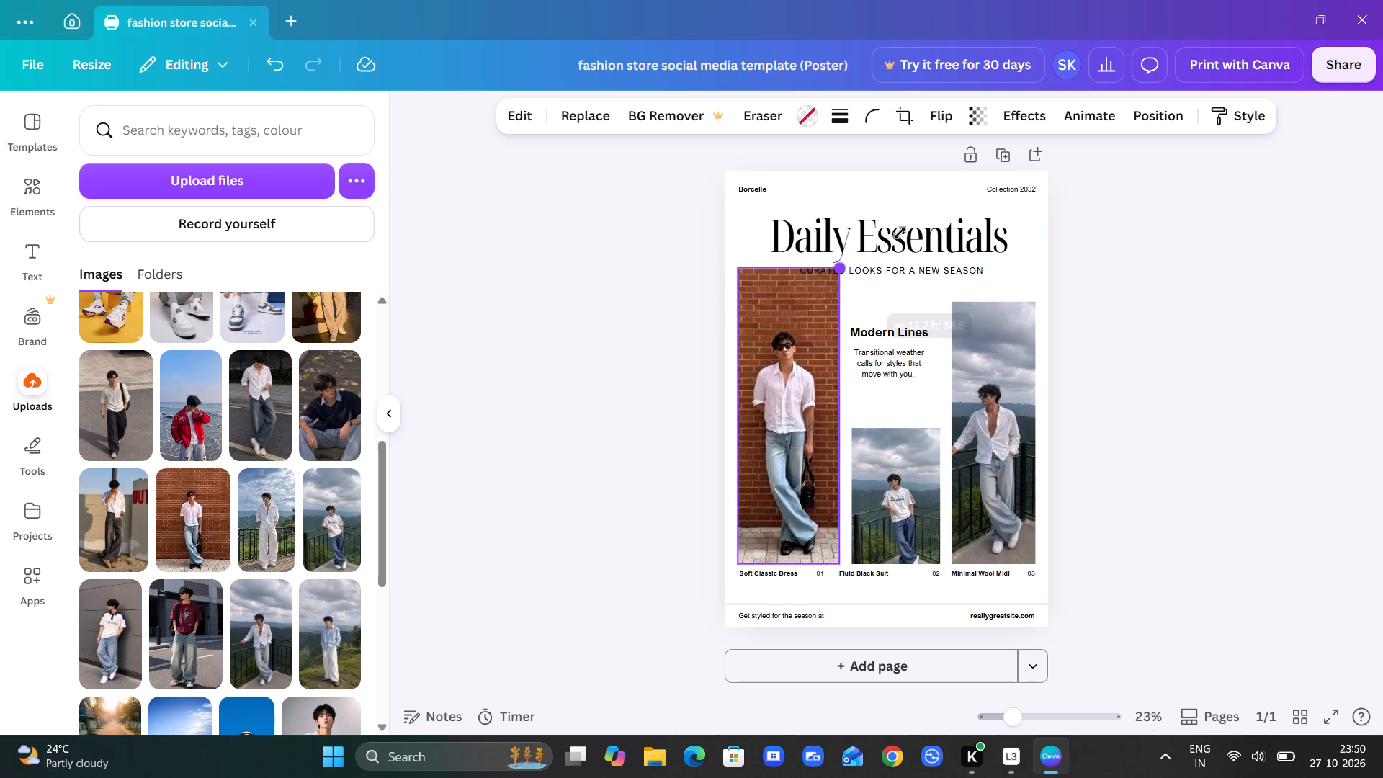
left_click_drag(900, 233, 997, 60)
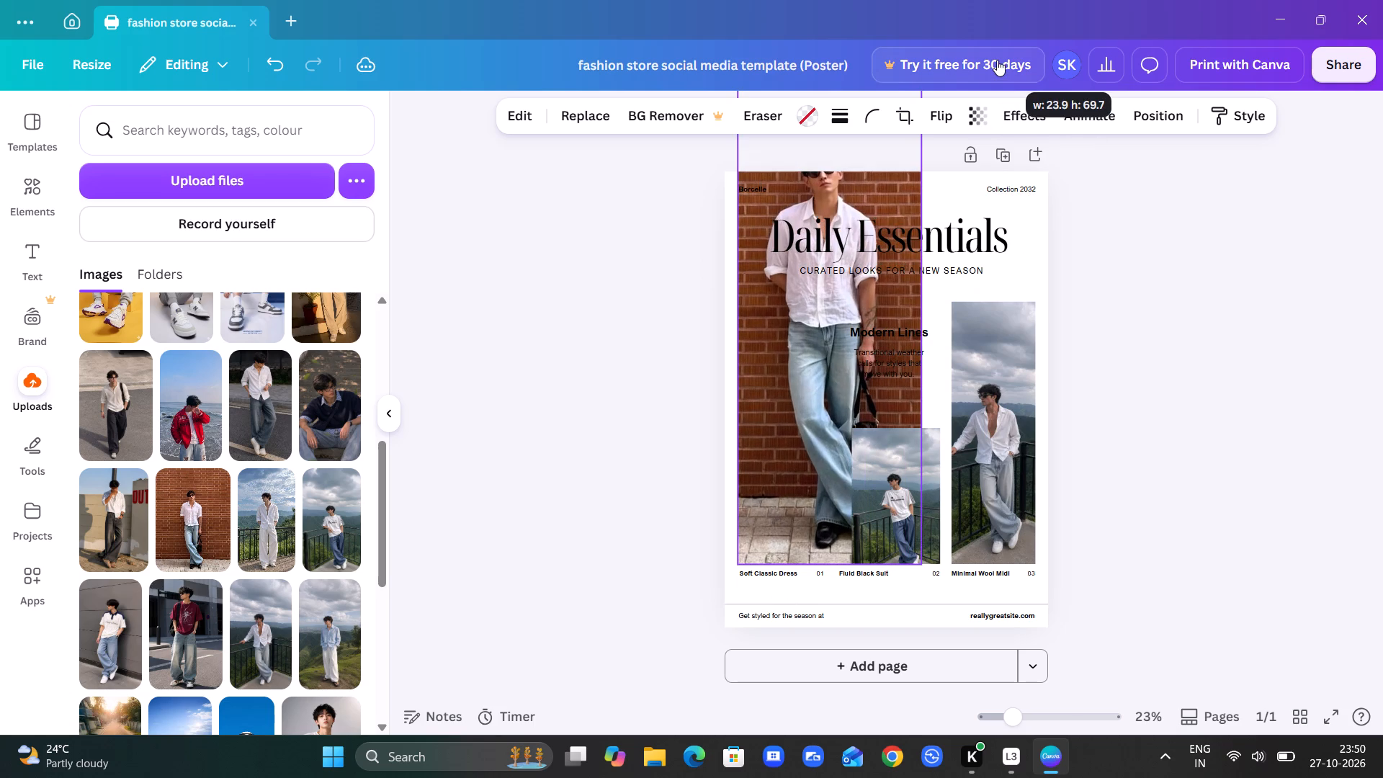
left_click_drag(997, 60, 993, 66)
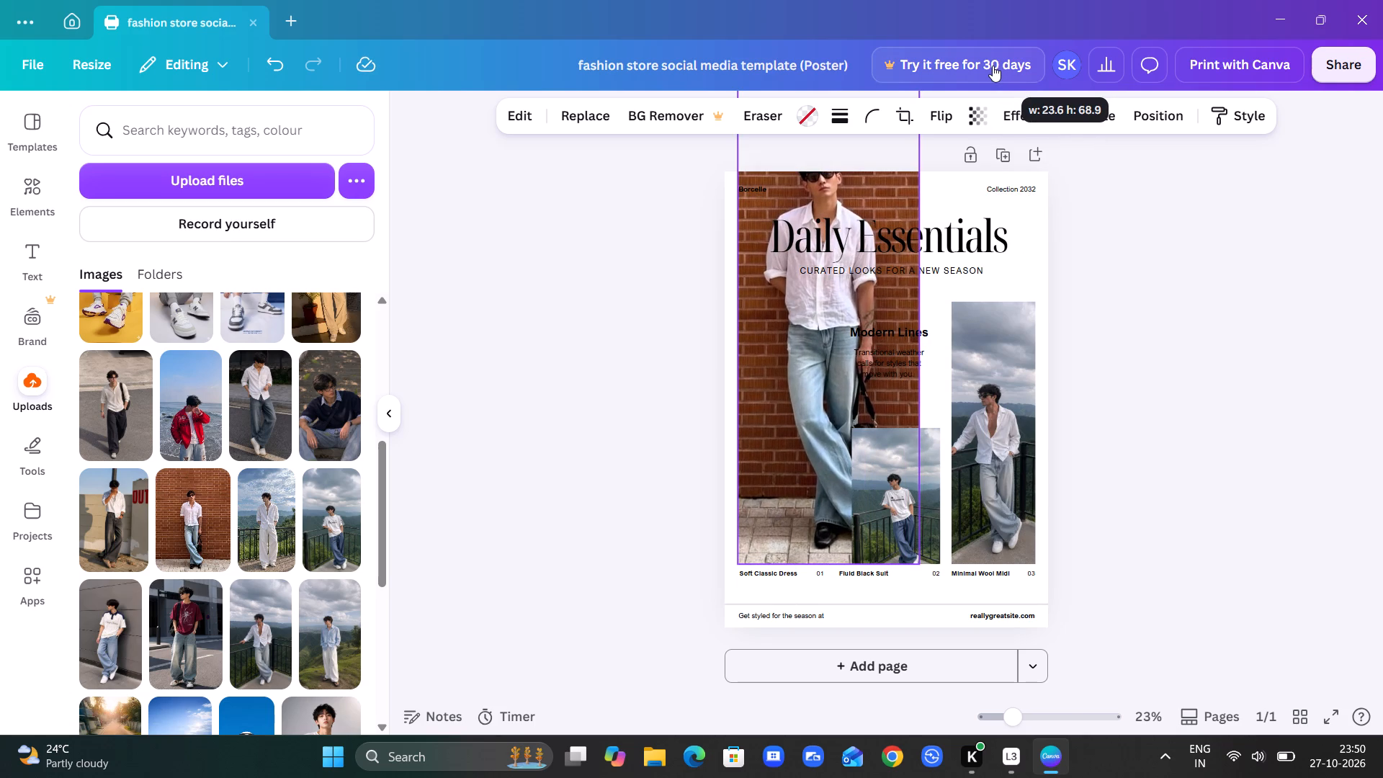
left_click_drag(993, 66, 965, 146)
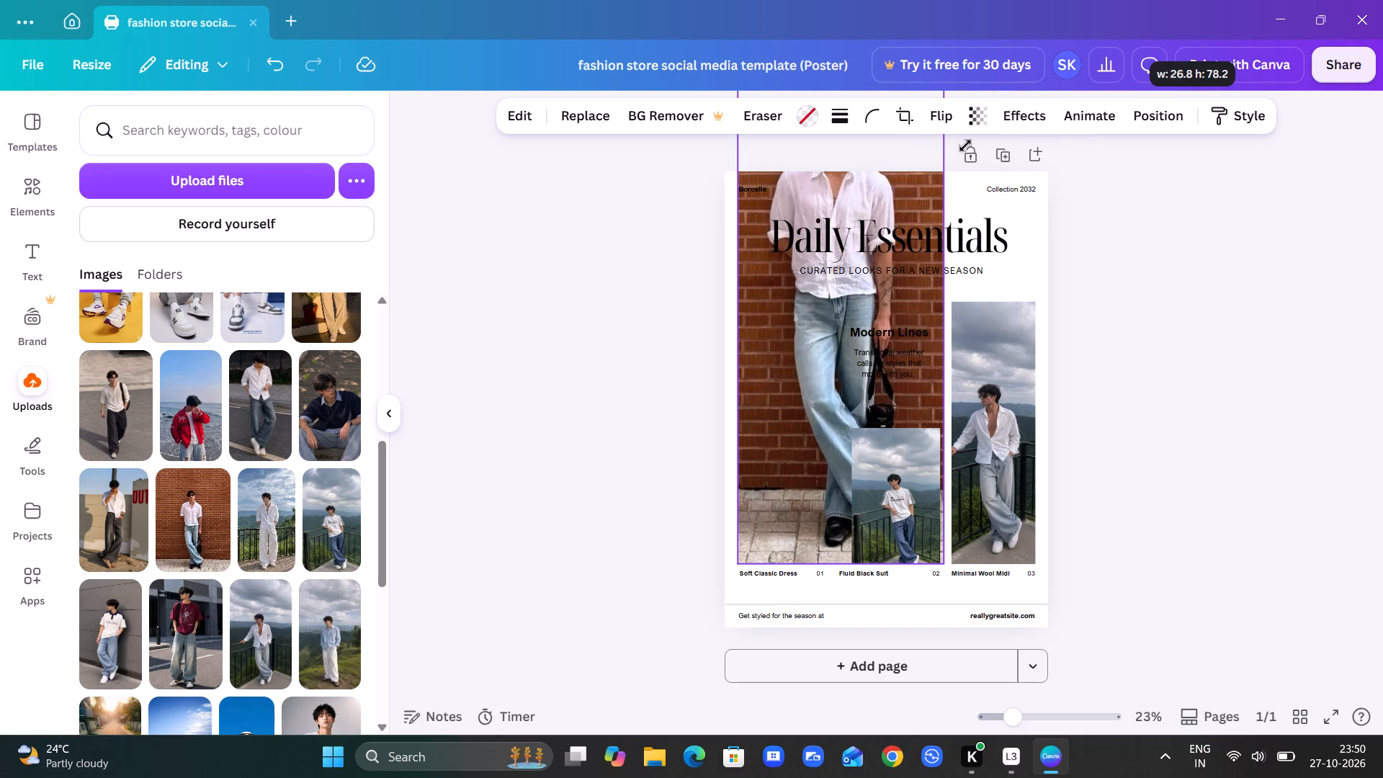
left_click_drag(965, 146, 892, 194)
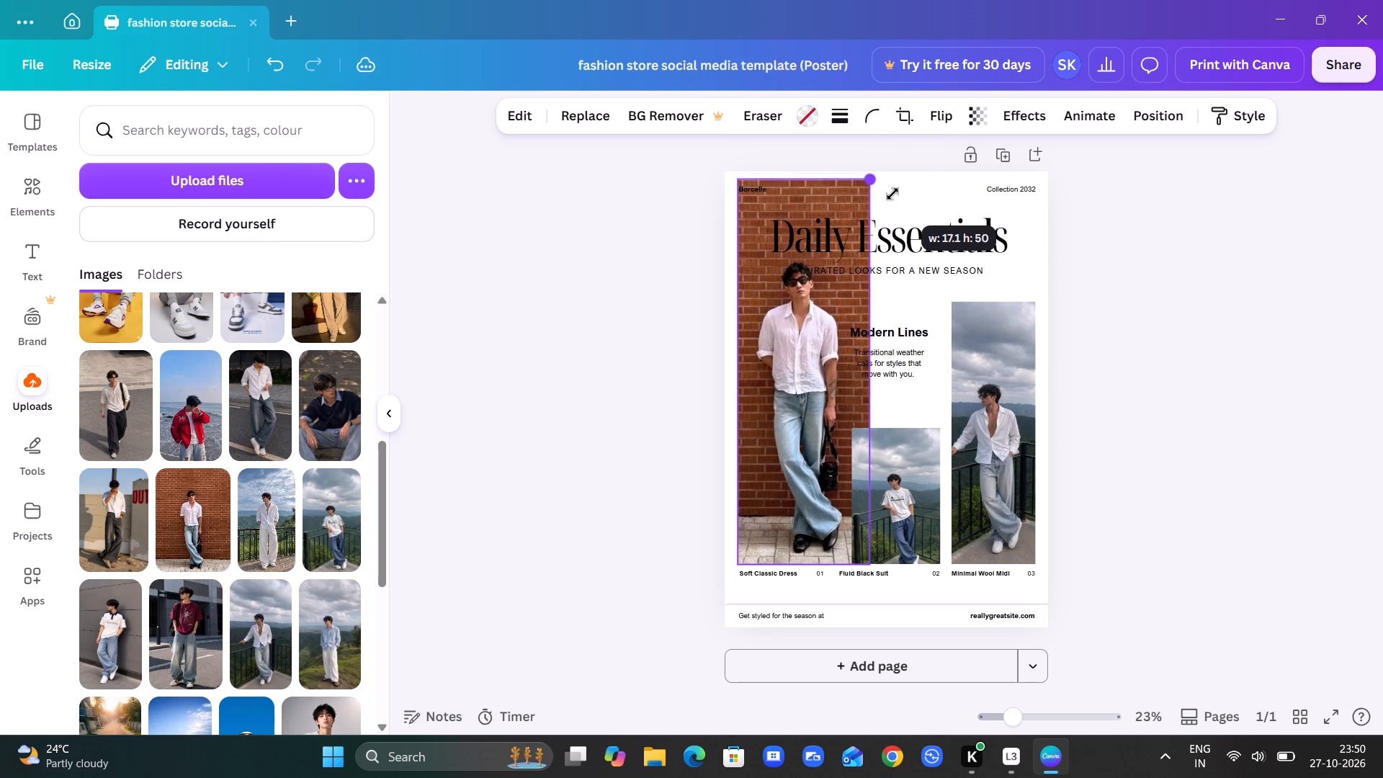
left_click_drag(892, 194, 884, 207)
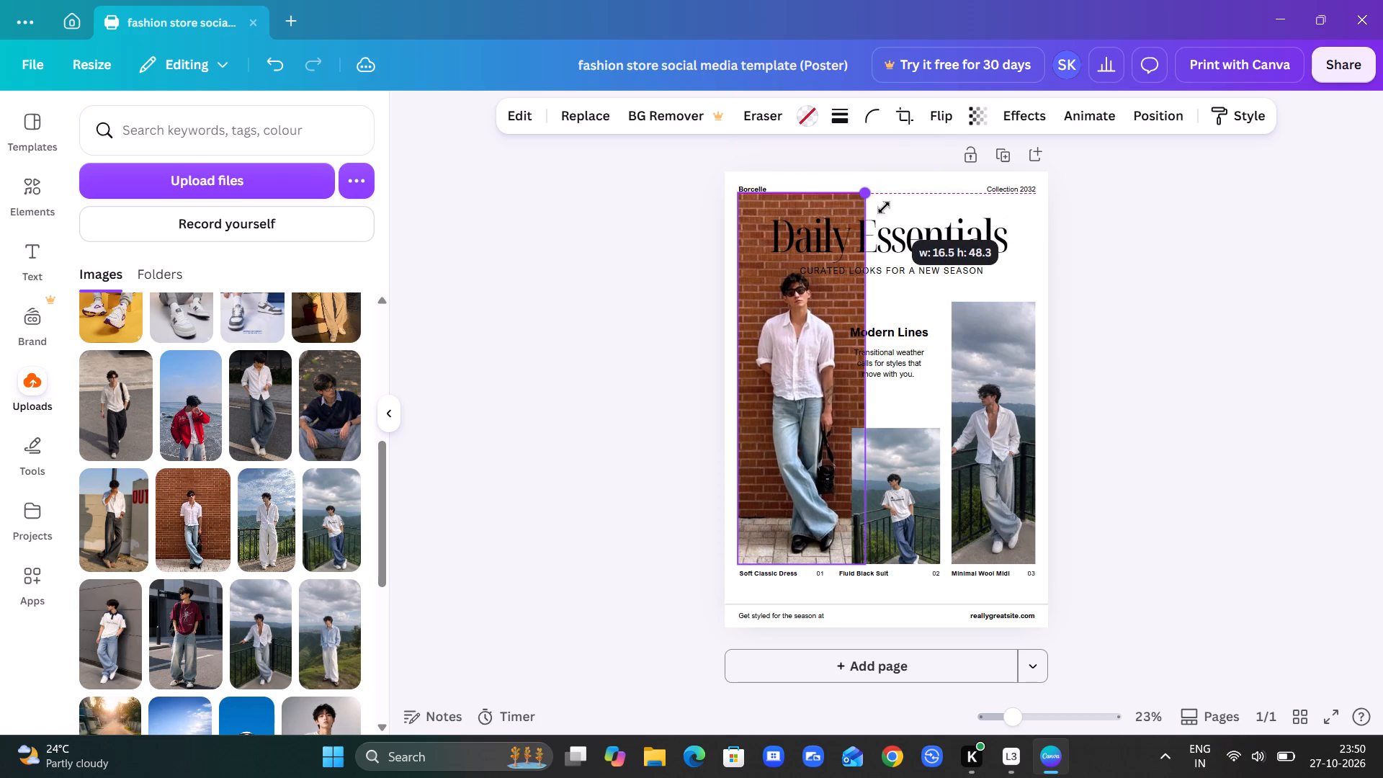
left_click_drag(884, 207, 869, 301)
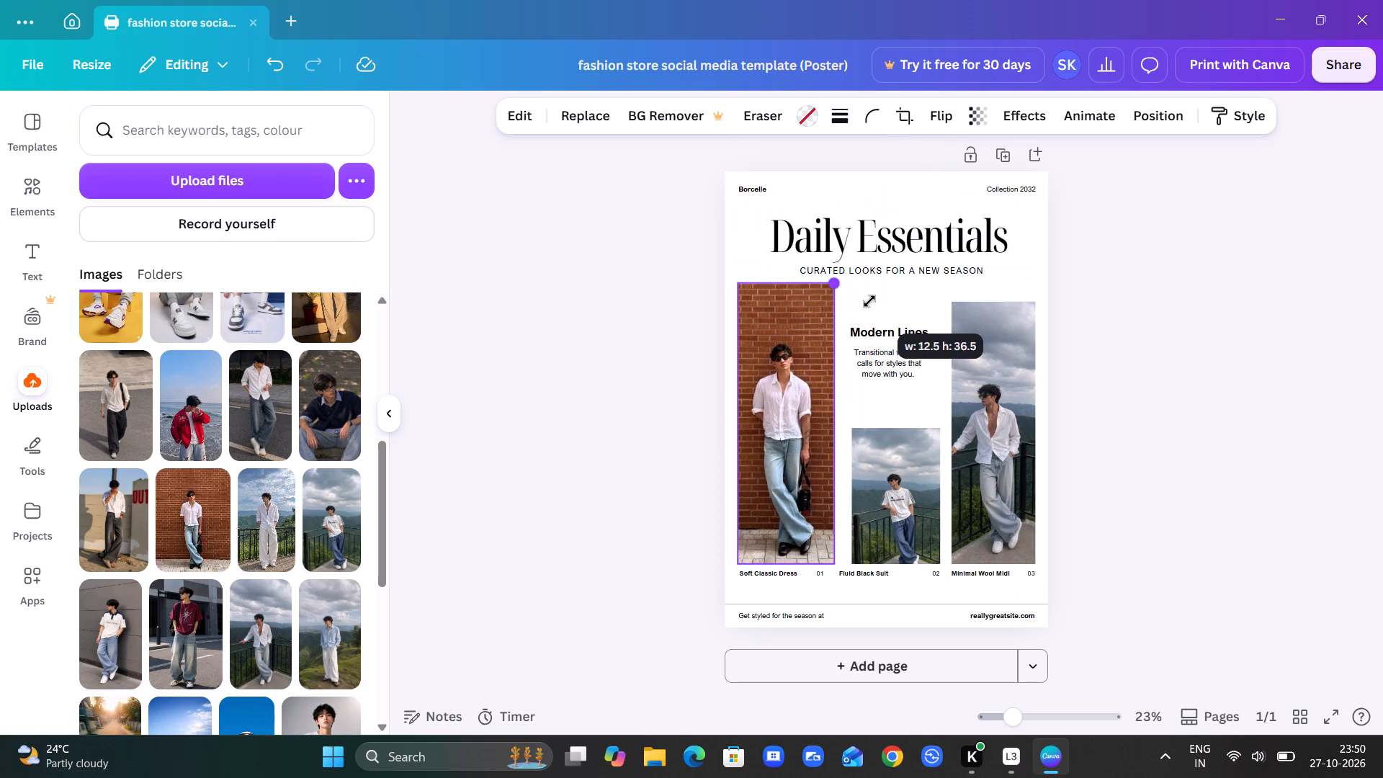
left_click_drag(869, 301, 934, 300)
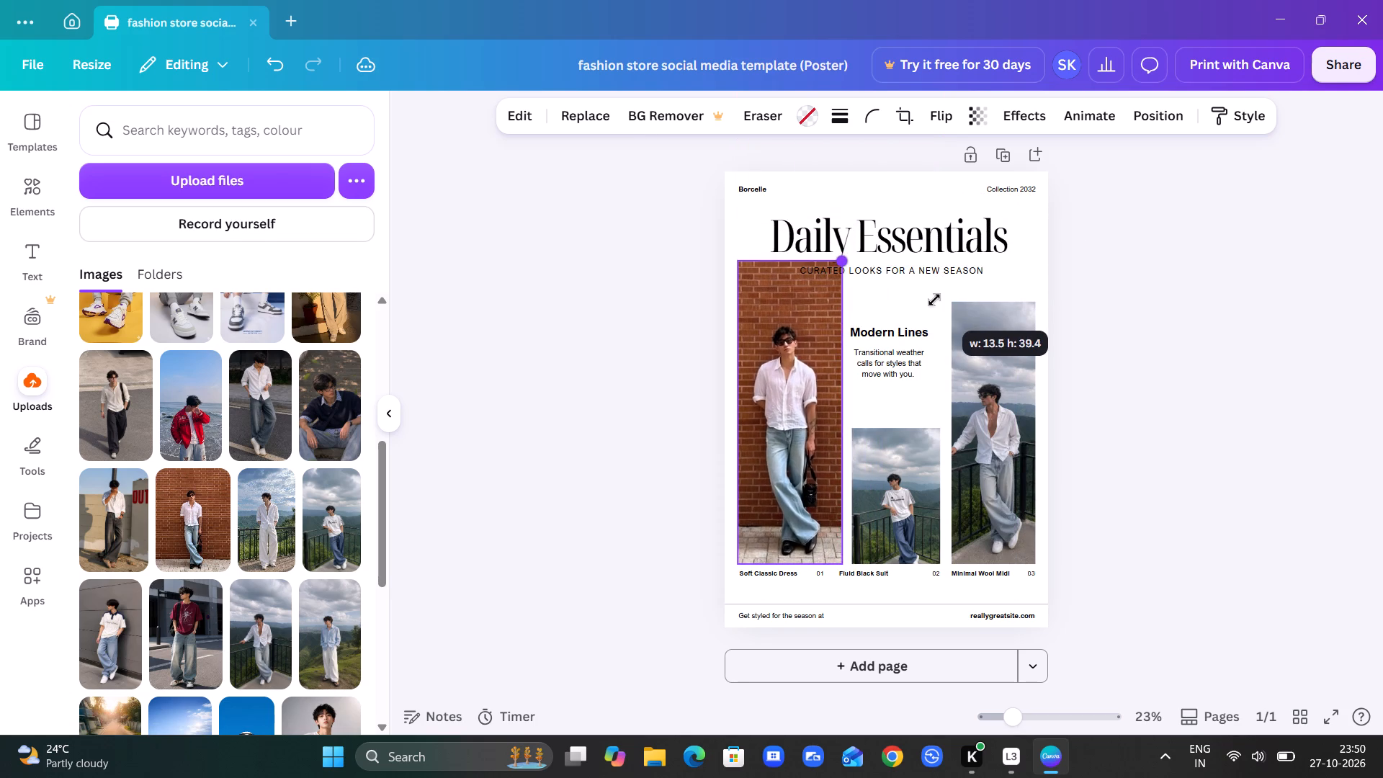
left_click_drag(934, 300, 931, 323)
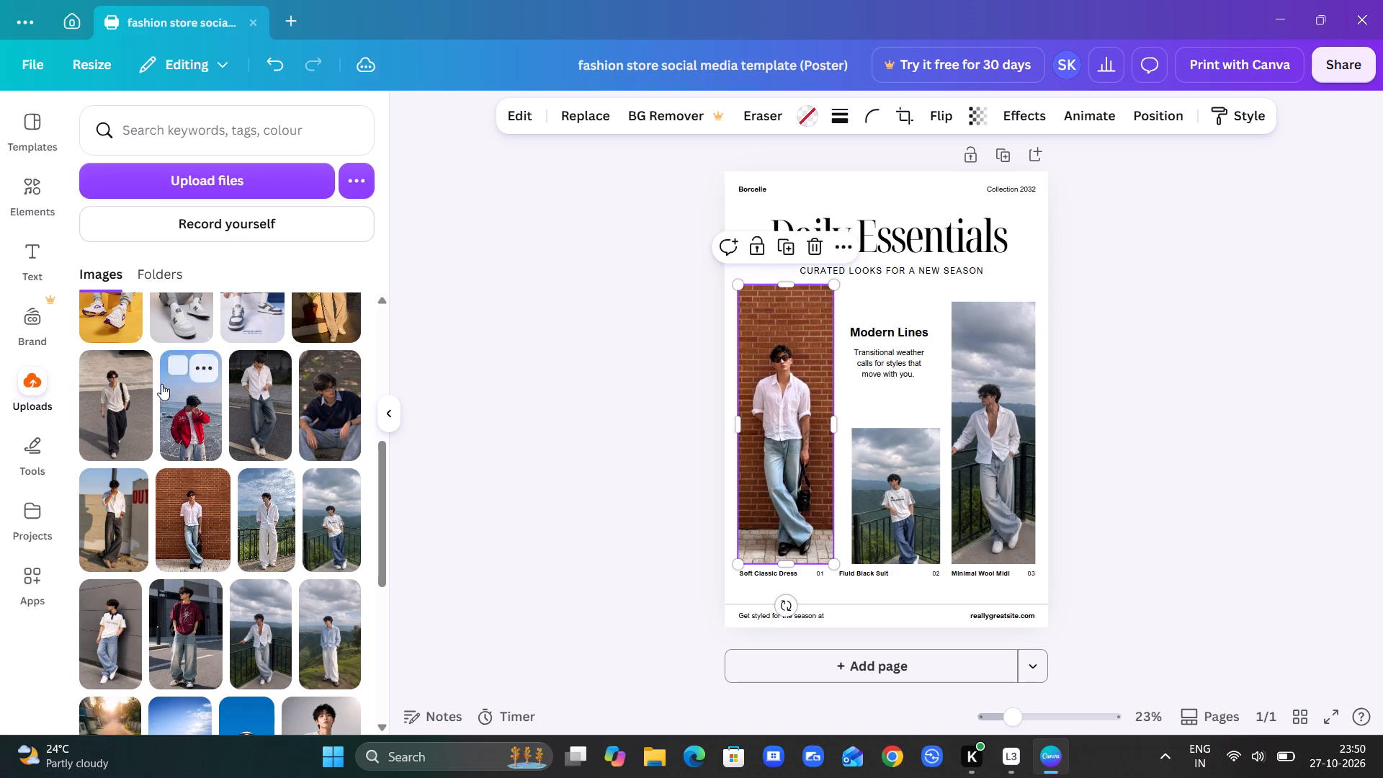
Replace the left brick-wall photo with the uploaded photo of the man in a cream top and dark trousers carrying a shoulder bag.
left_click_drag(102, 396, 778, 345)
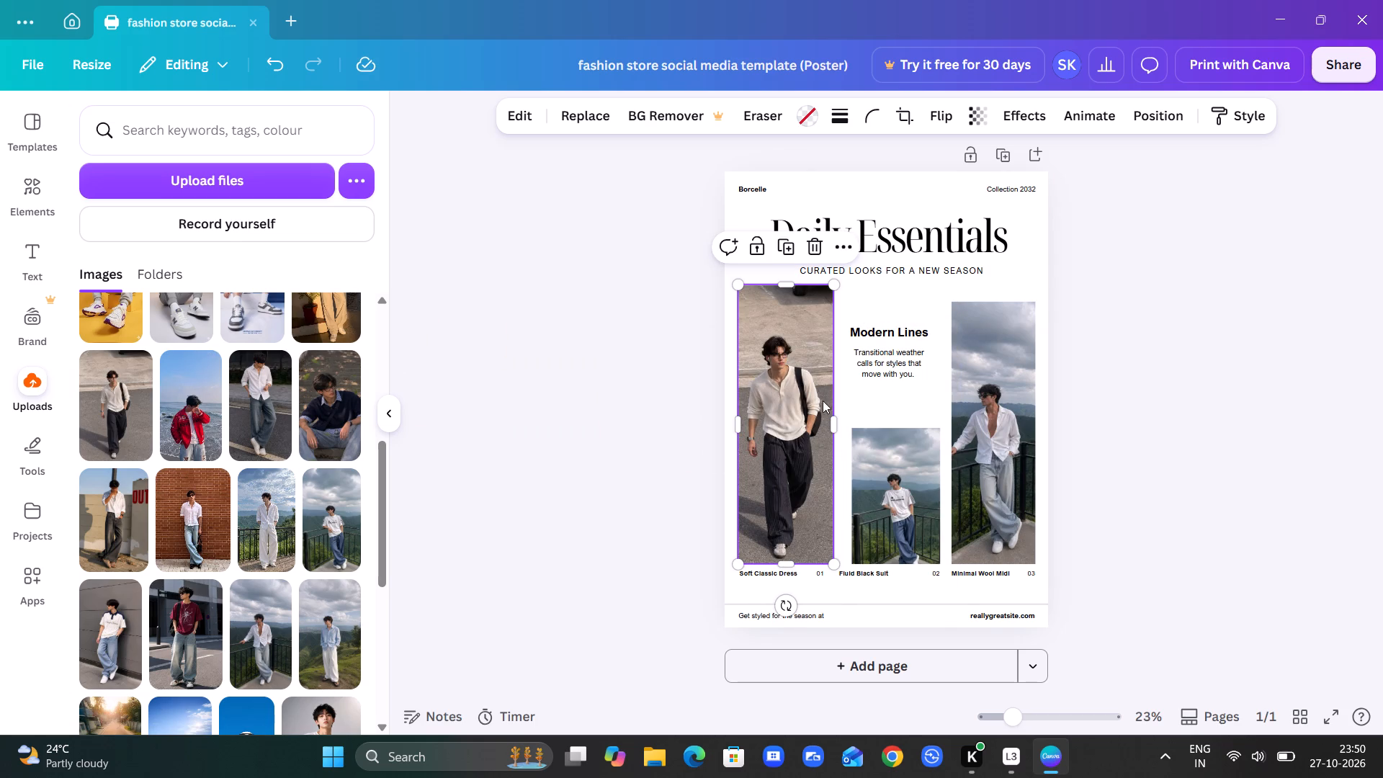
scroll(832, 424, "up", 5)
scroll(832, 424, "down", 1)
Close the Canva window with the poster design.
left_click(1382, 0)
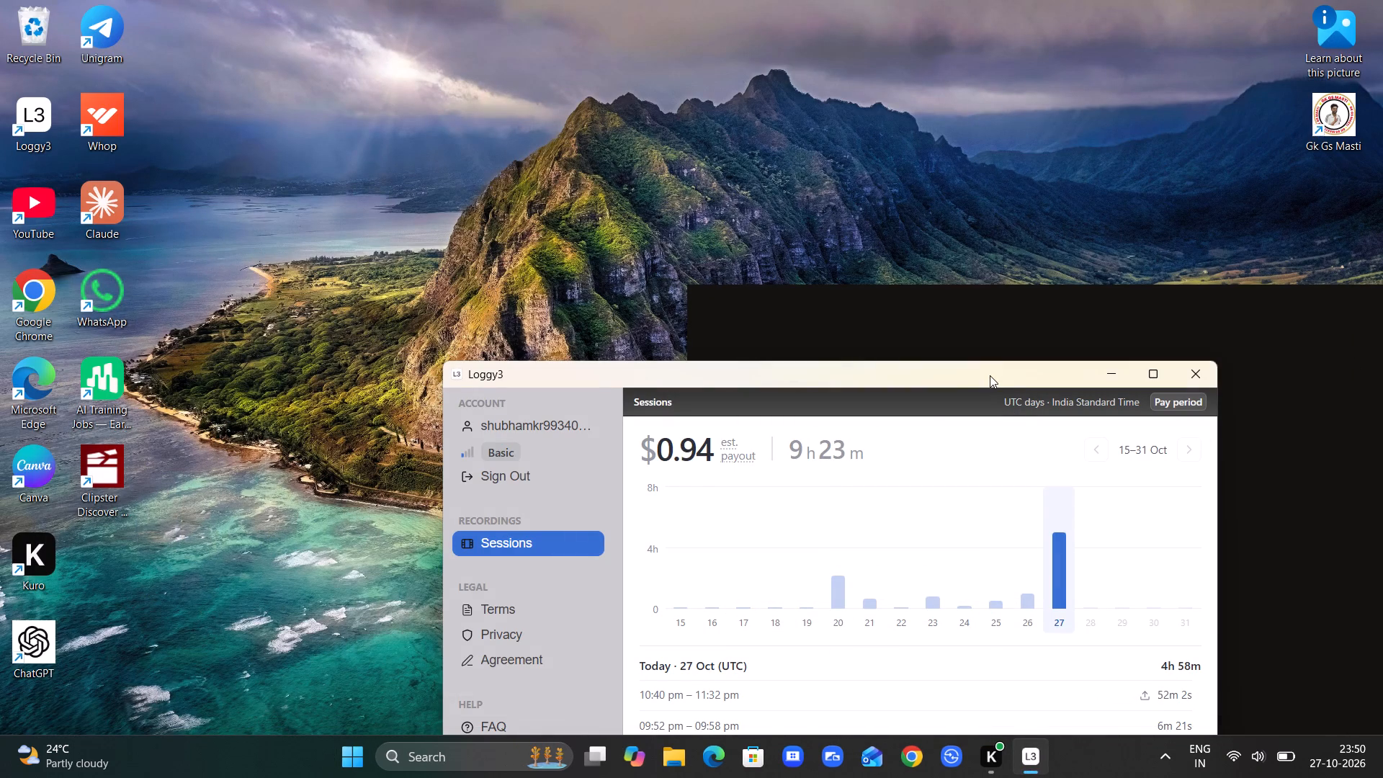
Bring the lower part of the Loggy3 window into view and stop the running recording.
left_click_drag(990, 375, 1171, 0)
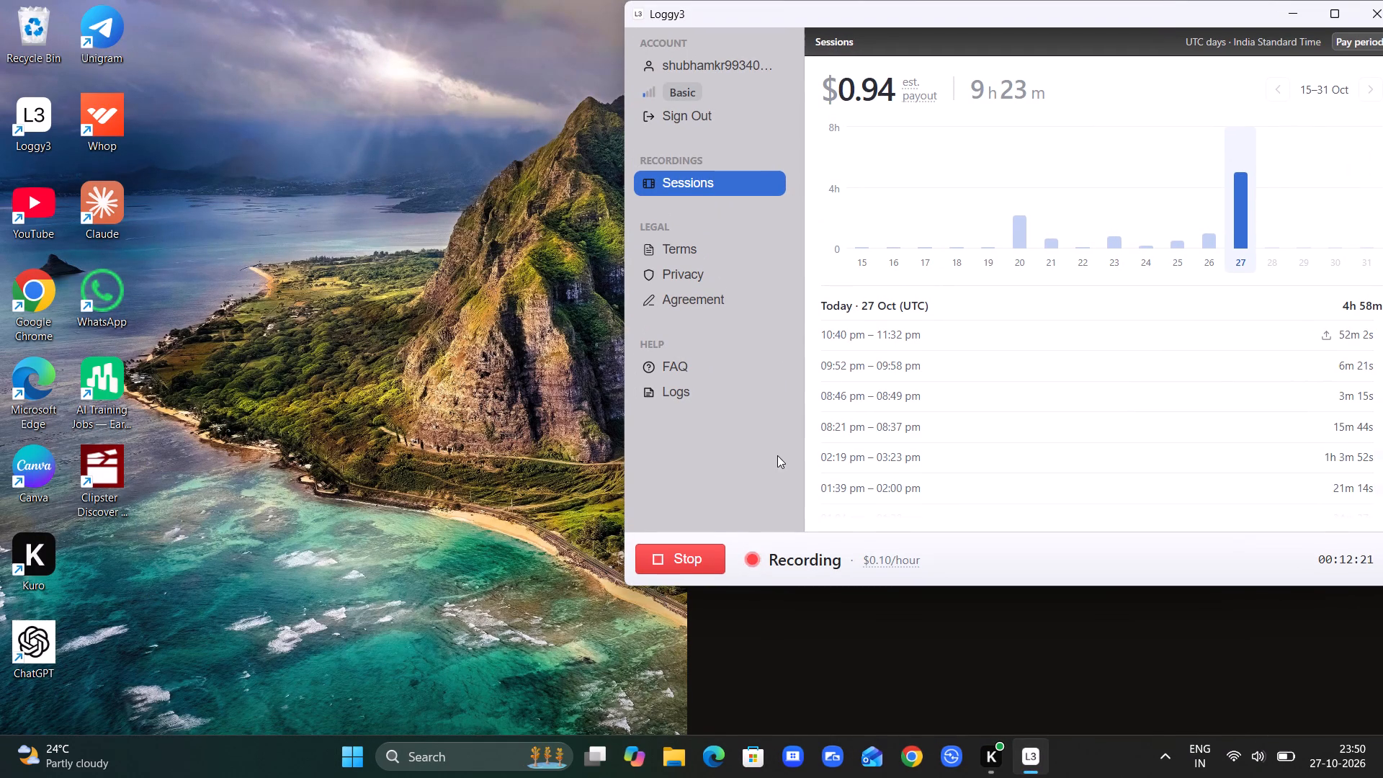
left_click(682, 565)
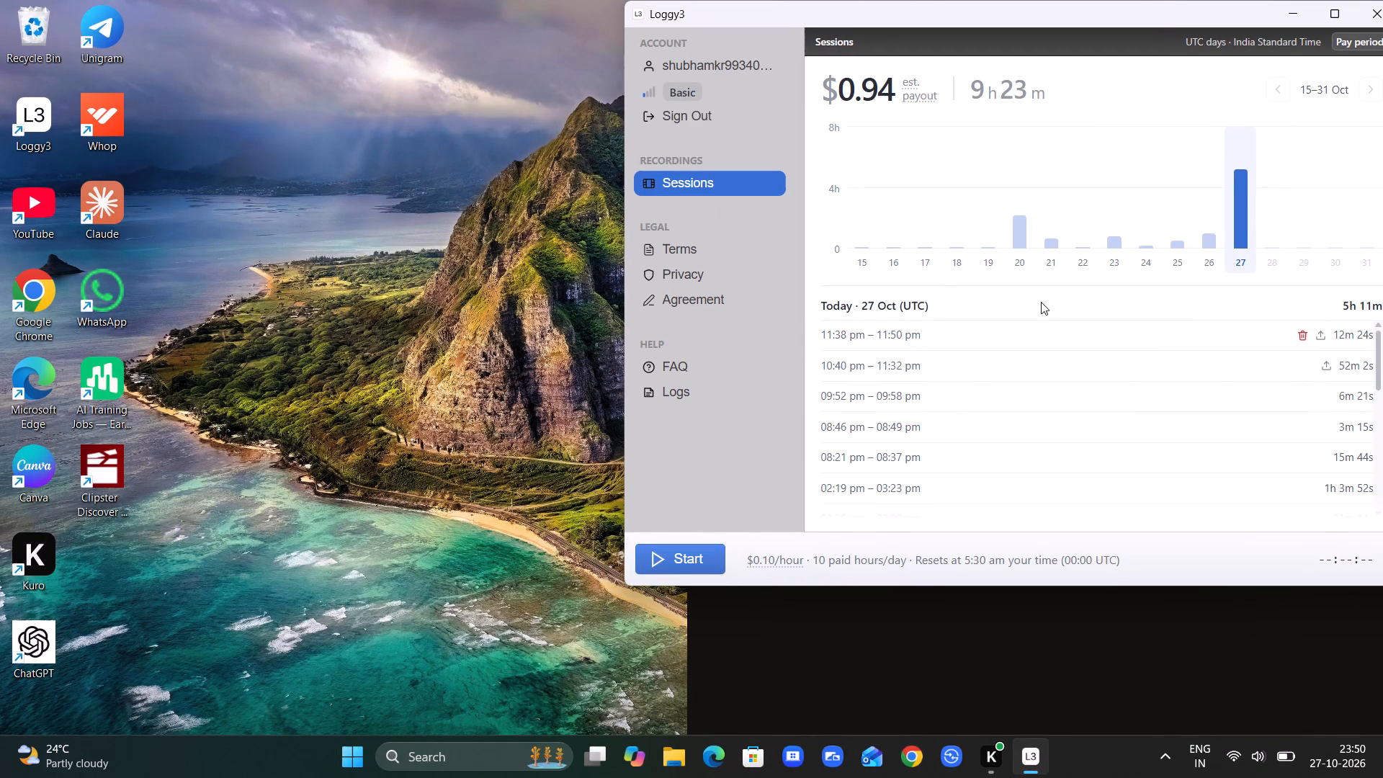
Move the Loggy3 window back toward the middle of the desktop and close it.
scroll(1041, 302, "up", 2)
left_click_drag(1062, 4, 846, 179)
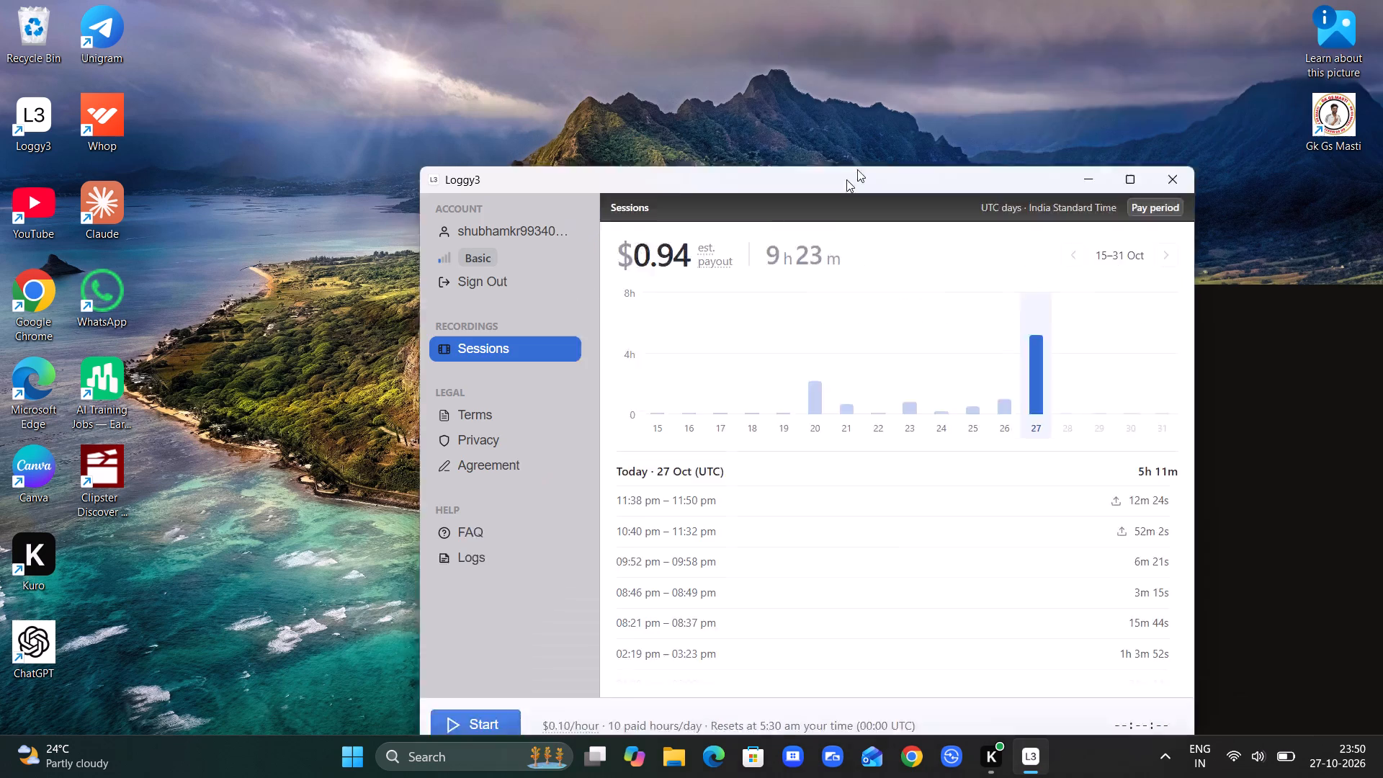
left_click_drag(846, 179, 760, 229)
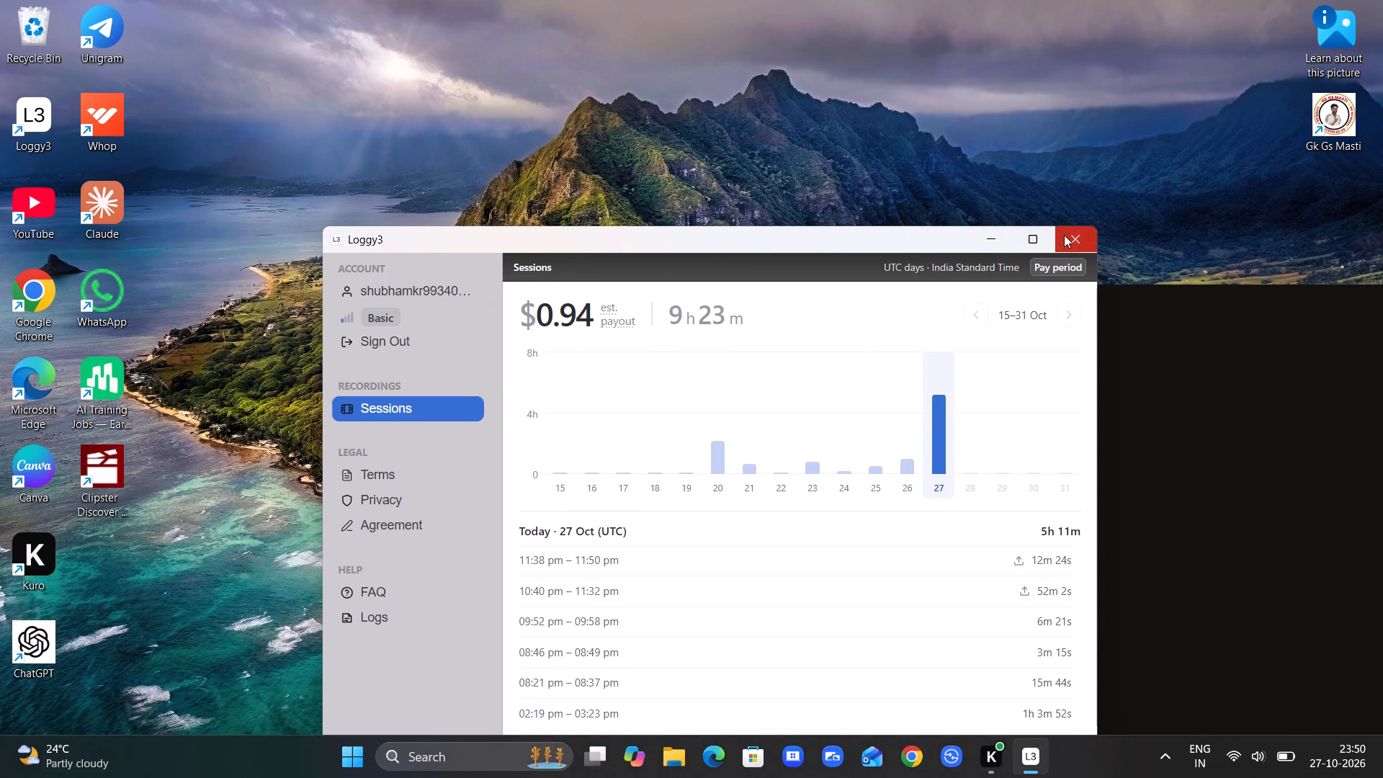
left_click(1065, 235)
left_click(1065, 235)
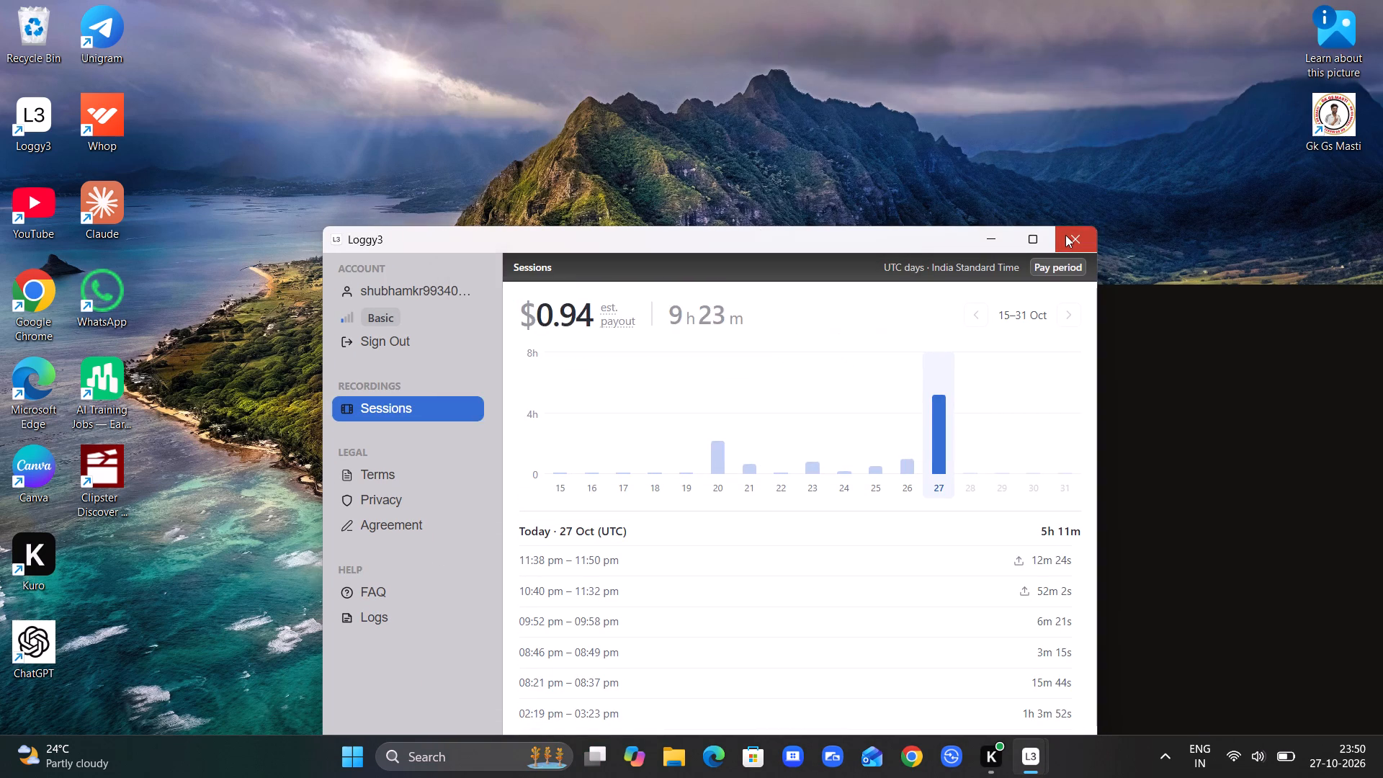
left_click(1065, 235)
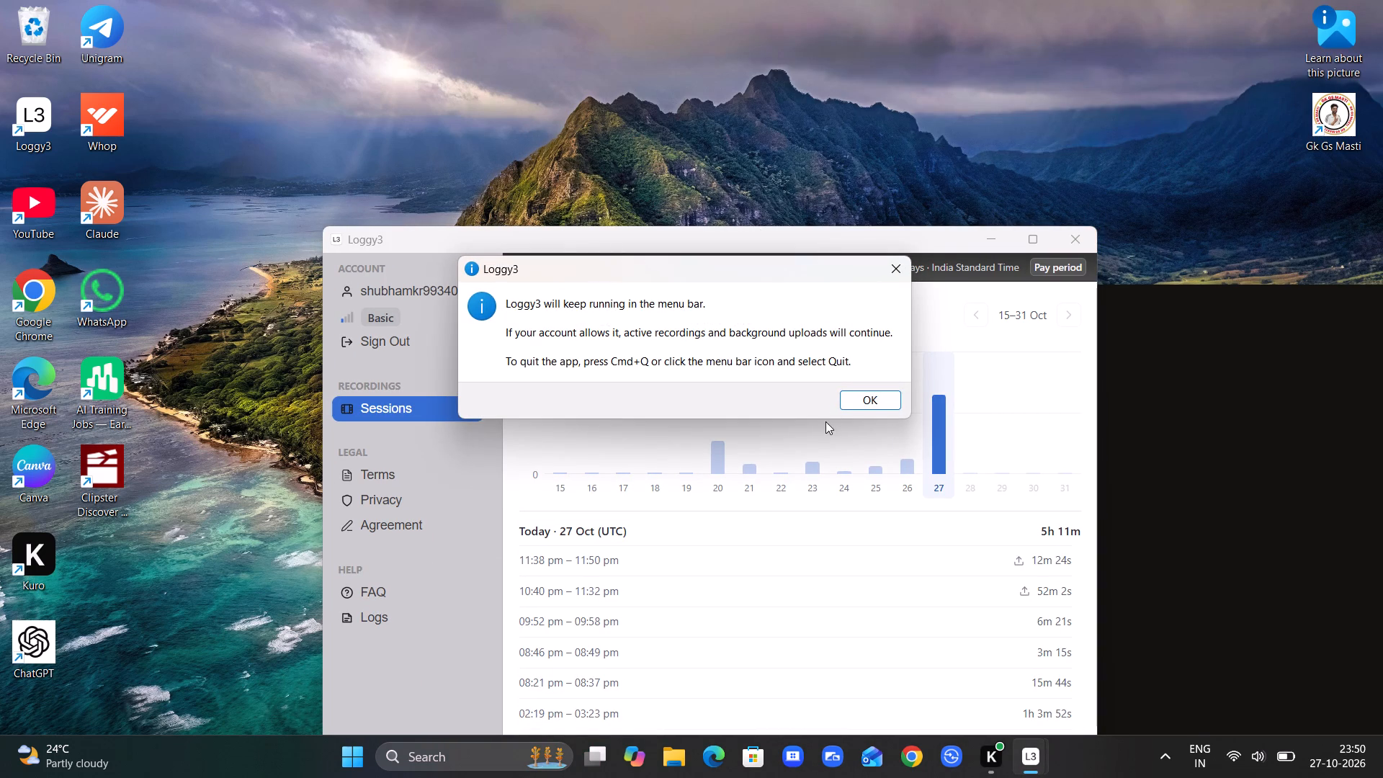
left_click(868, 403)
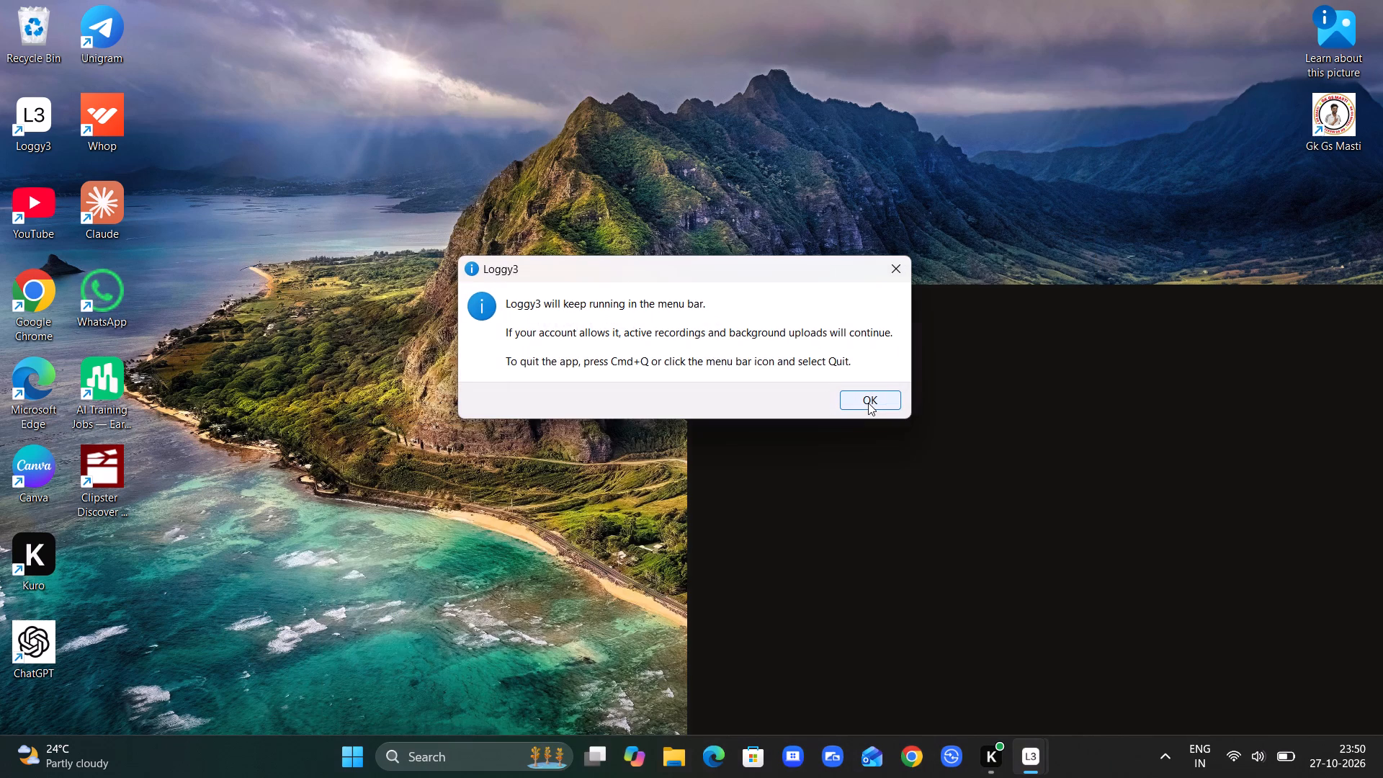
left_click(868, 403)
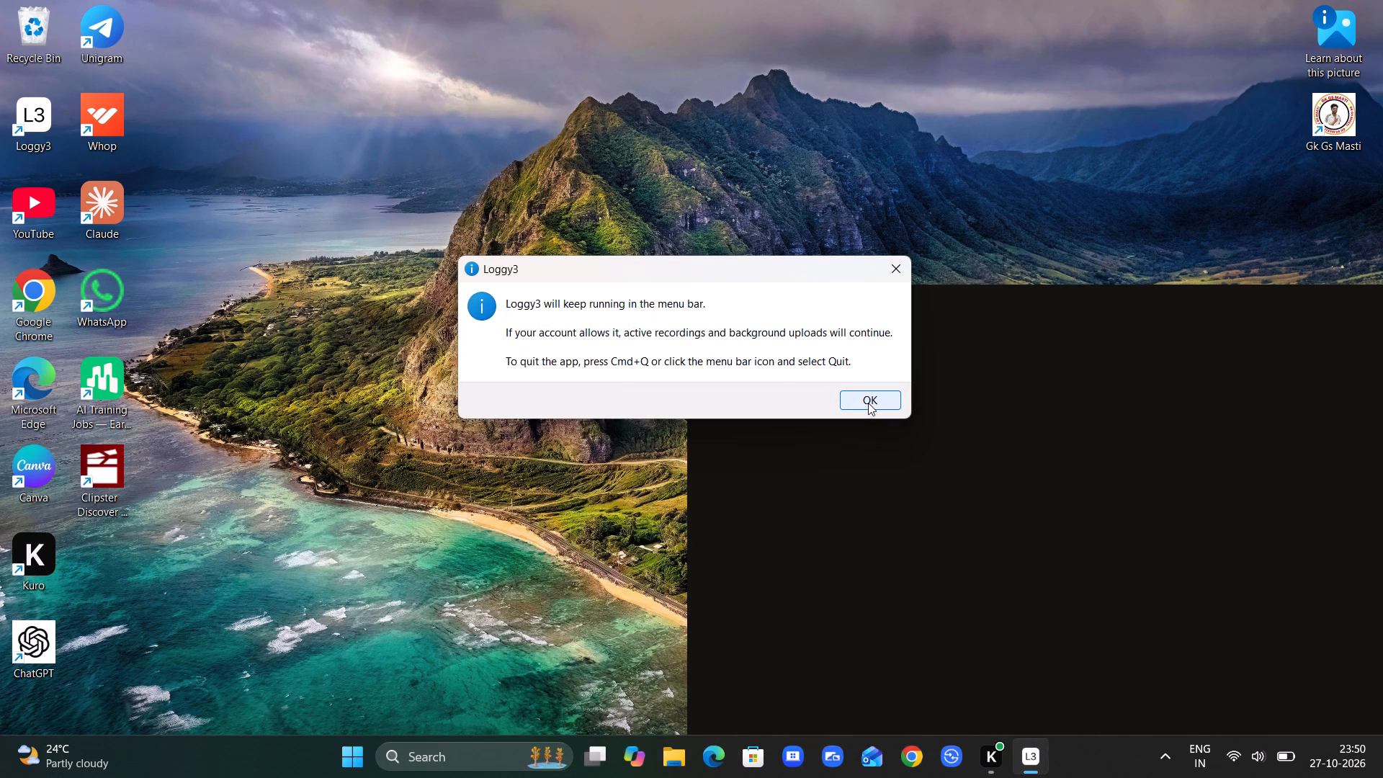